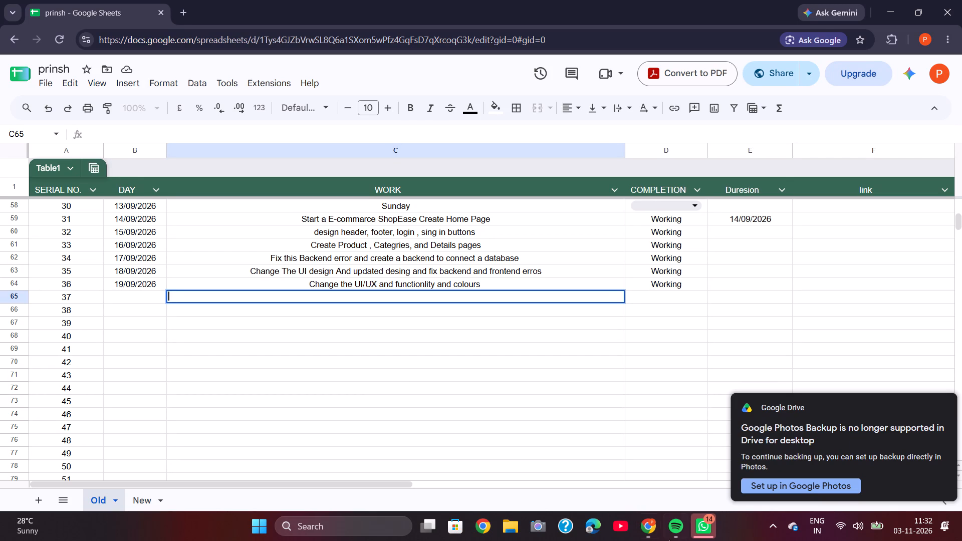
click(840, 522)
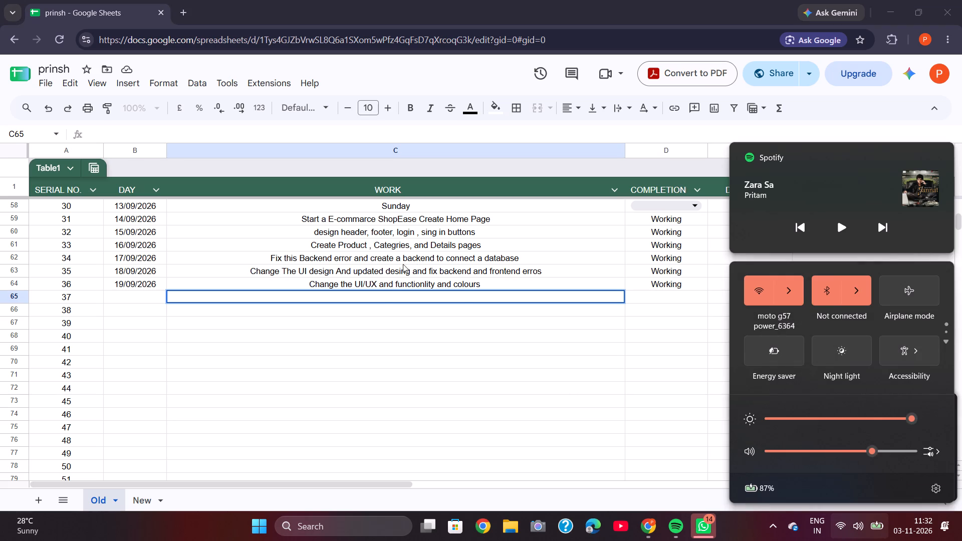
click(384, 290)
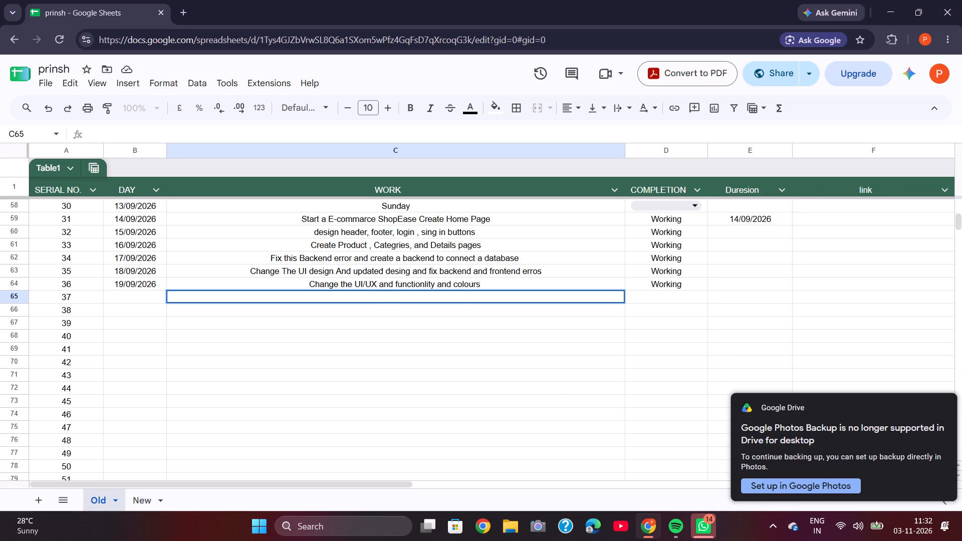
Enter "Start E-Commerce Website" as the WORK entry for serial no. 37.
double_click(377, 298)
text(Start)
key(space)
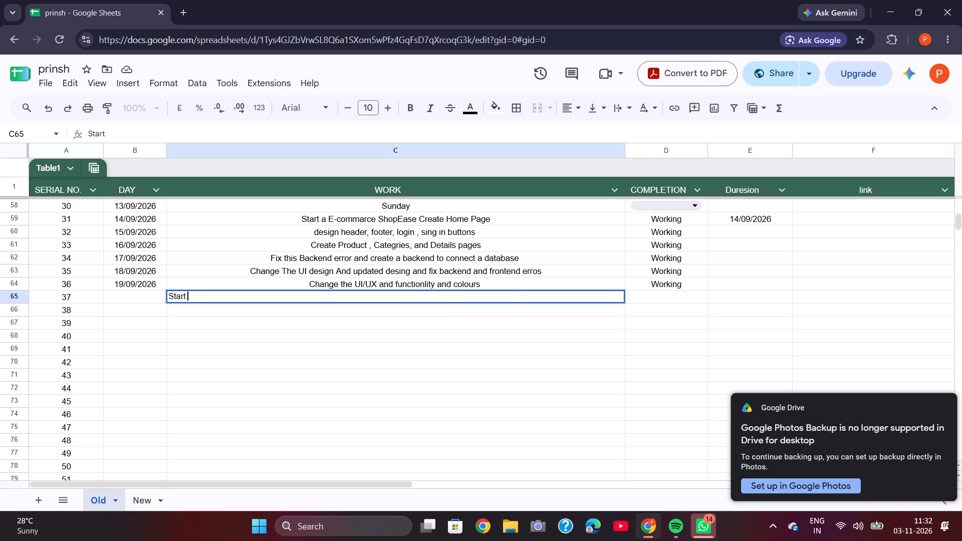
key(shift+e)
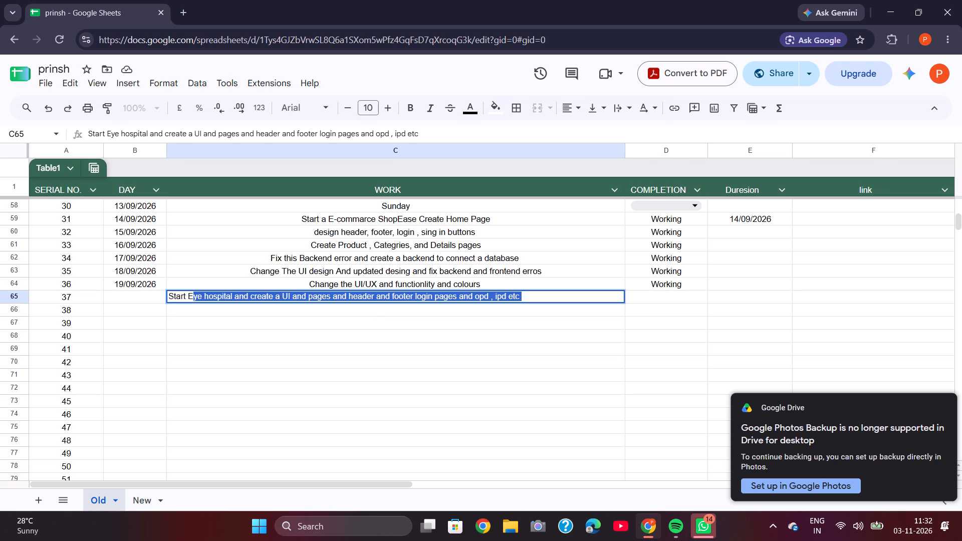
key(minus)
text(Co)
text(mmere)
key(BackSpace)
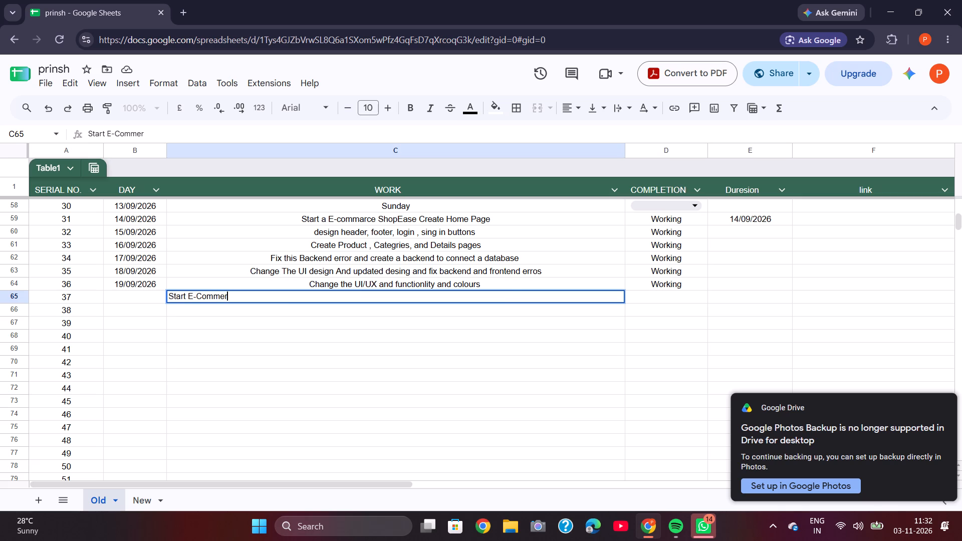
text(ce)
key(space)
text(We)
text(bsite)
key(space)
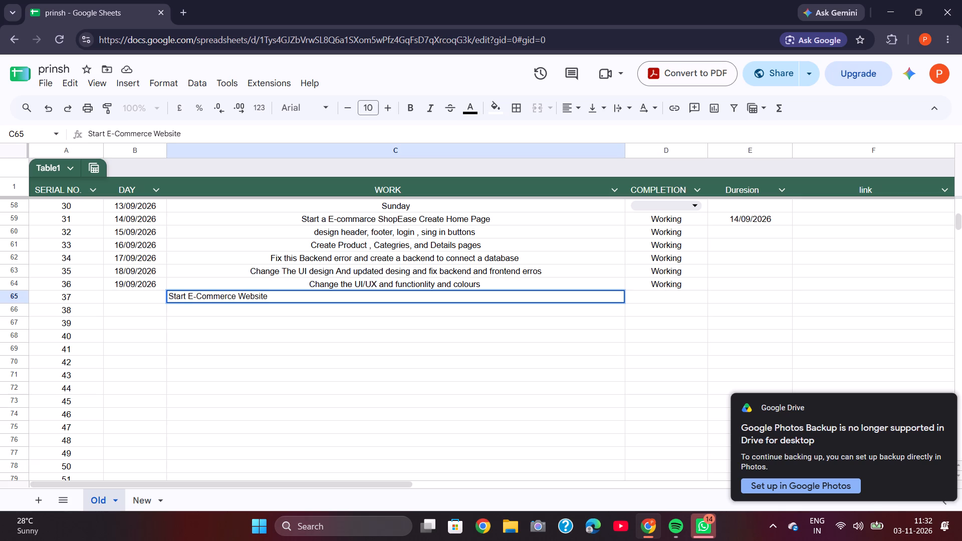
key(Tab)
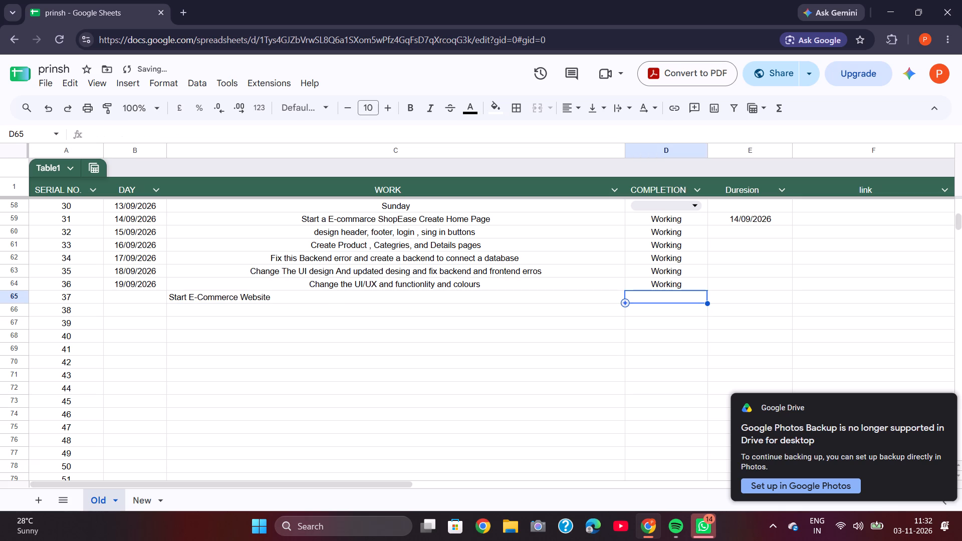
Set the COMPLETION status for serial no. 37 to "Working".
key(Left)
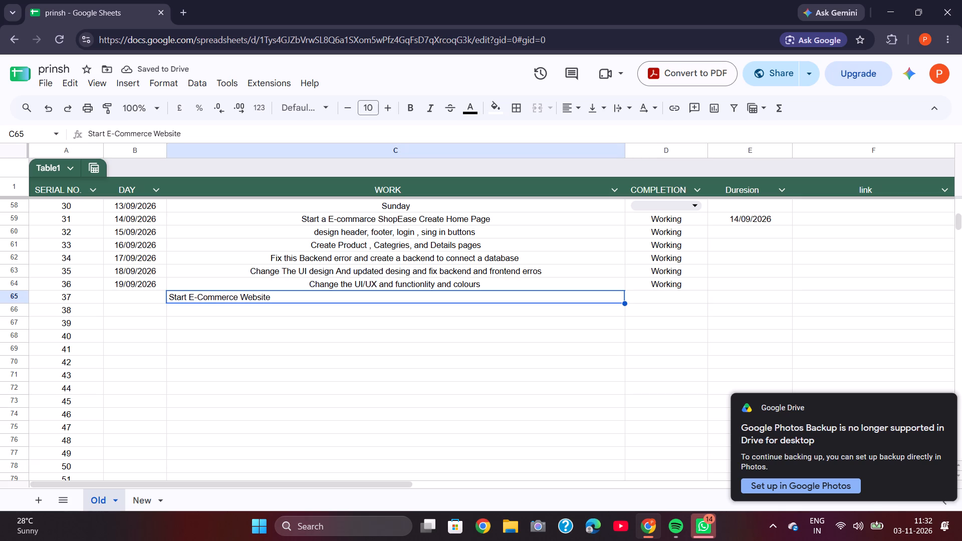
key(Right)
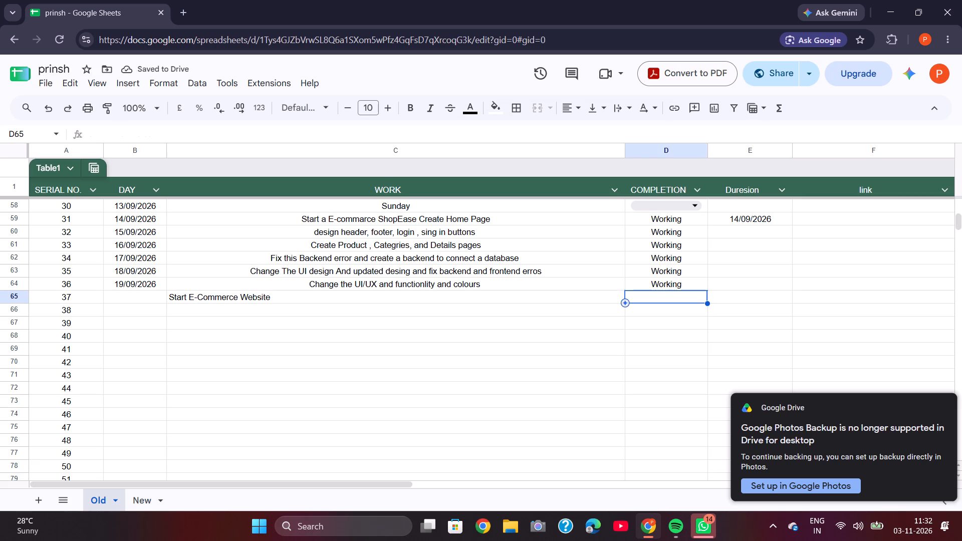
text(Wor)
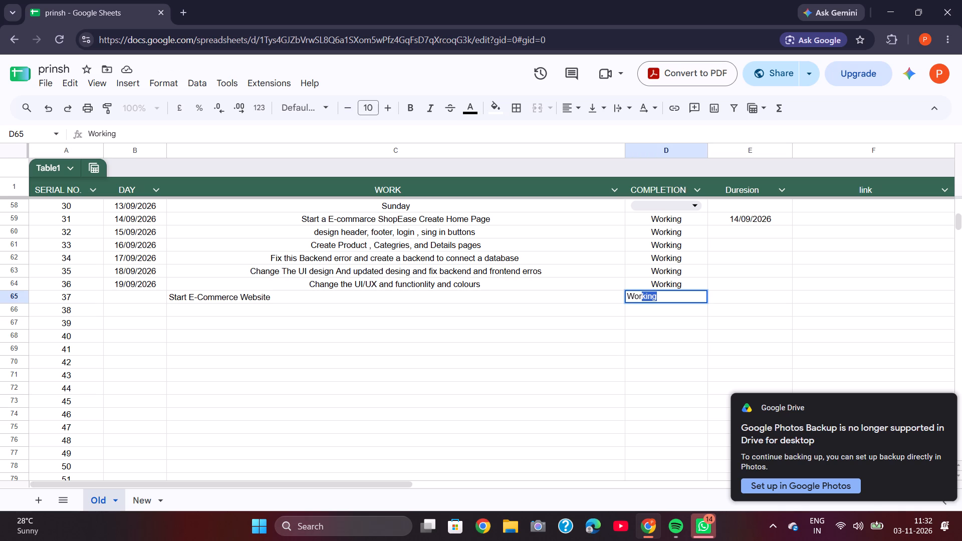
key(Down)
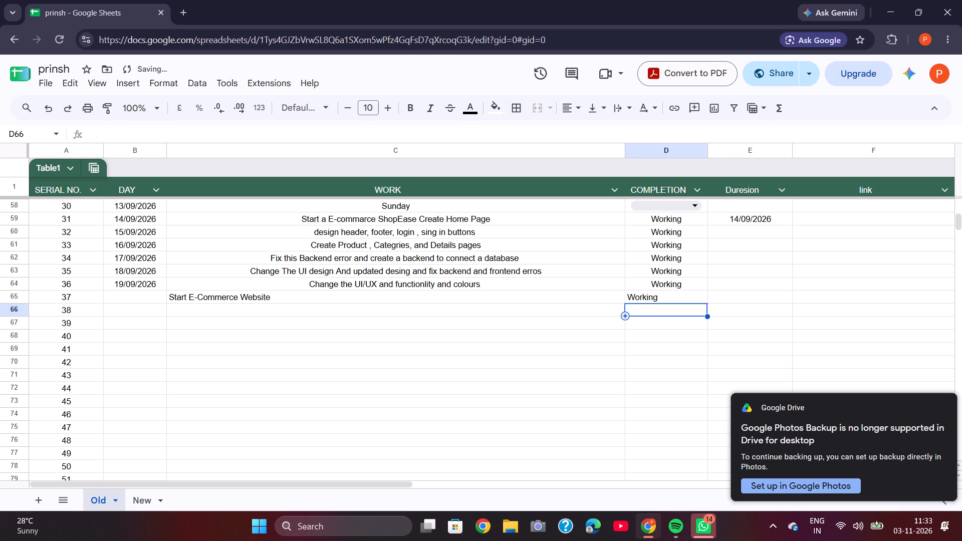
Enter "Create a UI/UX Header,Footer," as the WORK entry for serial no. 38.
key(Left)
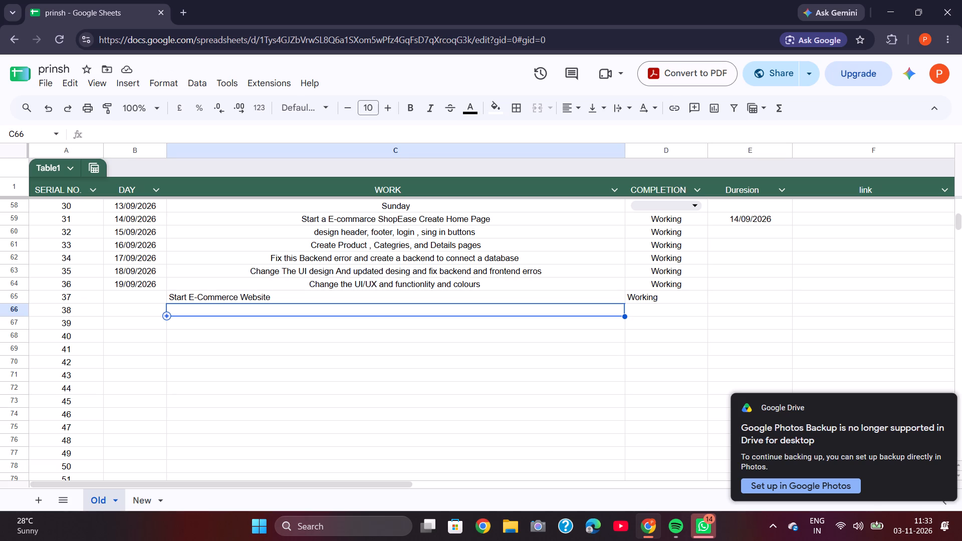
text(Cre)
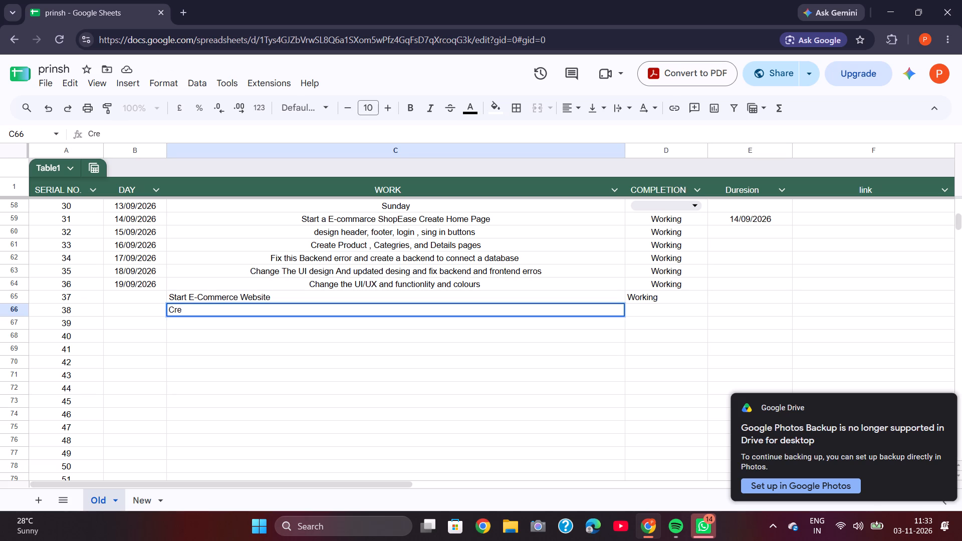
text(ate)
key(space)
key(a)
key(space)
text(UI)
key(space)
key(BackSpace)
key(slash)
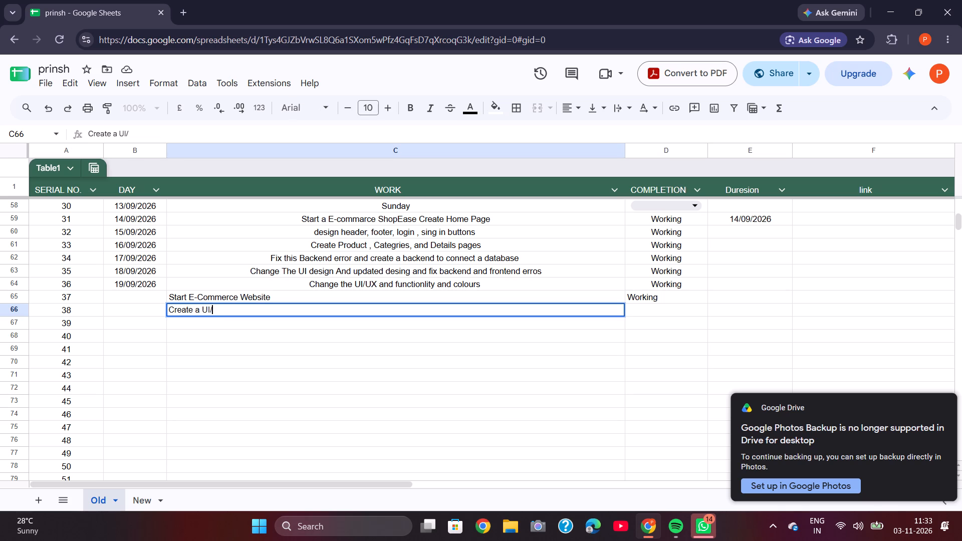
text(UX)
key(space)
text(Header)
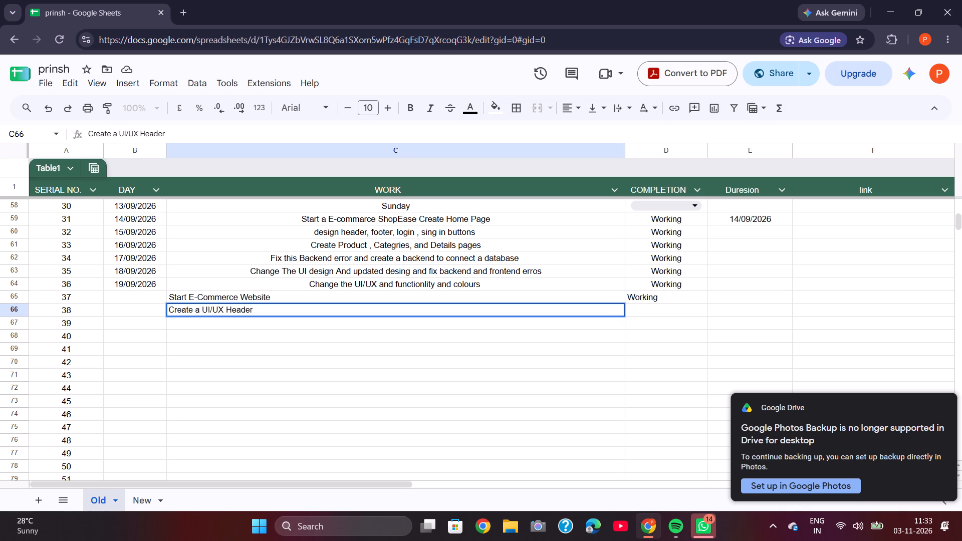
key(comma)
key(f)
key(BackSpace)
text(Footer)
text(,)
key(space)
key(Tab)
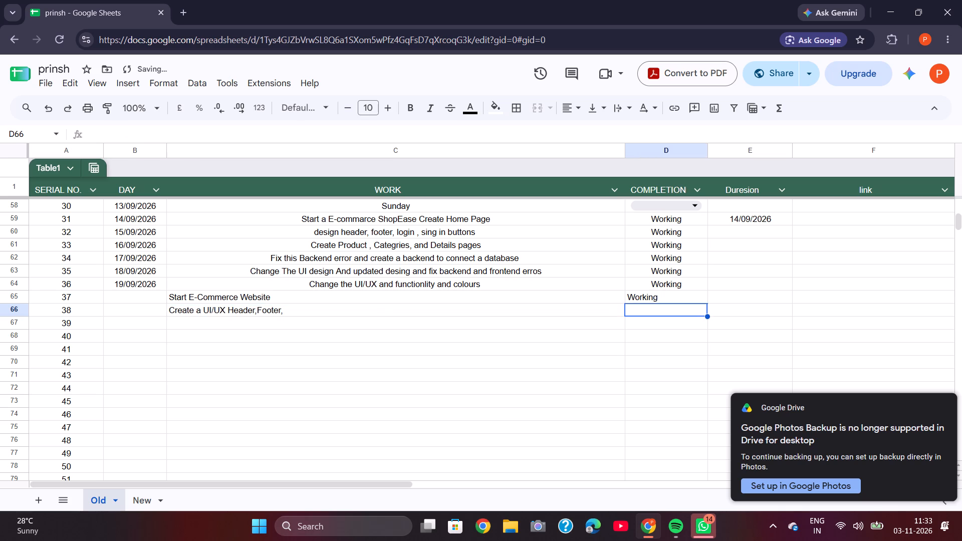
Enter "Home Page , About Page, Contact Page, Details Page" as the WORK entry for serial no. 39.
key(Down)
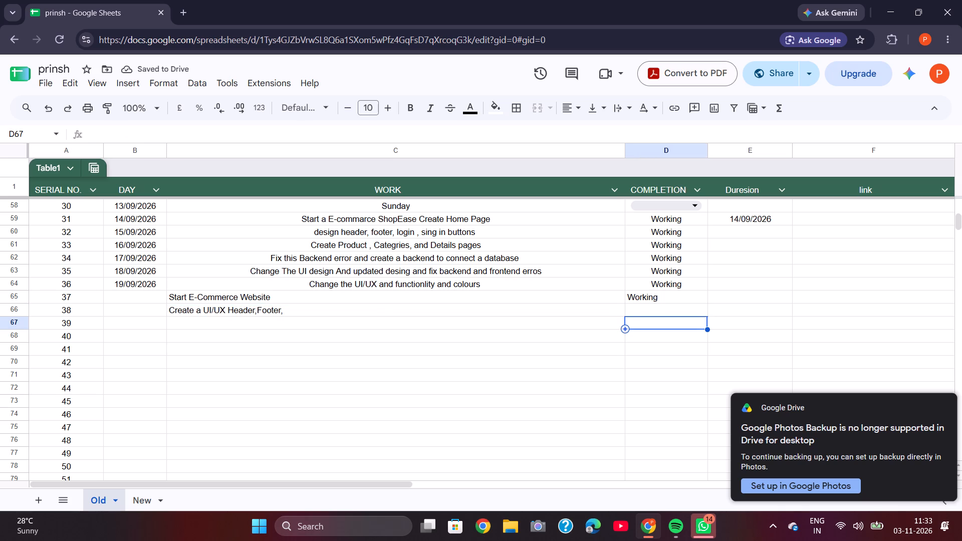
key(Left)
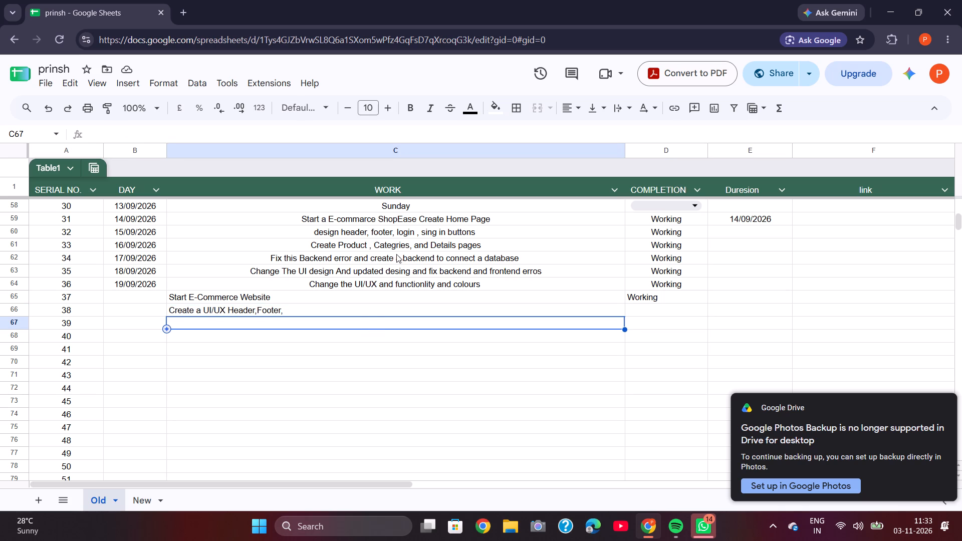
click(363, 324)
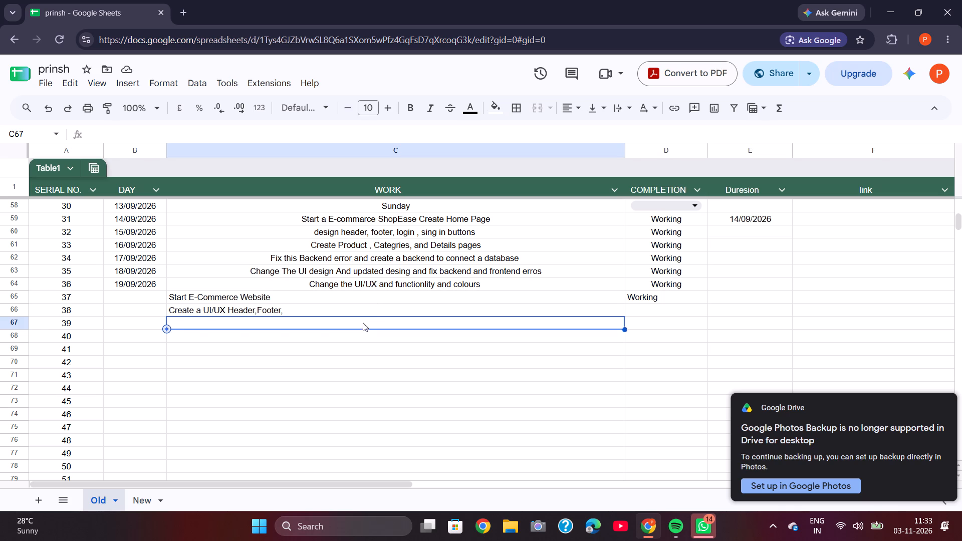
double_click(363, 318)
click(357, 327)
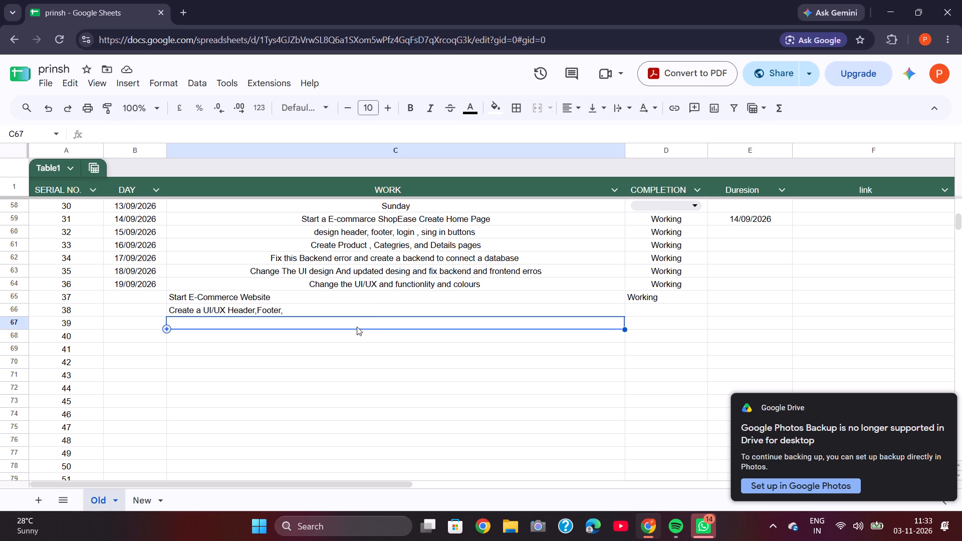
triple_click(357, 327)
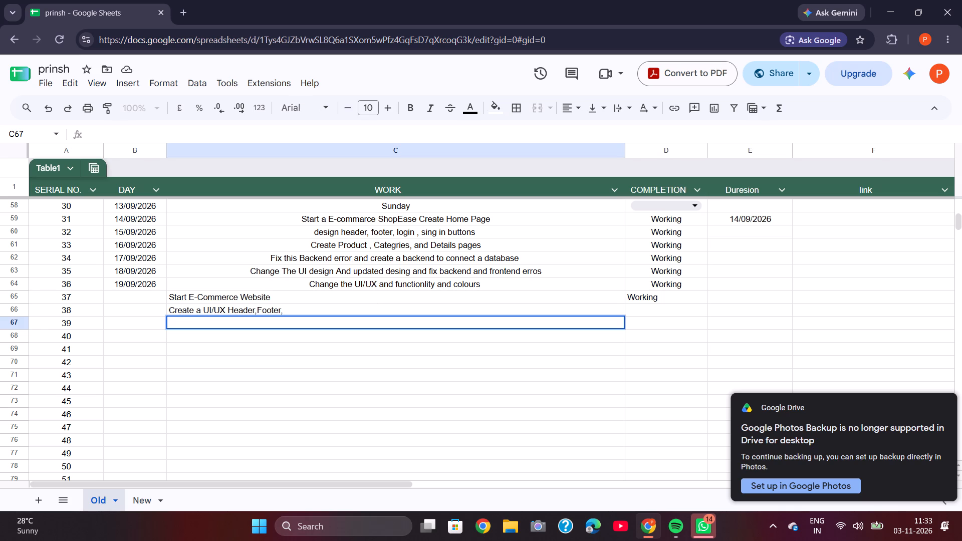
click(356, 327)
text(HOme)
key(space)
key(BackSpace)
key(BackSpace)
key(BackSpace)
key(BackSpace)
text(ome)
key(space)
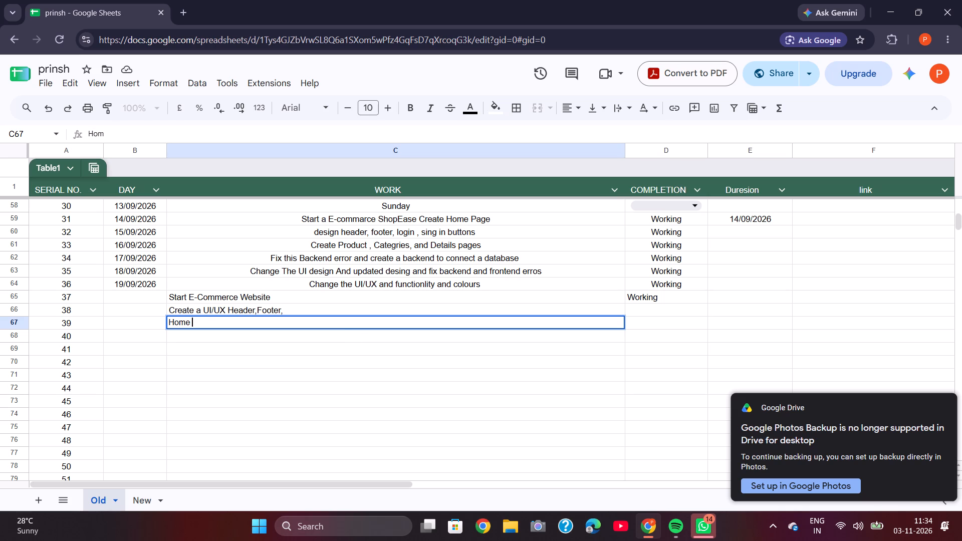
key(BackSpace)
key(space)
text(P)
text(age)
key(space)
text(, Aba)
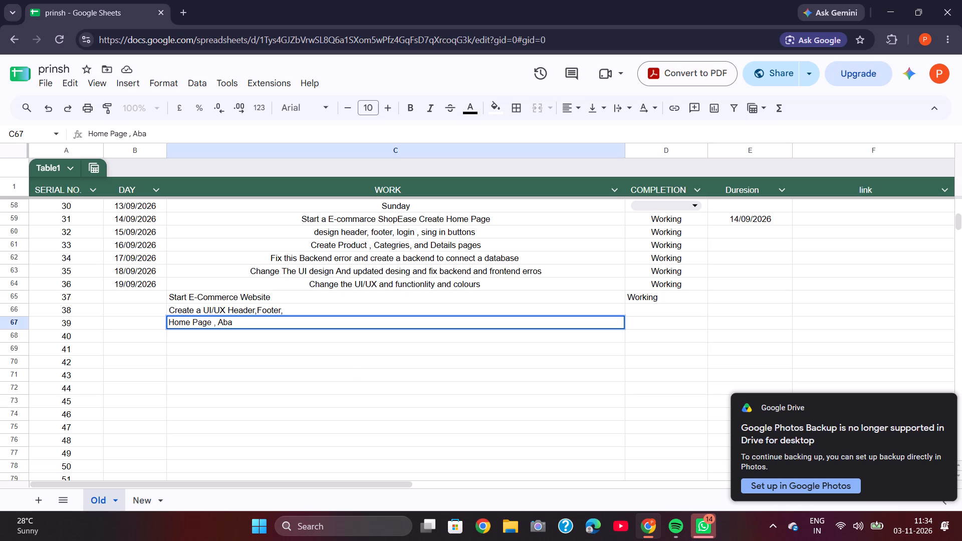
key(BackSpace)
key(BackSpace)
text(bout)
text(Pa)
key(BackSpace)
key(BackSpace)
key(space)
text(Paghe)
key(space)
key(BackSpace)
key(BackSpace)
key(BackSpace)
key(e)
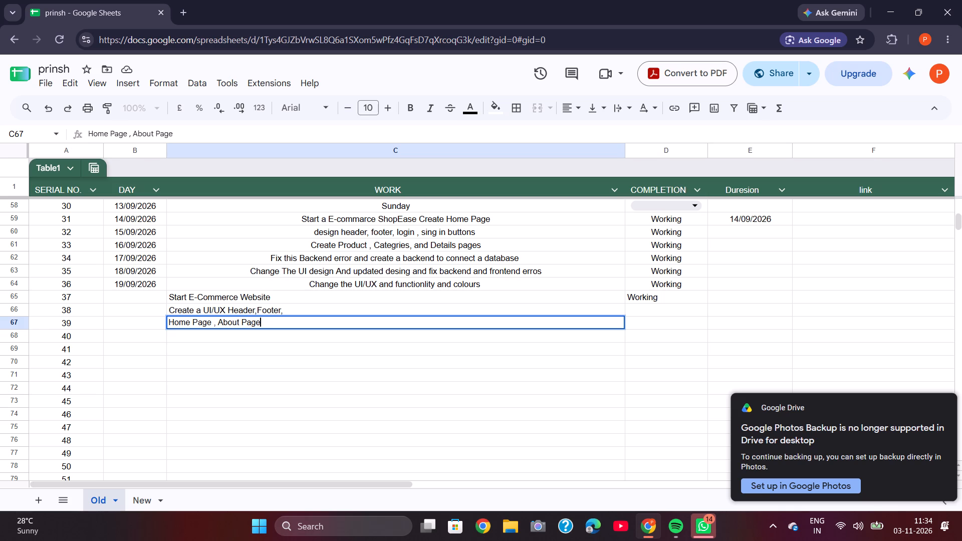
text(,)
key(space)
text(Cpn)
key(BackSpace)
key(BackSpace)
key(BackSpace)
text(Conta)
text(ct)
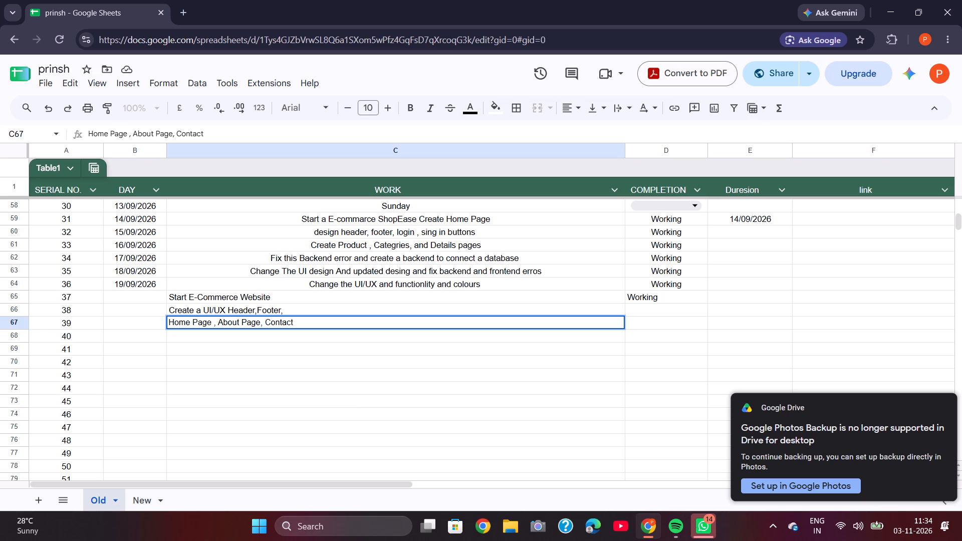
key(space)
text(Page)
key(comma)
key(space)
key(shift+d)
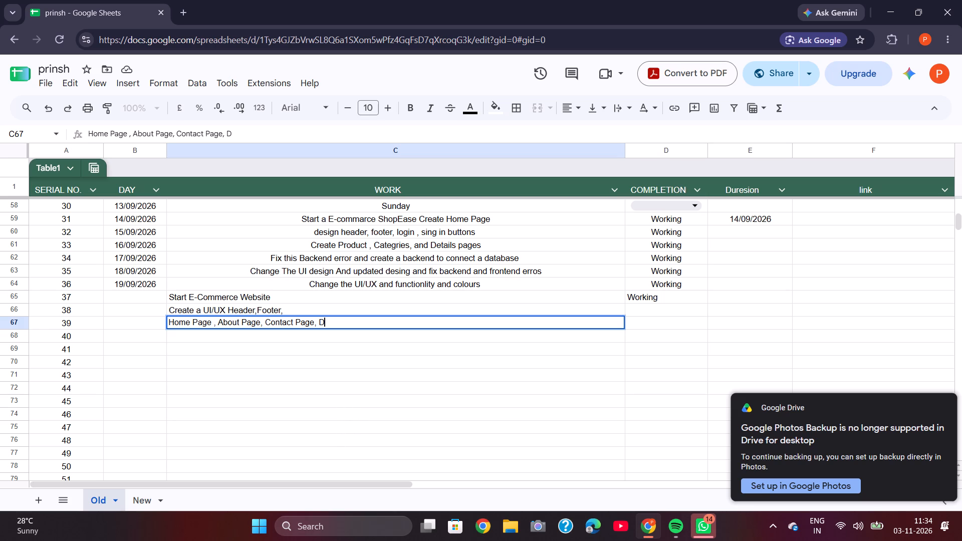
key(BackSpace)
text(Details)
key(space)
key(BackSpace)
key(space)
text(p)
key(BackSpace)
text(Page)
key(space)
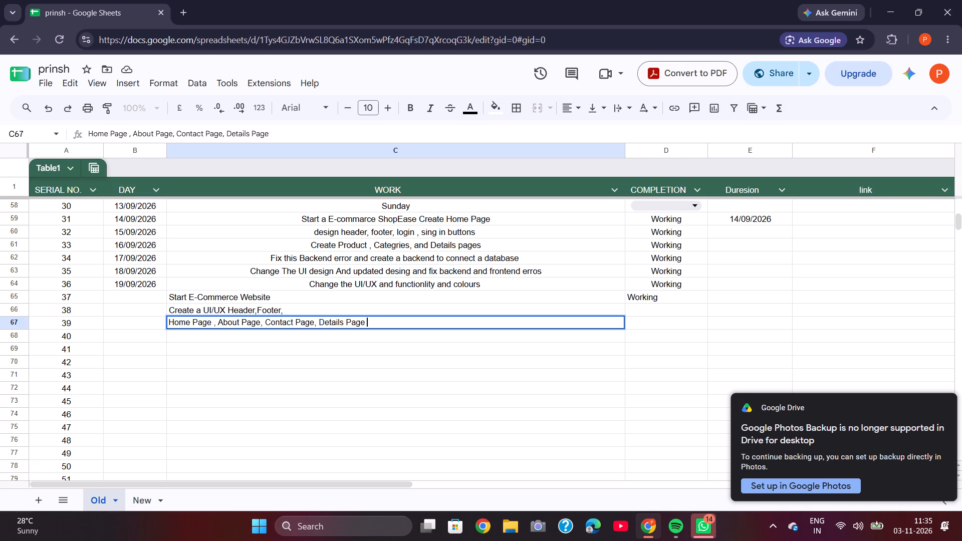
key(Right)
key(Down)
key(Down)
key(Tab)
Open the WORK cell for serial no. 40 for editing.
key(Down)
key(Left)
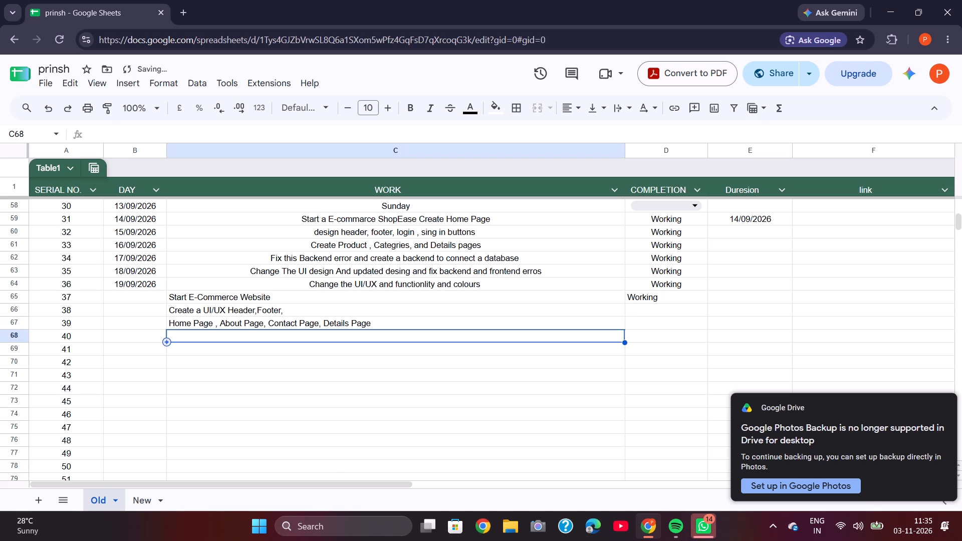
double_click(473, 335)
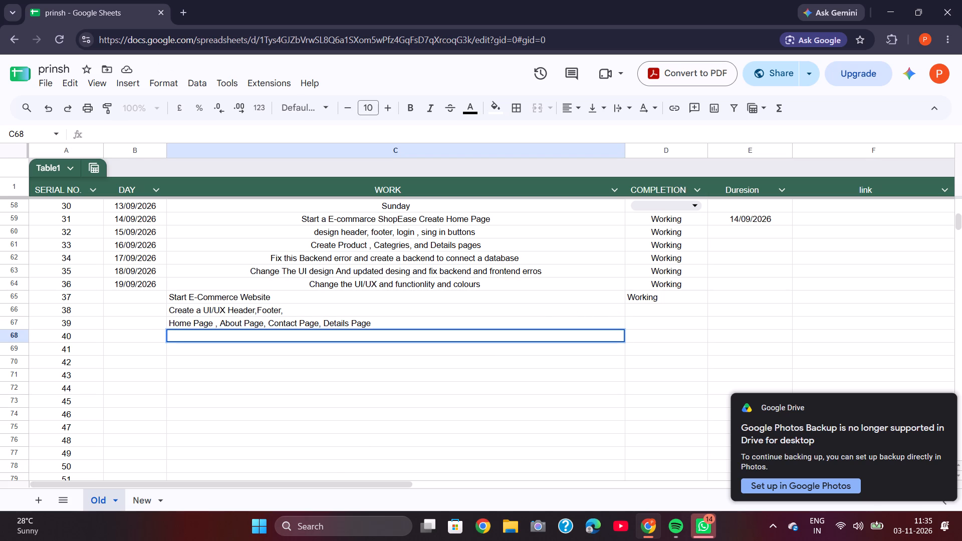
click(473, 335)
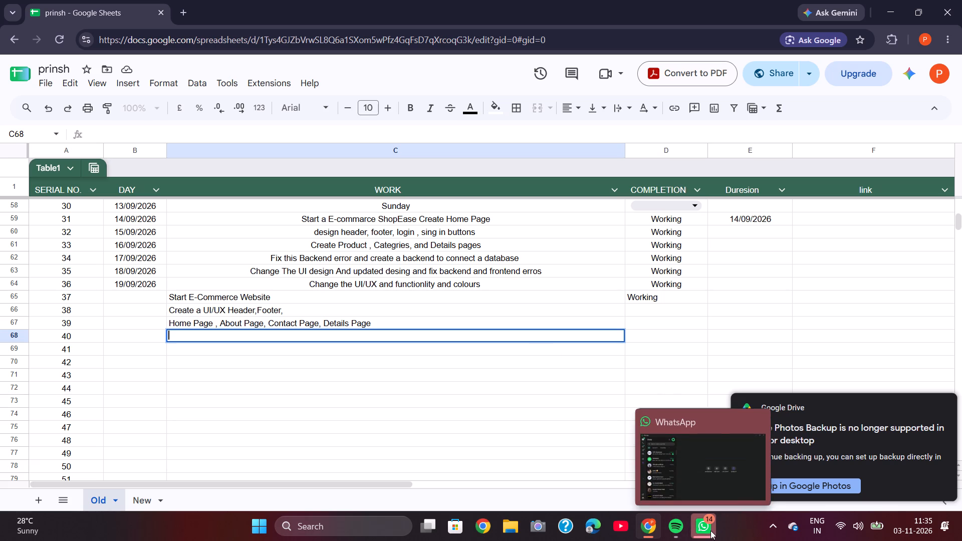
Close the WhatsApp window.
click(757, 417)
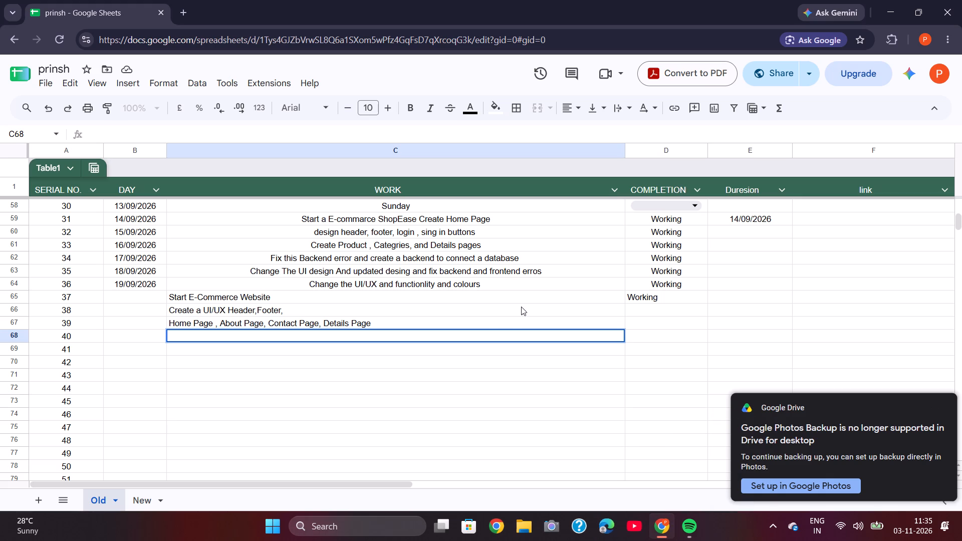
Enter "Front page , Change the UI" as the WORK entry for serial no. 40.
double_click(493, 339)
click(443, 334)
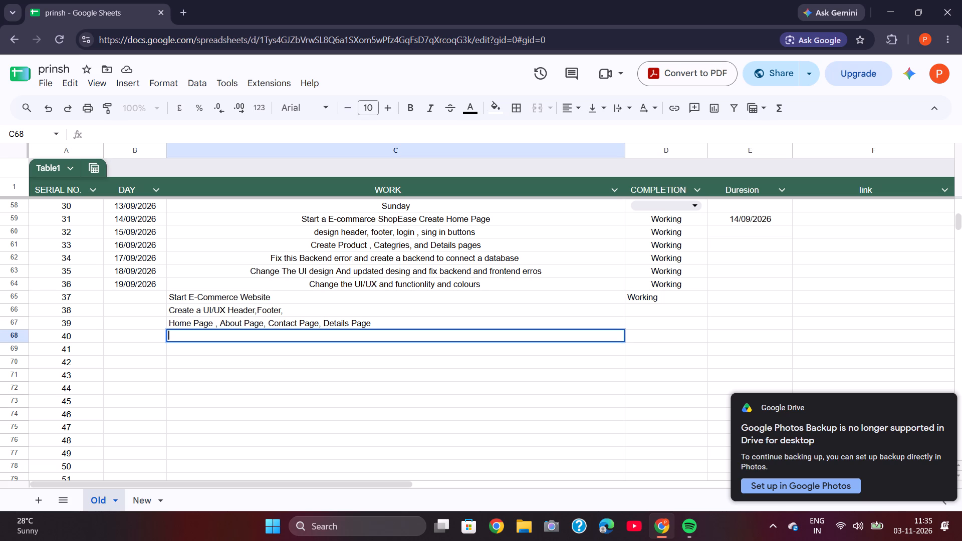
double_click(443, 334)
text(Fo)
key(BackSpace)
text(ront)
key(space)
text(page)
key(space)
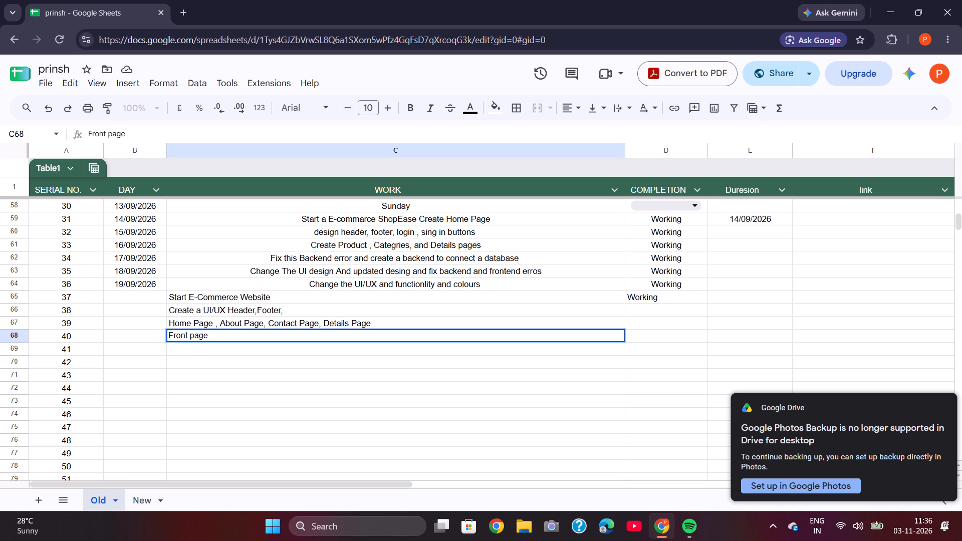
text(,)
key(space)
text(Change the)
key(space)
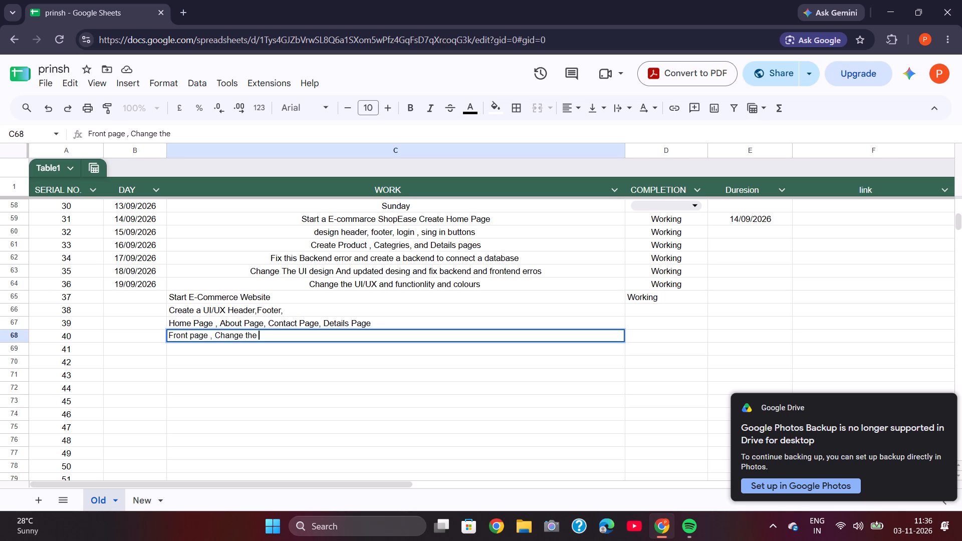
key(shift+i)
key(BackSpace)
text(U()
key(BackSpace)
key(i)
key(BackSpace)
key(i)
key(BackSpace)
key(shift+o)
key(BackSpace)
key(shift+i)
key(space)
key(Tab)
Enter "Update the Nexvora Website font etc features" as the WORK entry for serial no. 41.
key(Down)
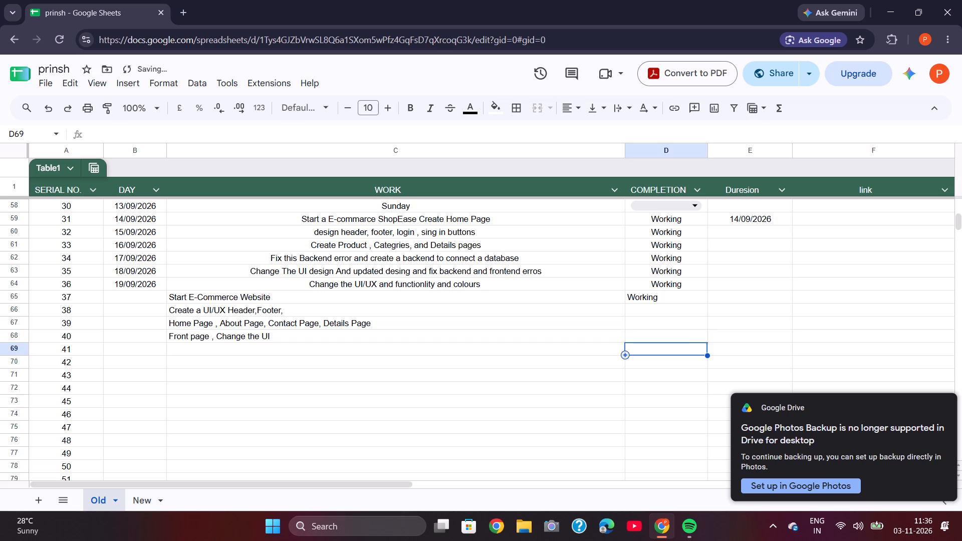
key(Left)
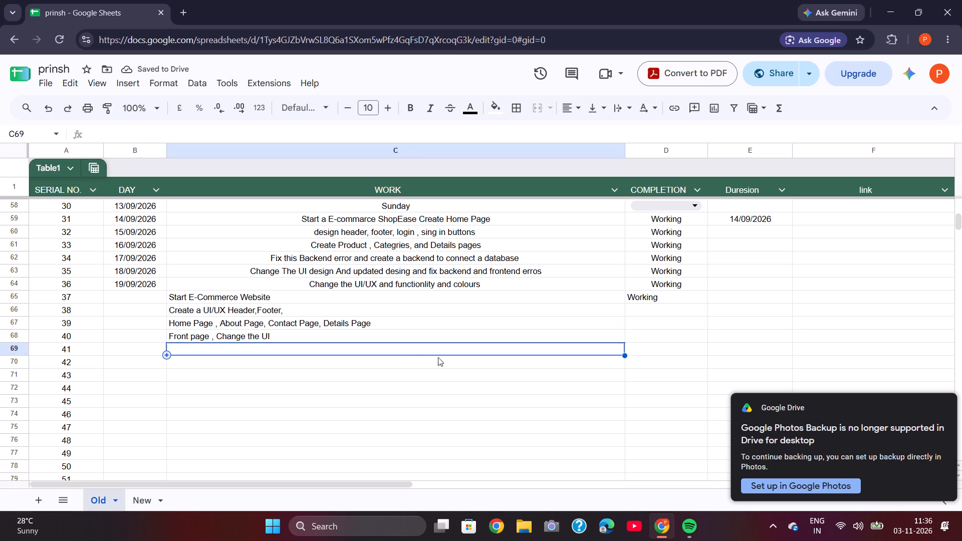
double_click(408, 349)
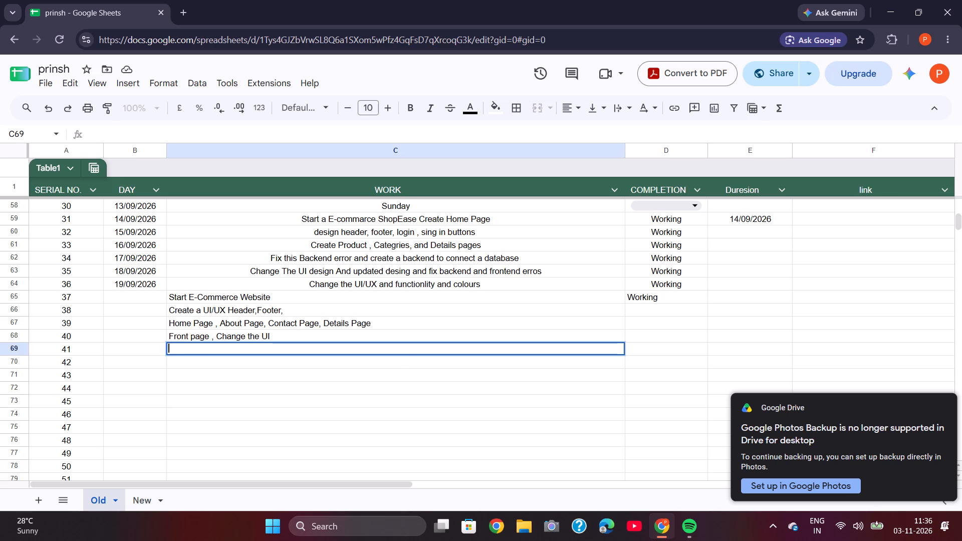
text(UP)
key(BackSpace)
text(pdate the an)
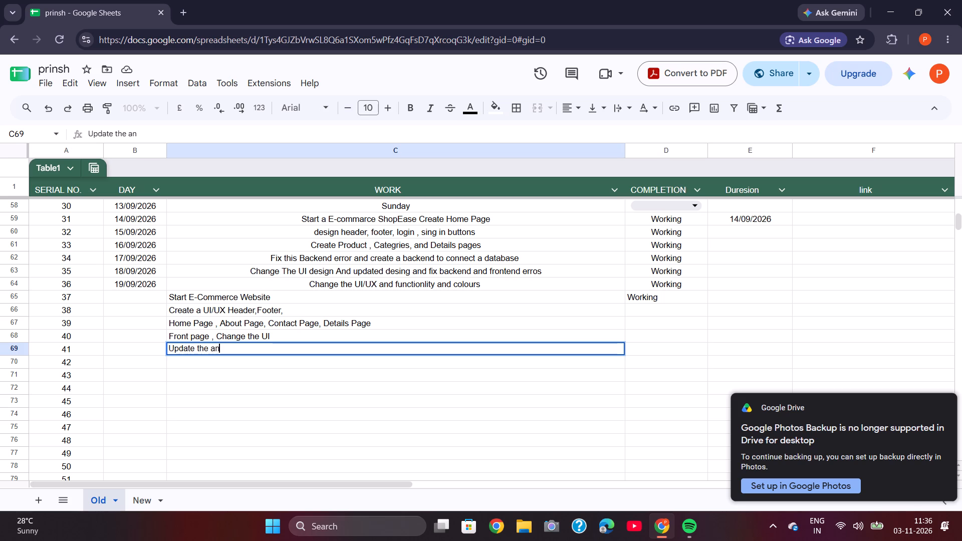
key(BackSpace)
key(BackSpace)
key(a)
key(BackSpace)
text(Nex)
text(vora)
key(space)
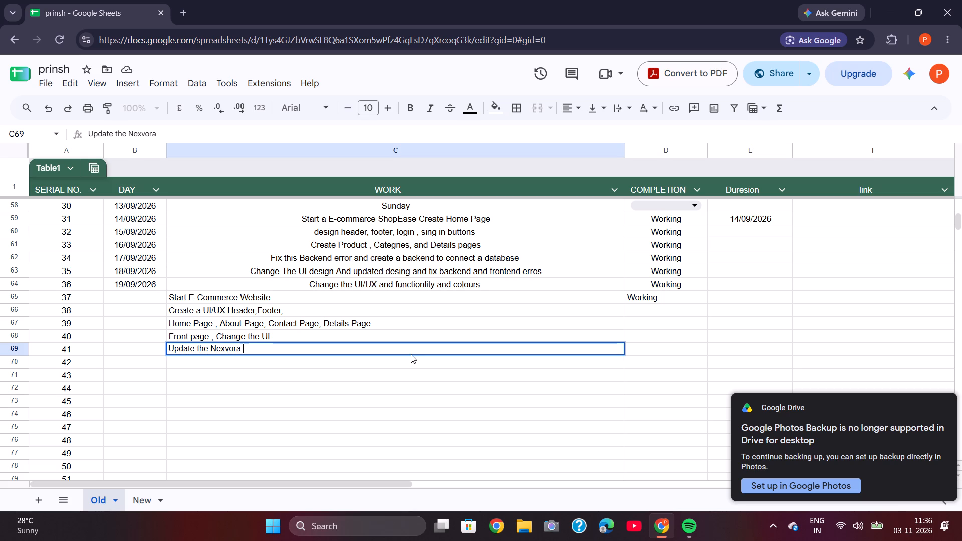
text(w=)
key(BackSpace)
key(BackSpace)
text(Wr)
key(BackSpace)
text(ebsite)
key(space)
text(ui)
key(space)
key(BackSpace)
key(BackSpace)
key(BackSpace)
text(UI and)
key(space)
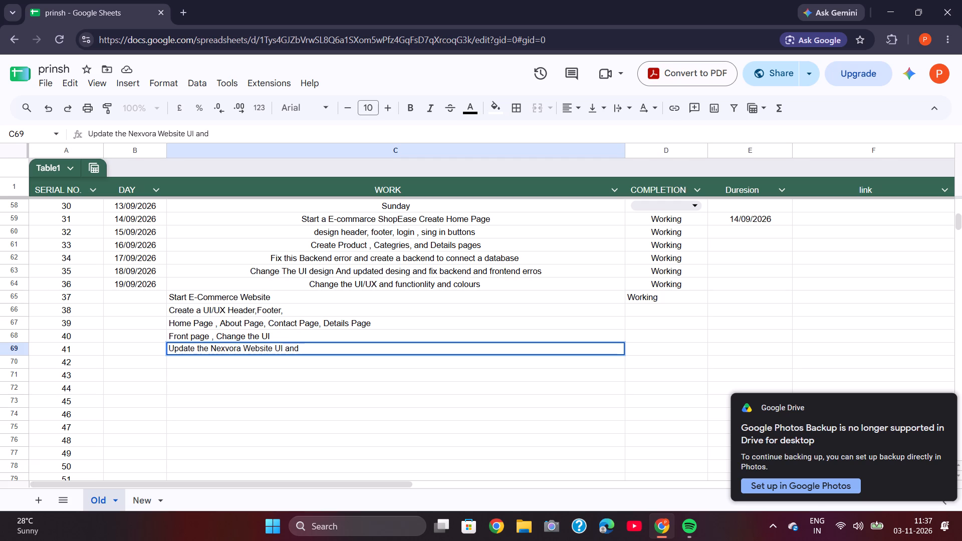
key(BackSpace)
key(BackSpace)
key(BackSpace)
key(BackSpace)
key(BackSpace)
key(BackSpace)
key(BackSpace)
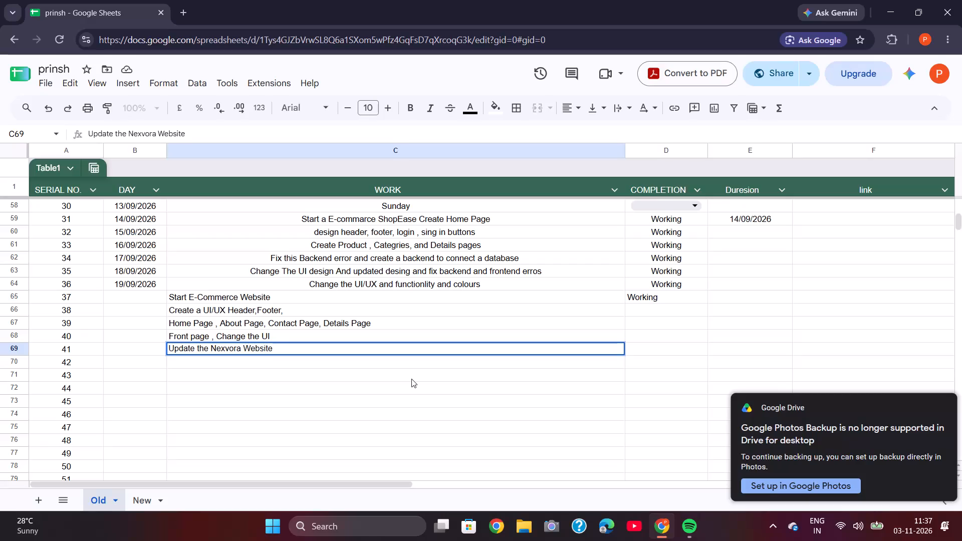
text(font etedc)
key(BackSpace)
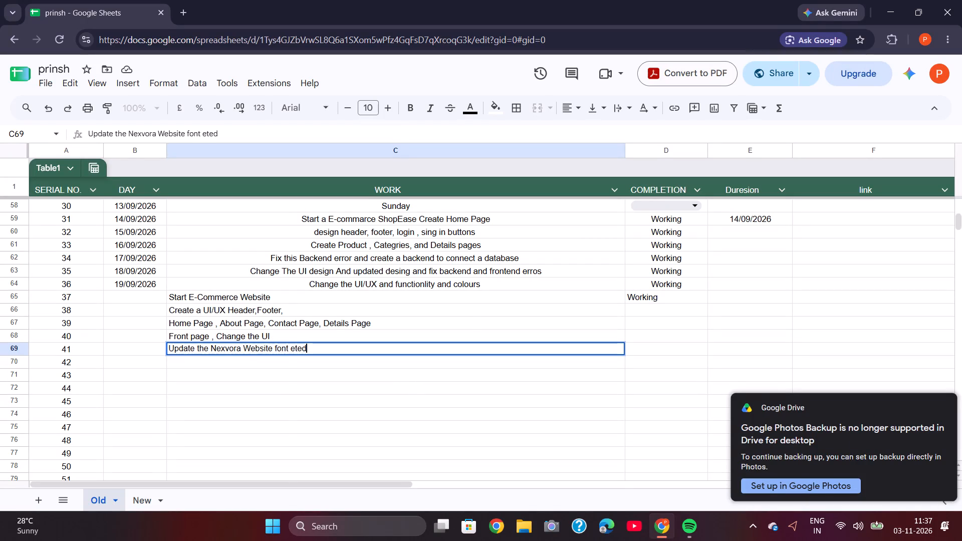
key(BackSpace)
key(BackSpace)
text(c)
key(space)
key(f)
text(eatures)
key(space)
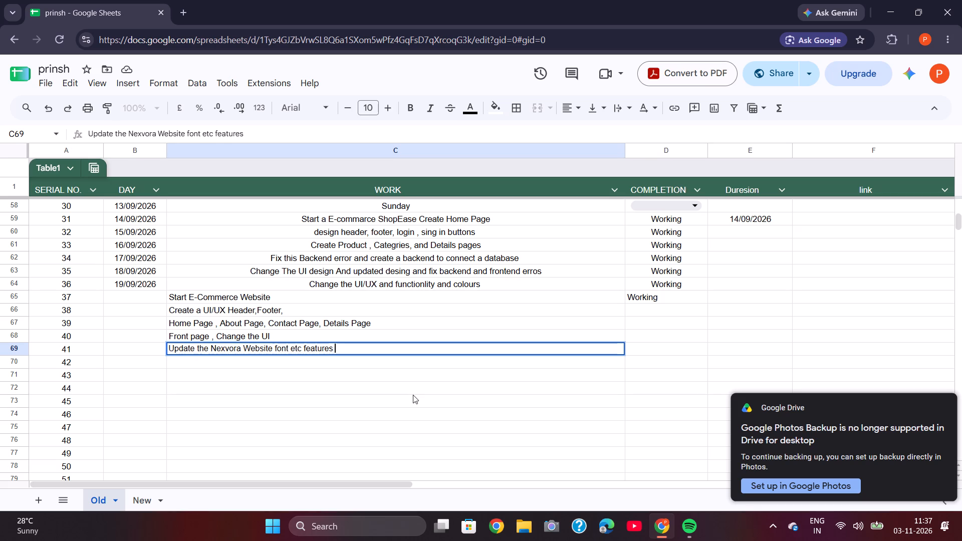
key(Tab)
Enter "Start the Smart Clinic Managment system" as the WORK entry for serial no. 42.
key(Up)
key(Down)
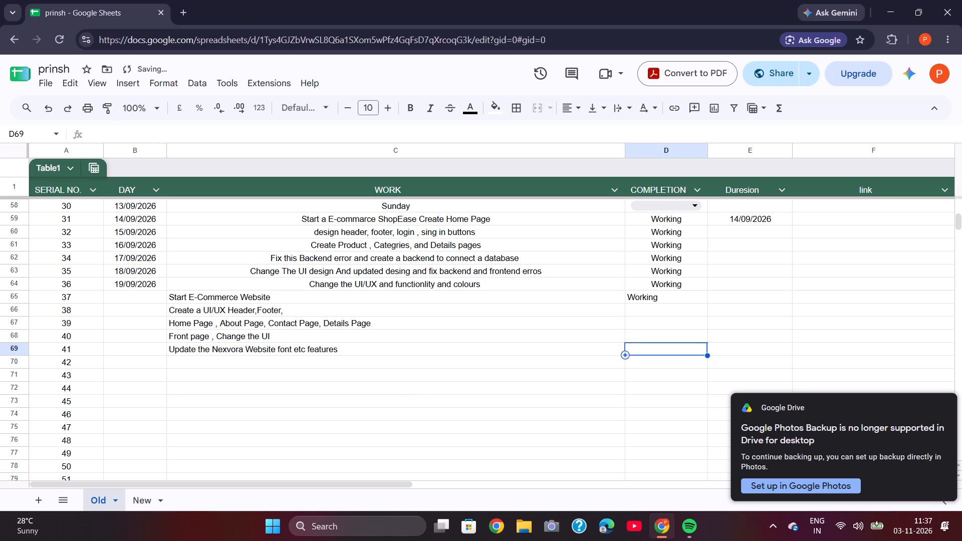
key(Down)
key(Left)
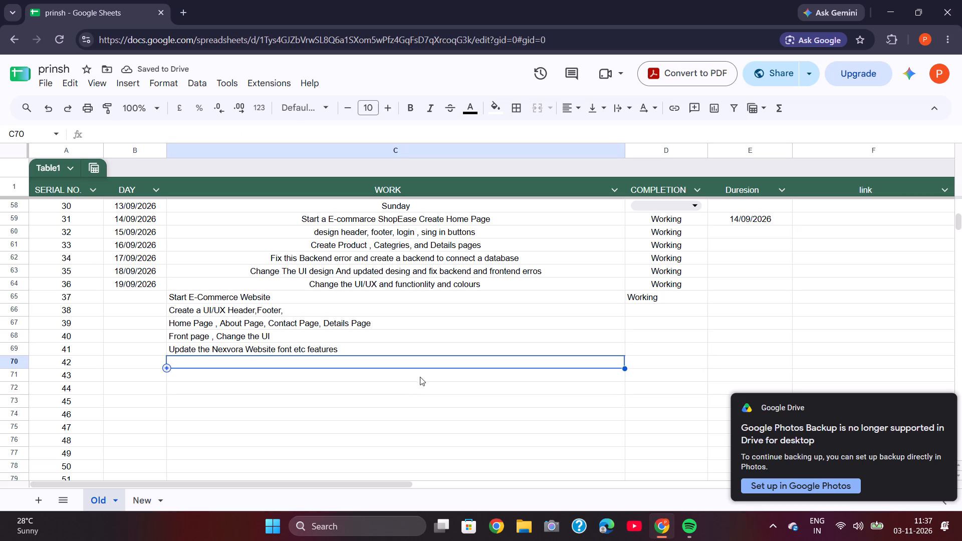
double_click(409, 361)
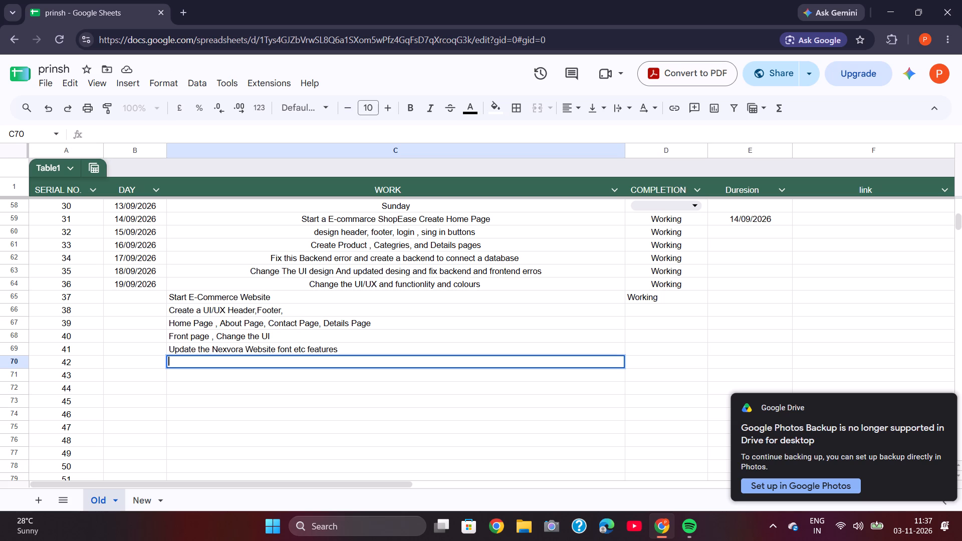
text(Start the)
key(space)
text(Smart C)
text(li)
key(e)
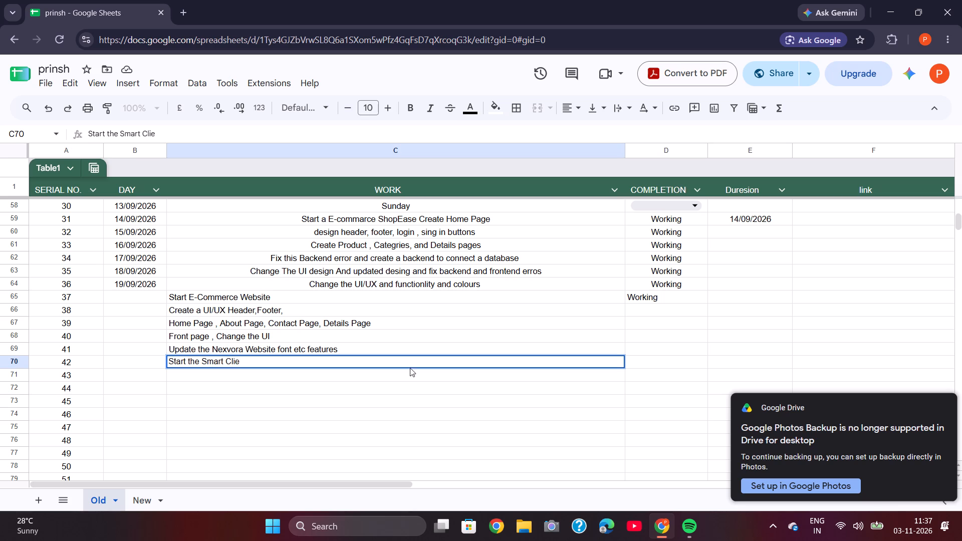
key(BackSpace)
text(nic)
key(space)
key(shift+m)
key(BackSpace)
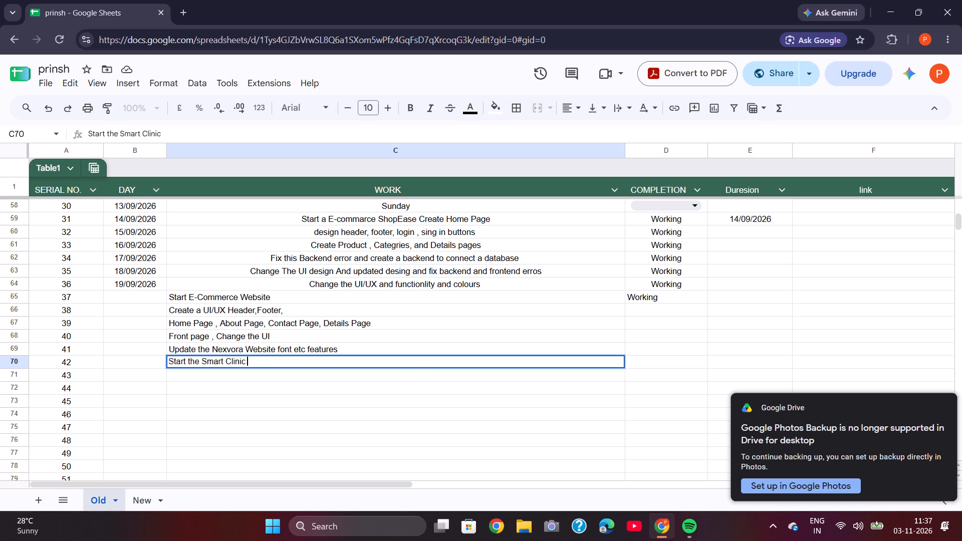
text(Manag)
text(ment s)
text(ystem)
key(space)
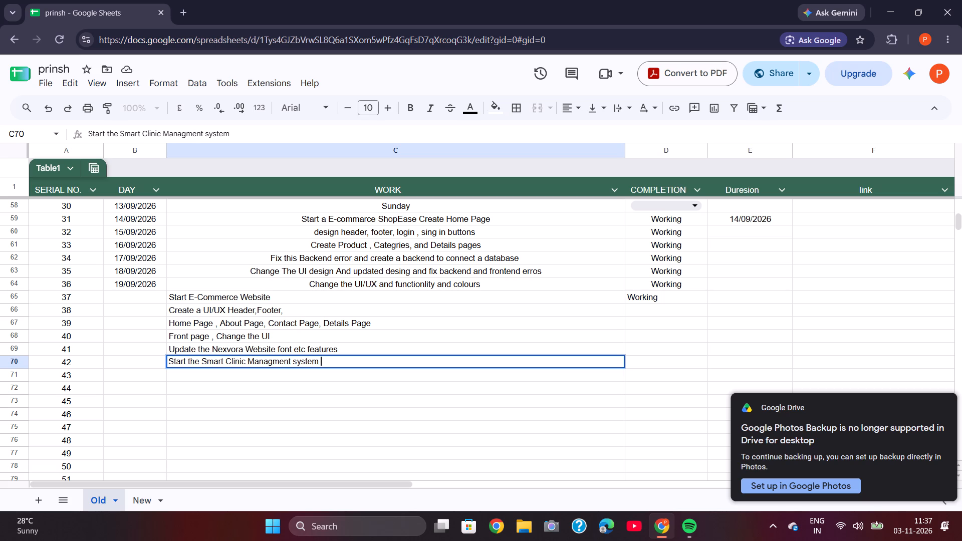
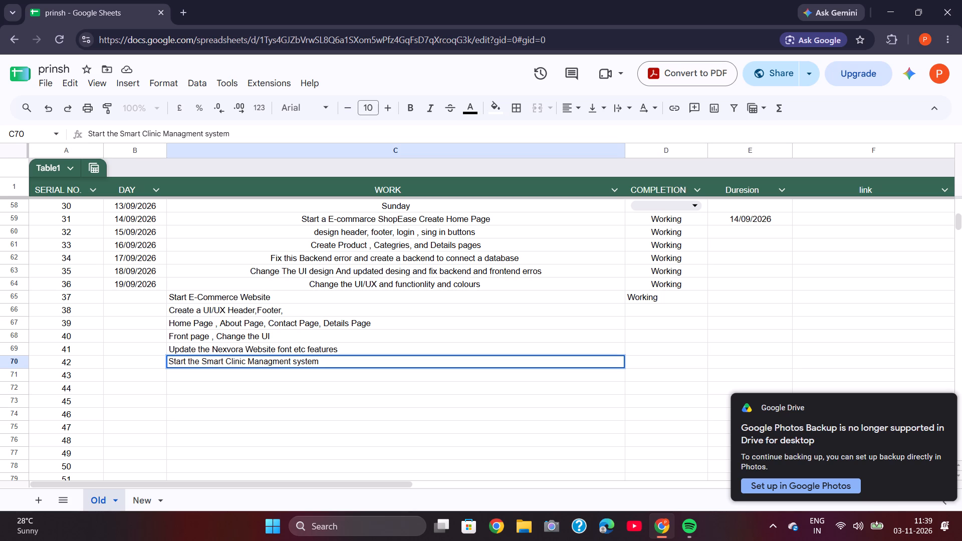
Commit the serial no. 42 entry and select the empty WORK cell for serial no. 43.
key(Tab)
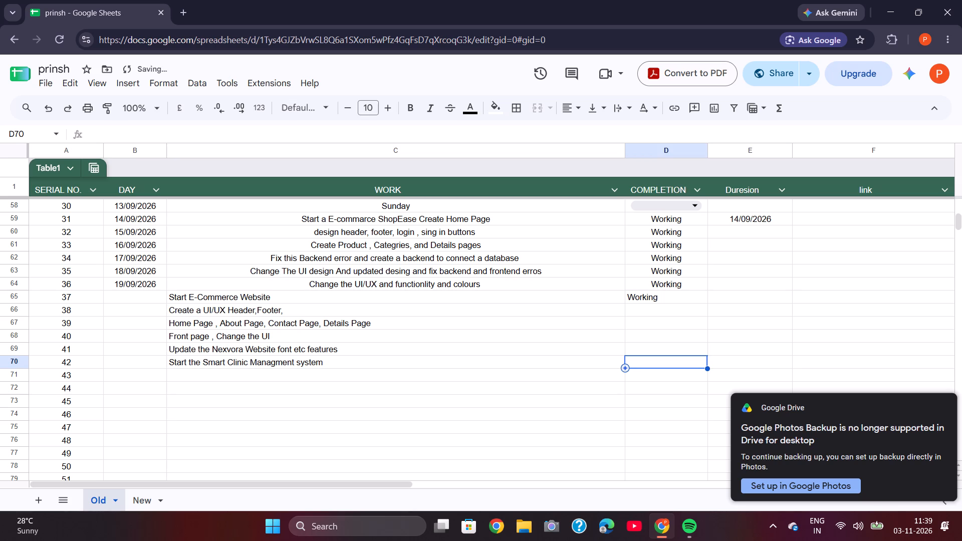
key(Down)
key(Left)
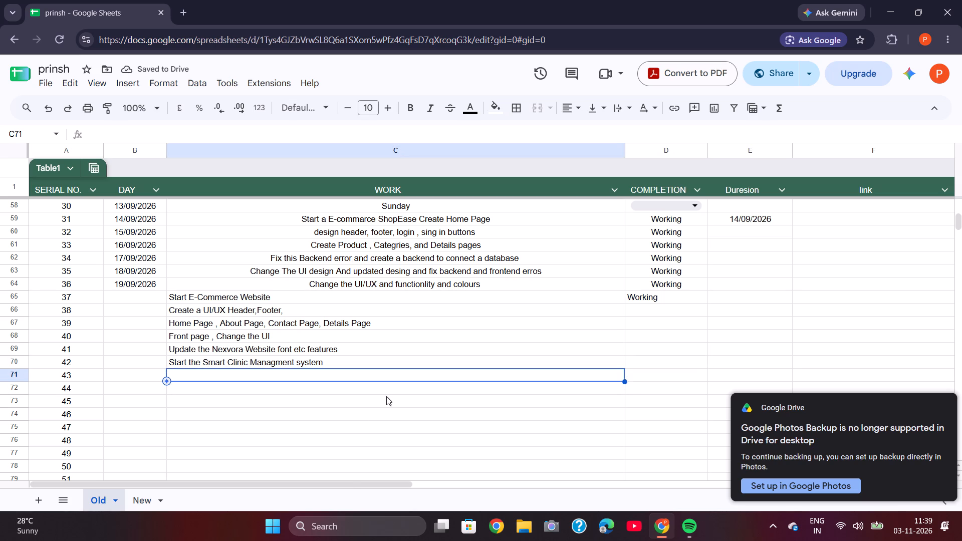
Switch to Visual Studio Code, opening it from the recent searches.
click(342, 520)
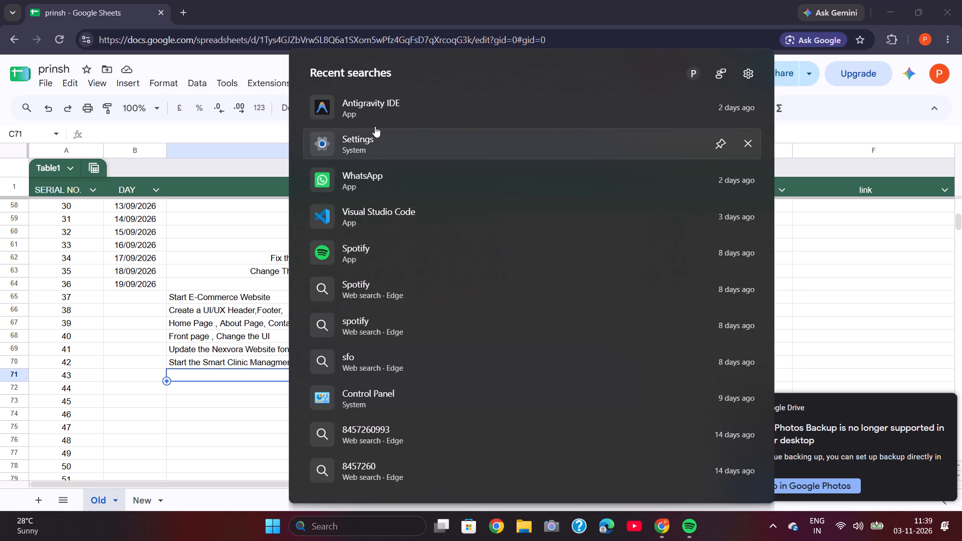
click(383, 228)
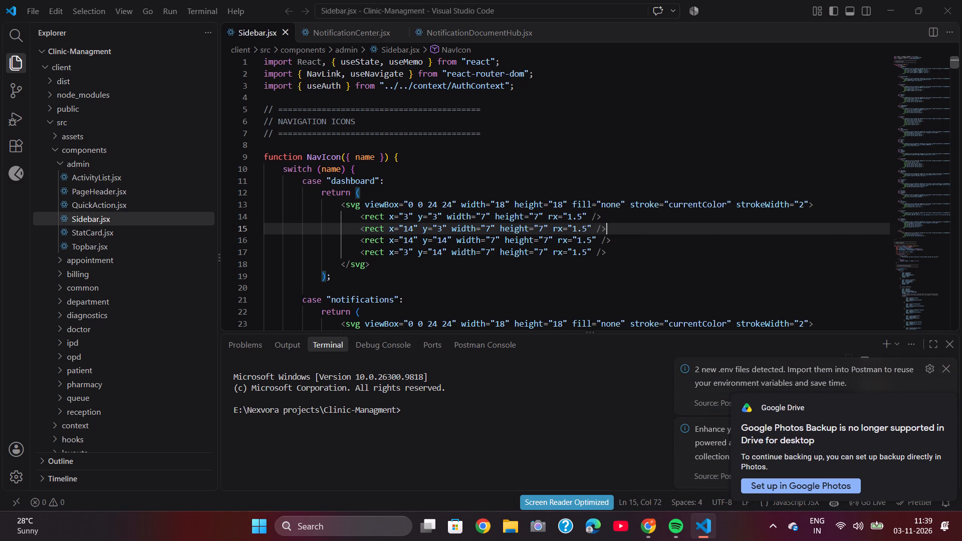
Start the client's development server by running "npm run dev" in the Clinic-Managment project's client folder.
click(423, 406)
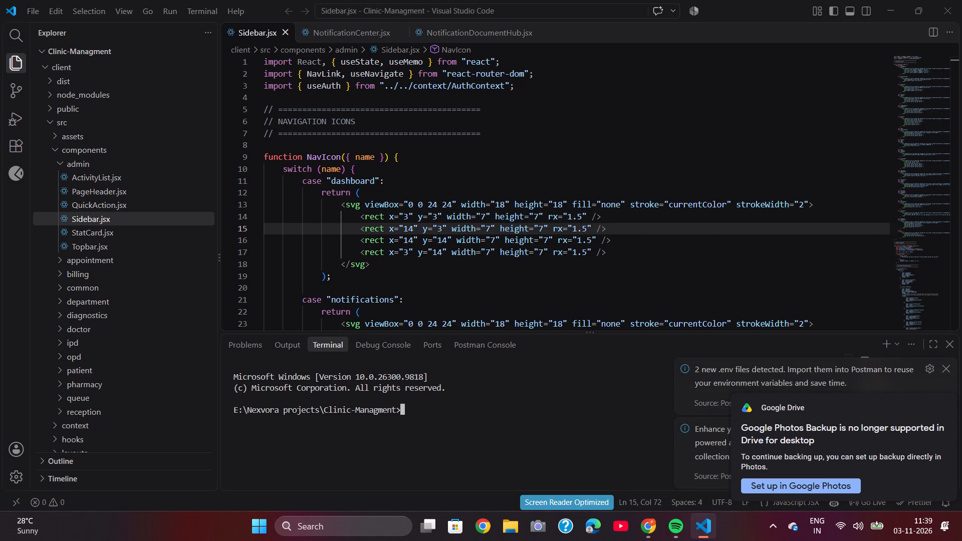
text(cd client)
key(space)
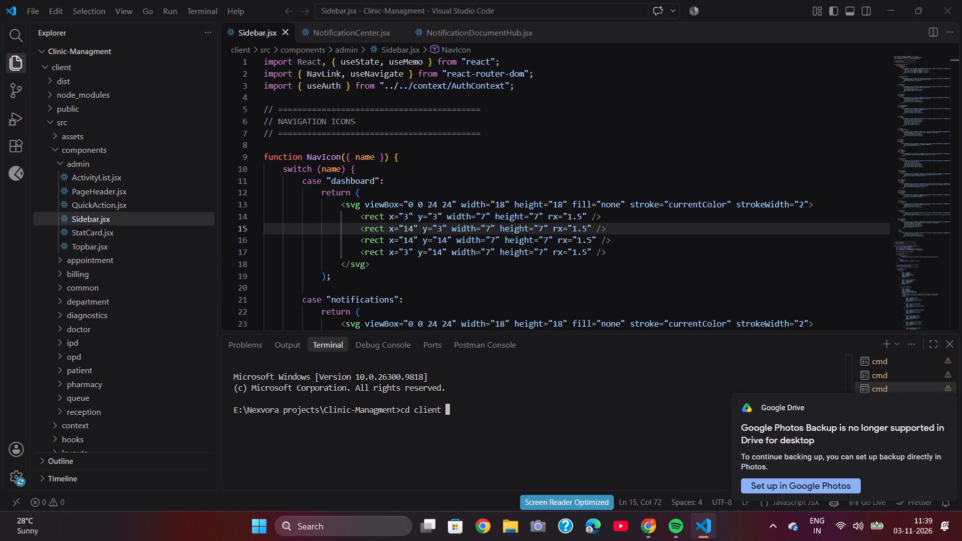
key(Return)
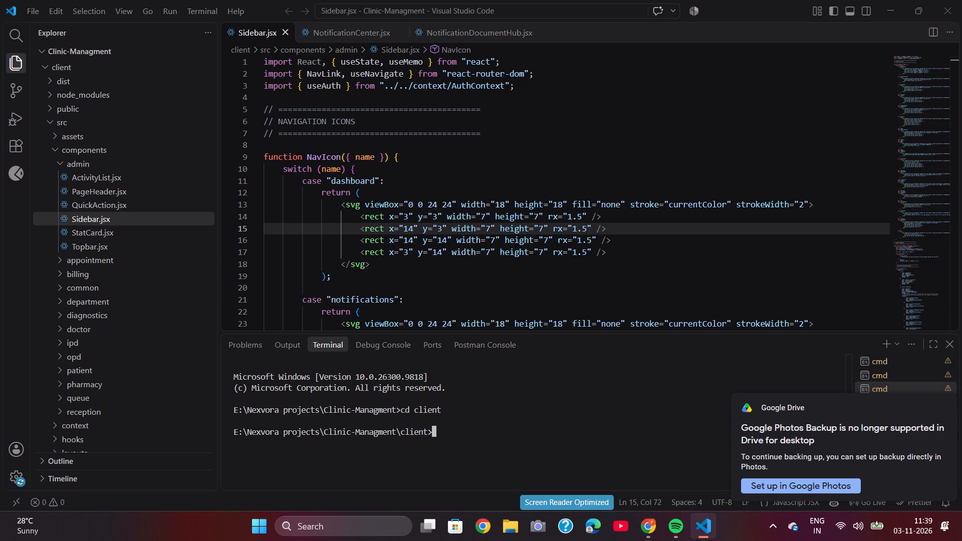
text(npm run dev)
key(Return)
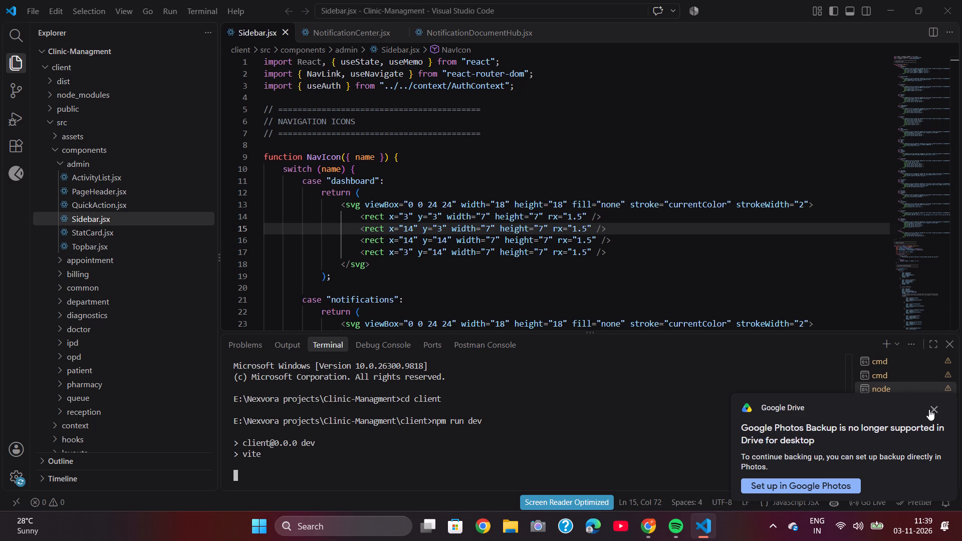
Dismiss the Google Drive notification about Google Photos Backup.
click(931, 410)
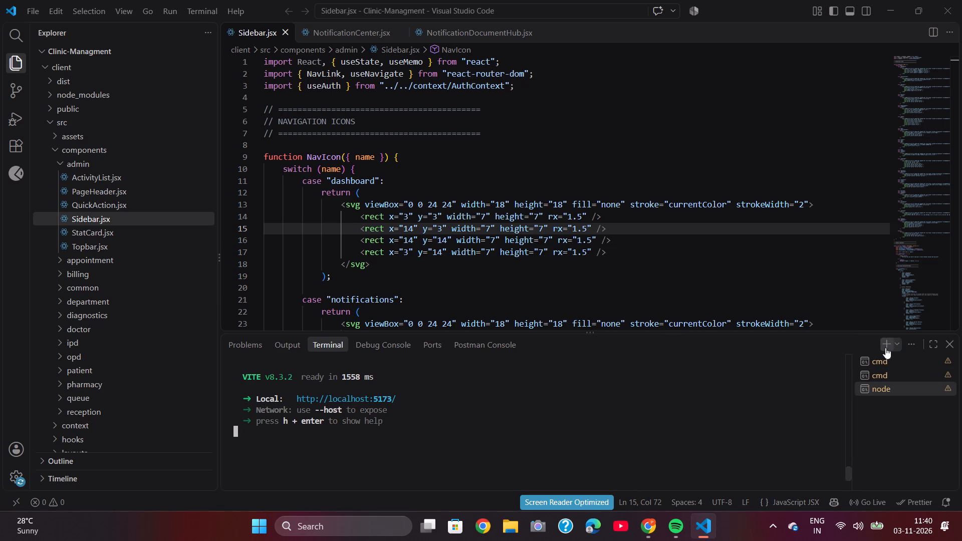
Start the backend by running "npm run dev" in the project's server folder, using the first idle cmd terminal.
click(879, 365)
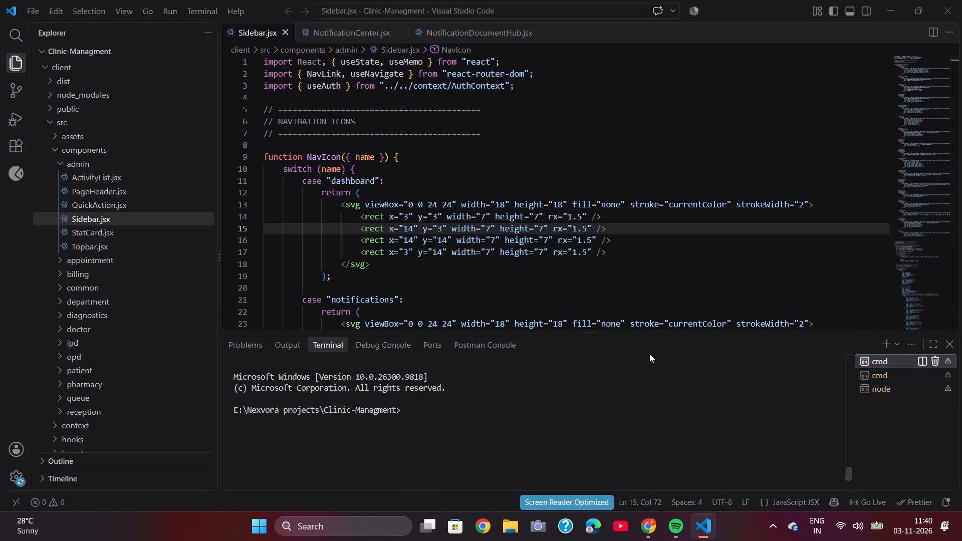
click(494, 421)
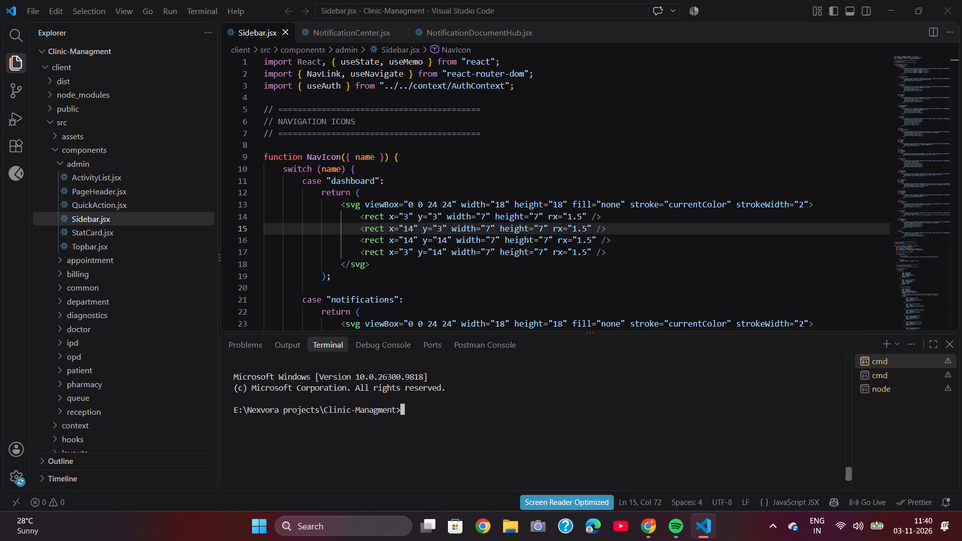
text(cd ser)
text(ver)
key(Return)
text(npm run dev)
key(Return)
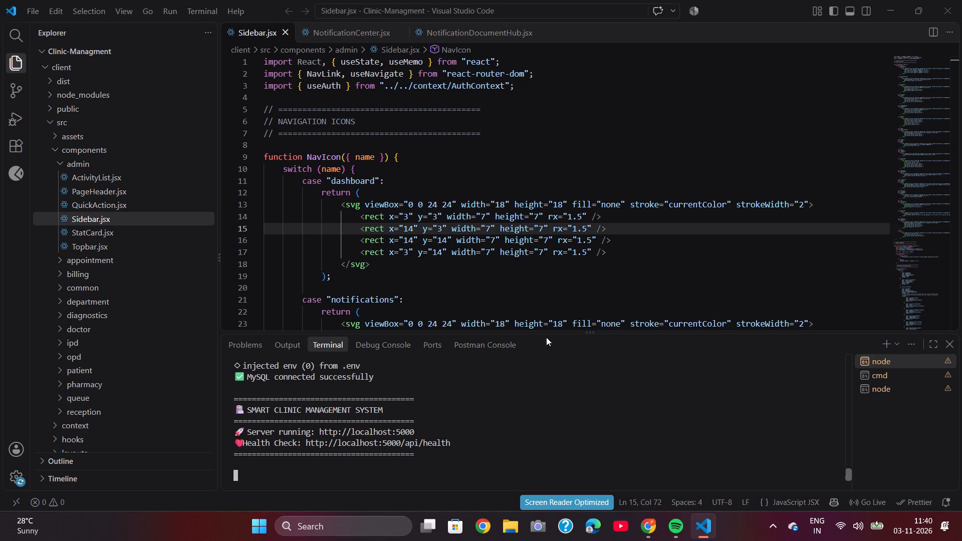
Build the client by running "npm run build" in the client folder, using the remaining idle cmd terminal.
click(891, 379)
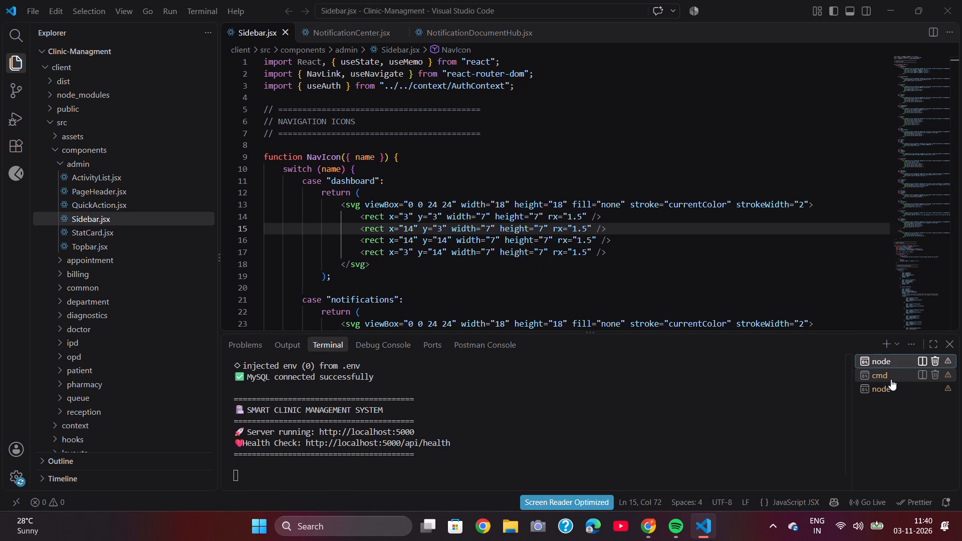
click(880, 390)
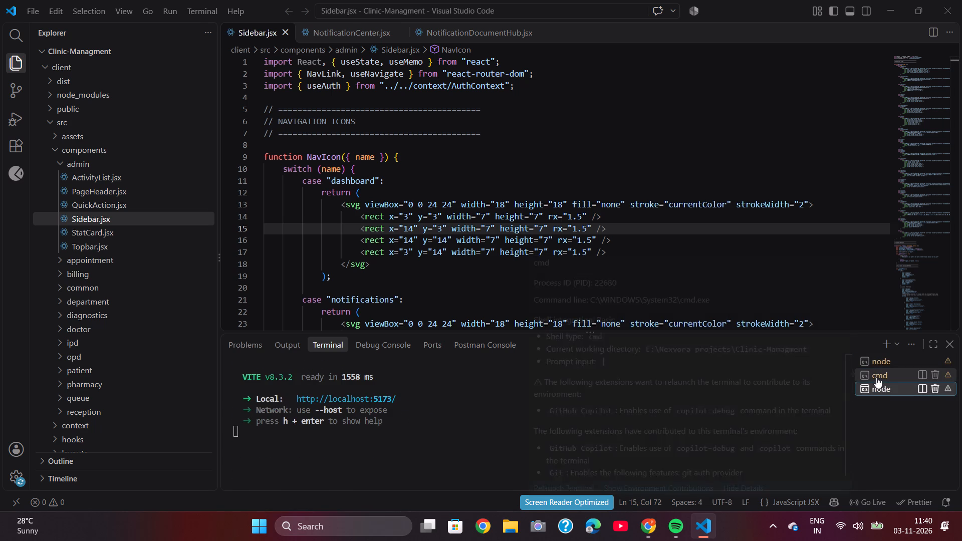
click(876, 377)
click(626, 449)
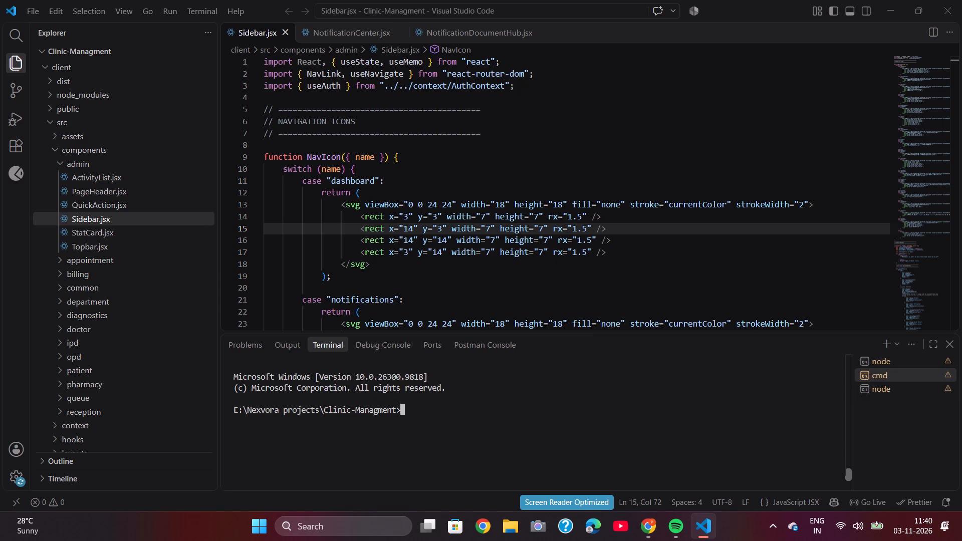
text(cd)
key(space)
text(client)
key(space)
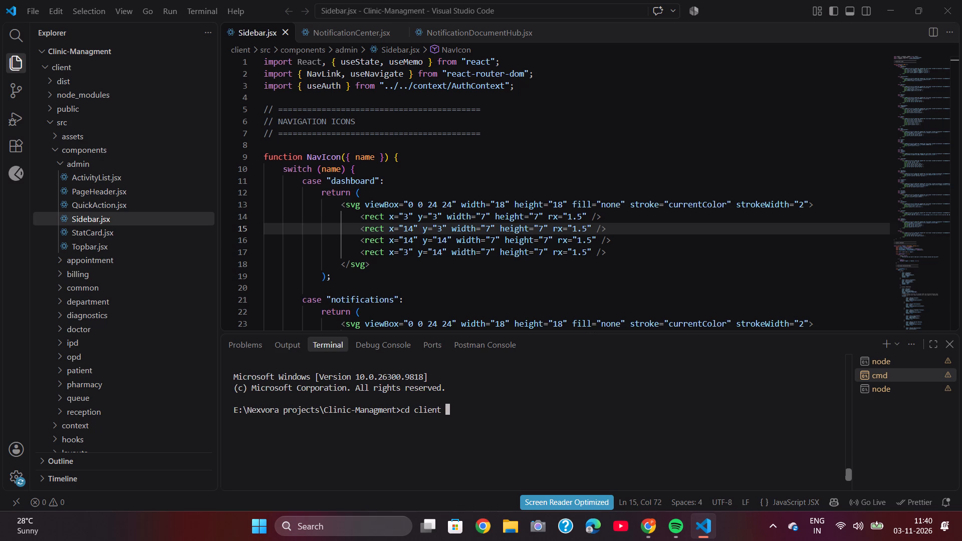
key(Return)
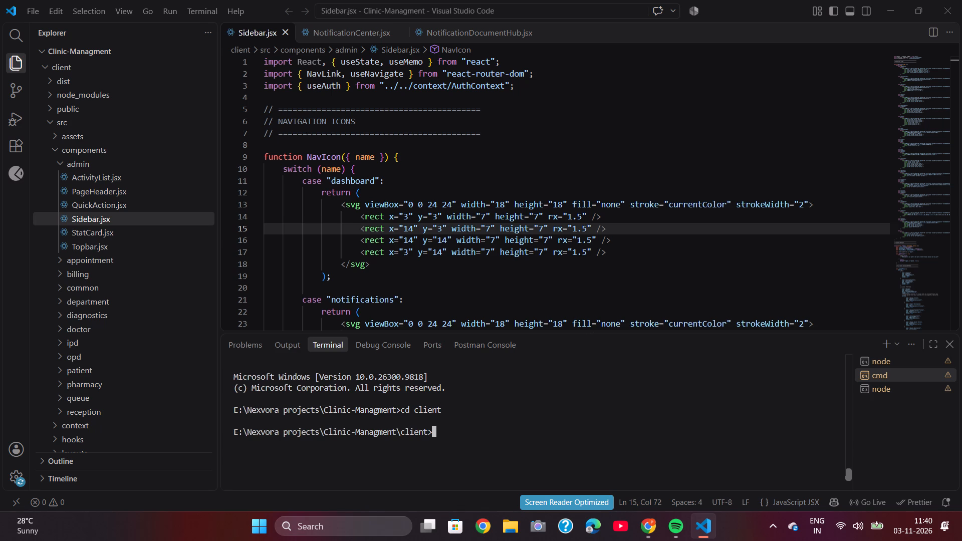
text(npm run build)
key(Return)
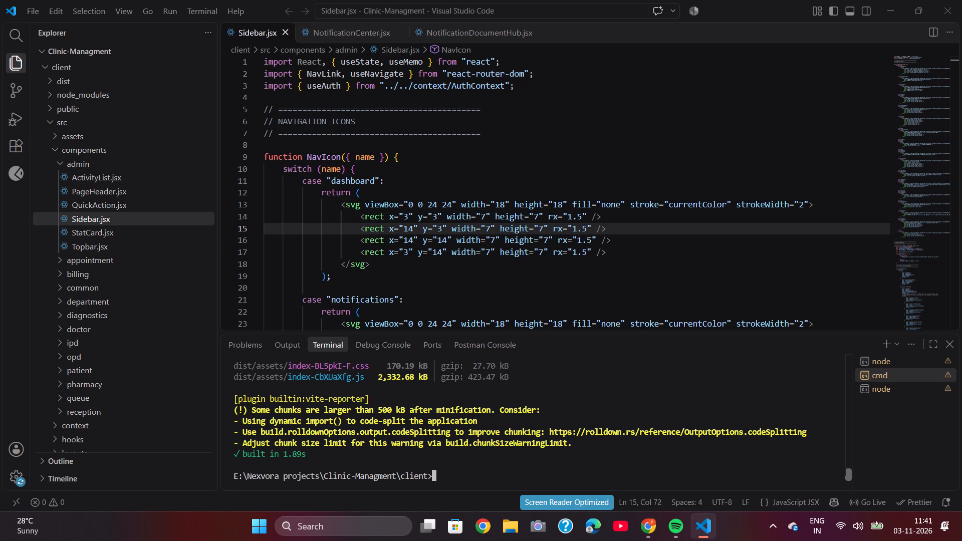
Return to the client server's terminal and open its local site link inside the editor.
click(889, 390)
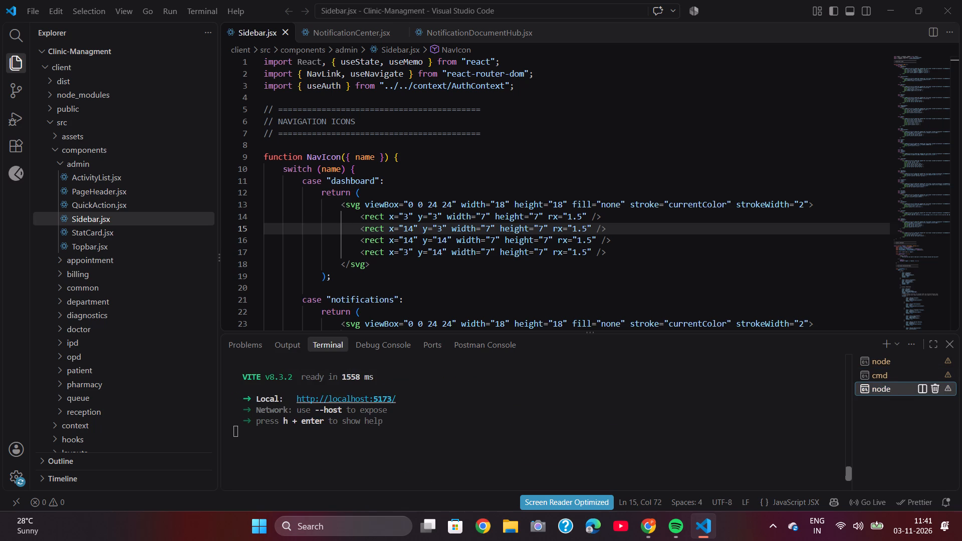
click(326, 385)
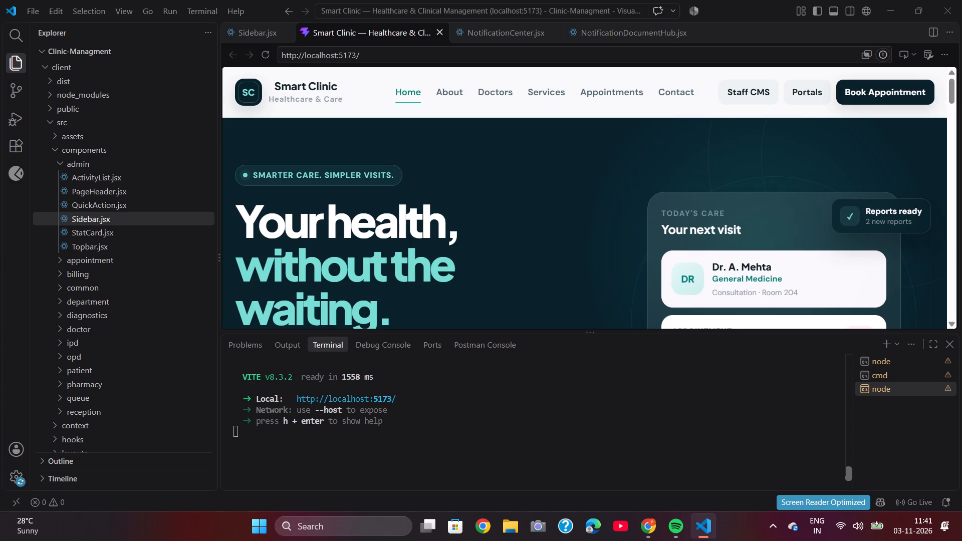
drag(291, 397, 411, 399)
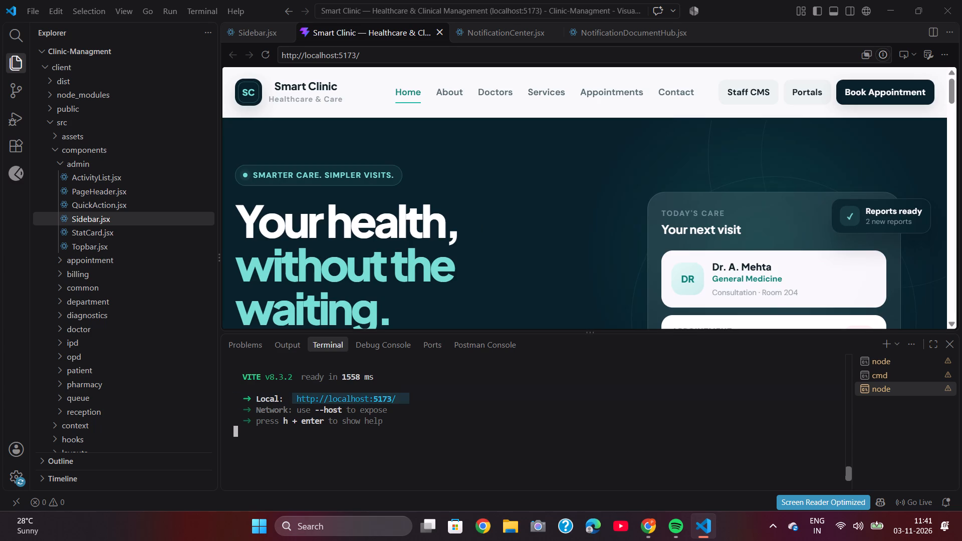
drag(411, 399, 396, 394)
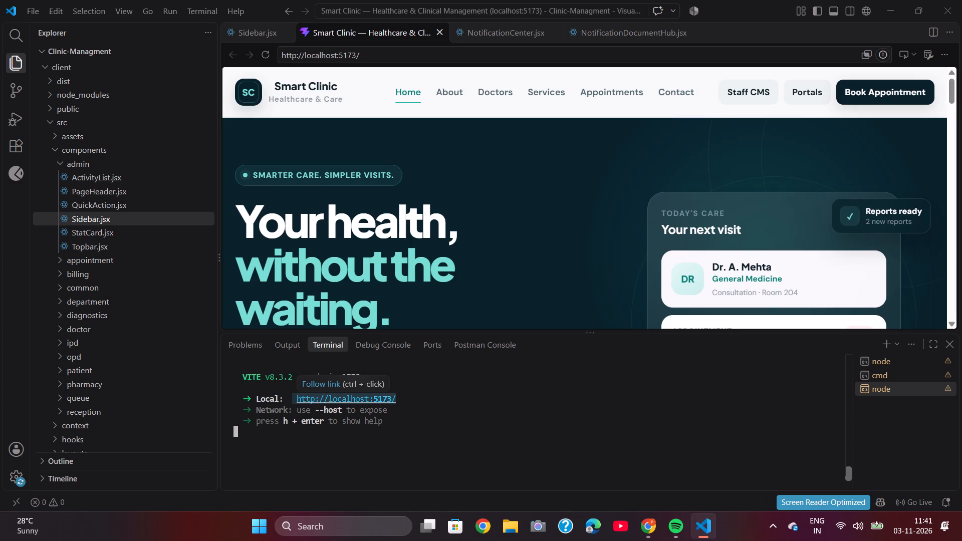
drag(396, 394, 399, 394)
key(ctrl+c)
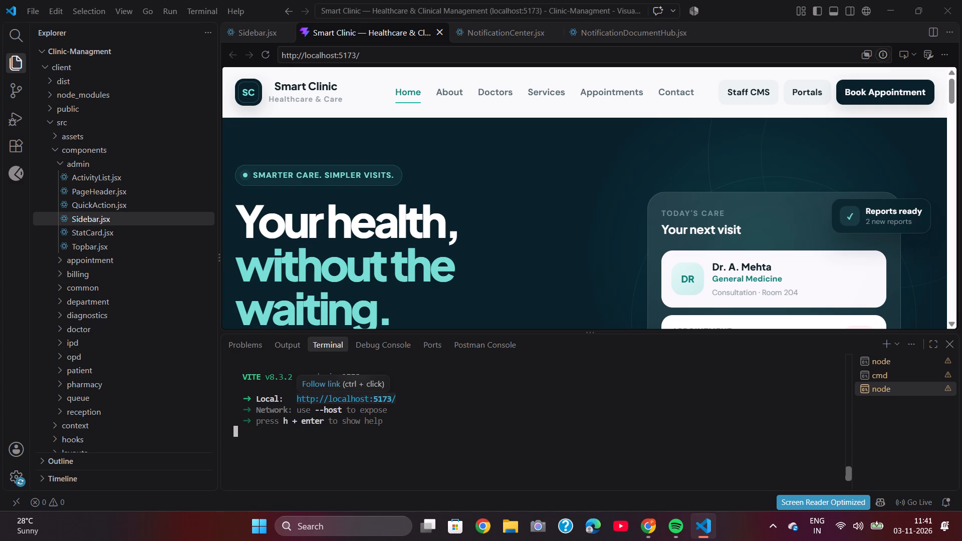
click(646, 528)
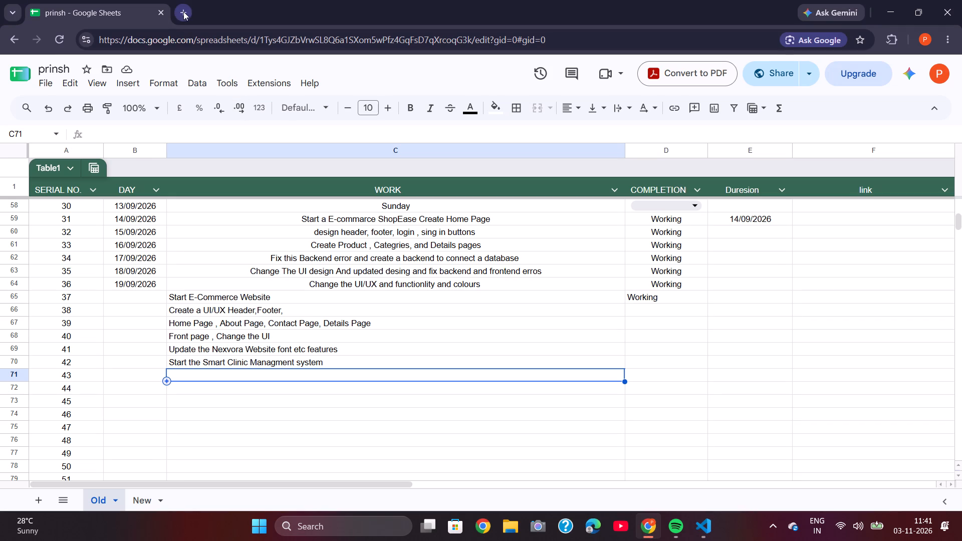
click(183, 12)
click(219, 42)
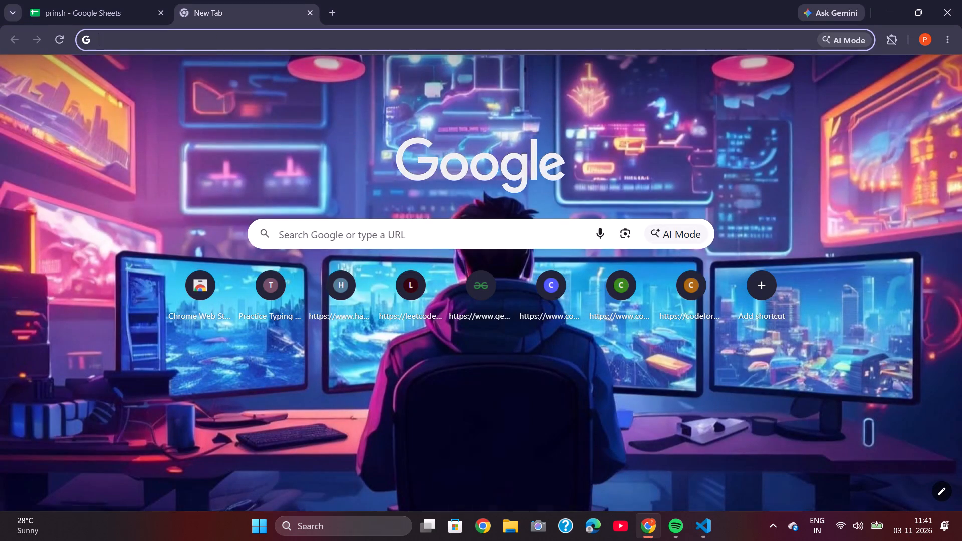
key(ctrl+v)
key(Return)
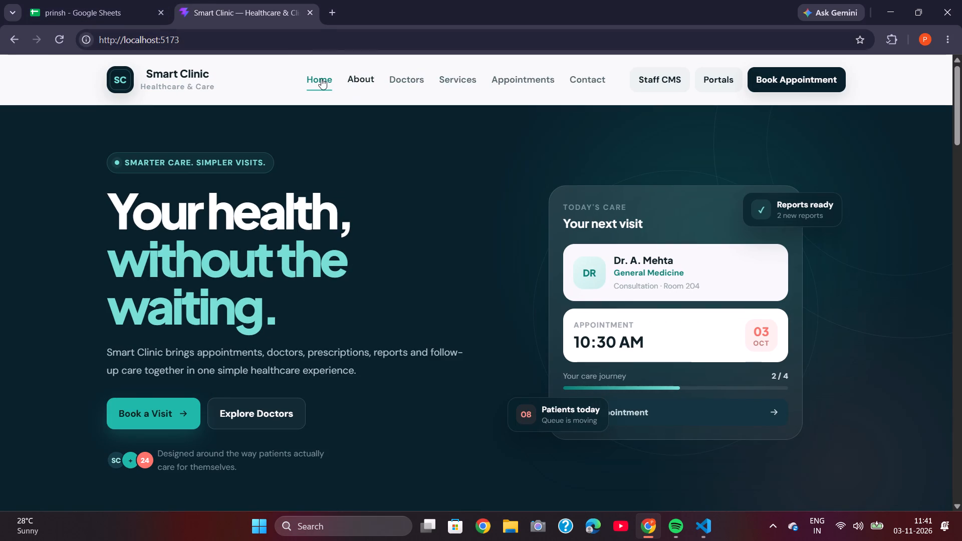
Copy the Smart Clinic site's navigation labels, Home through Contact, and paste them as the WORK entry for serial no. 43.
drag(297, 72, 551, 90)
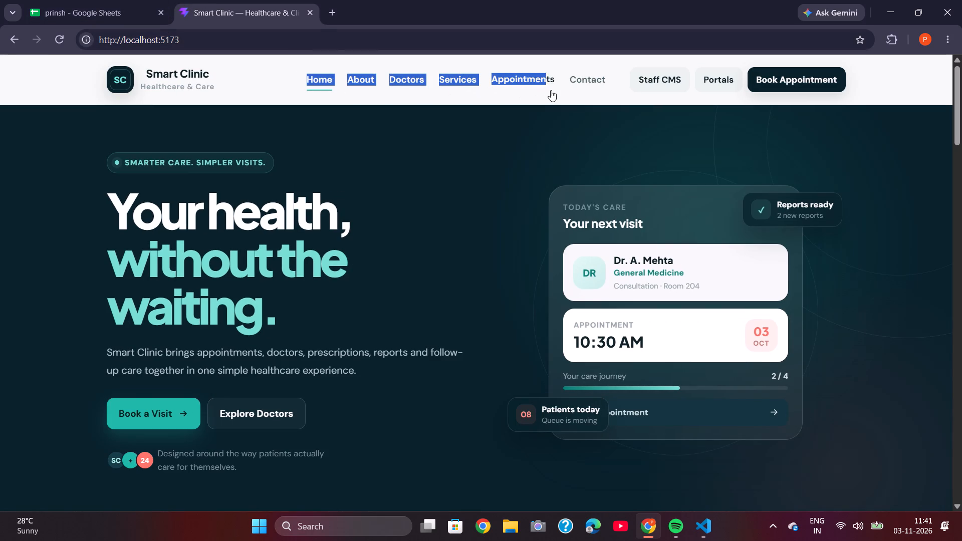
drag(551, 90, 643, 92)
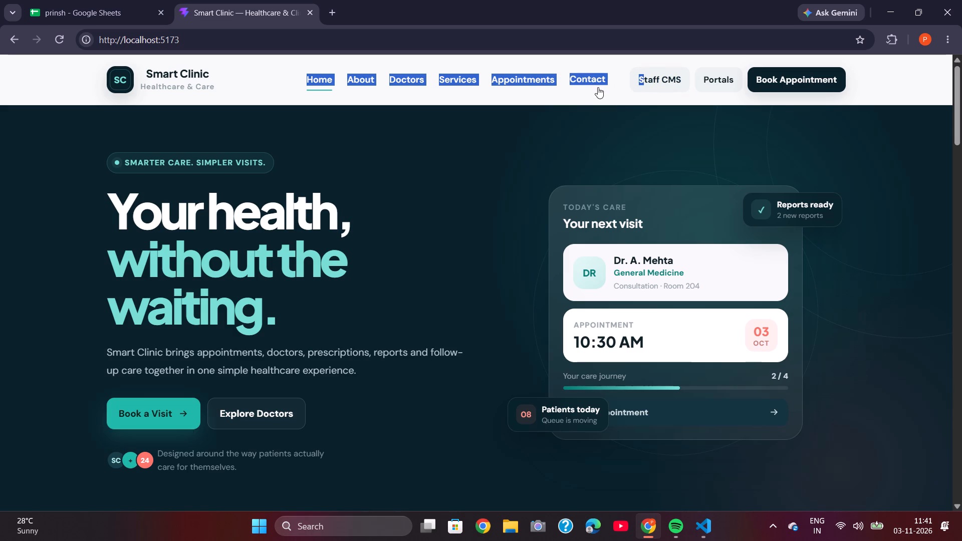
key(ctrl+c)
click(95, 0)
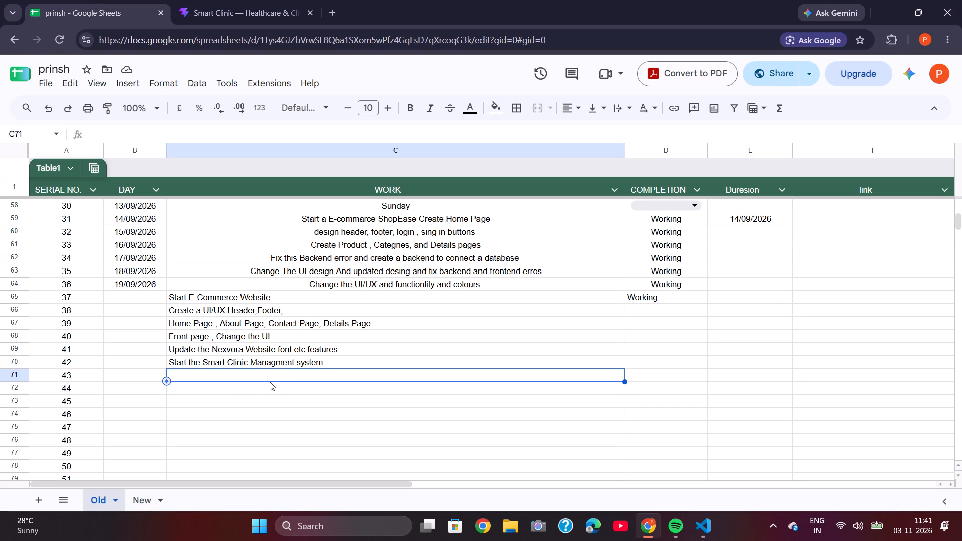
click(286, 374)
key(ctrl+v)
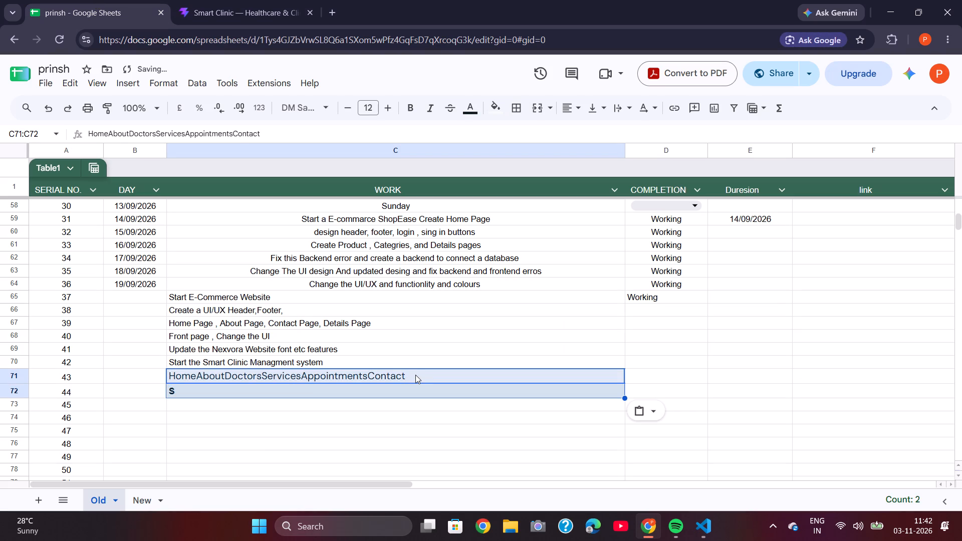
Delete the stray "S" from the WORK cell for serial no. 44.
click(397, 381)
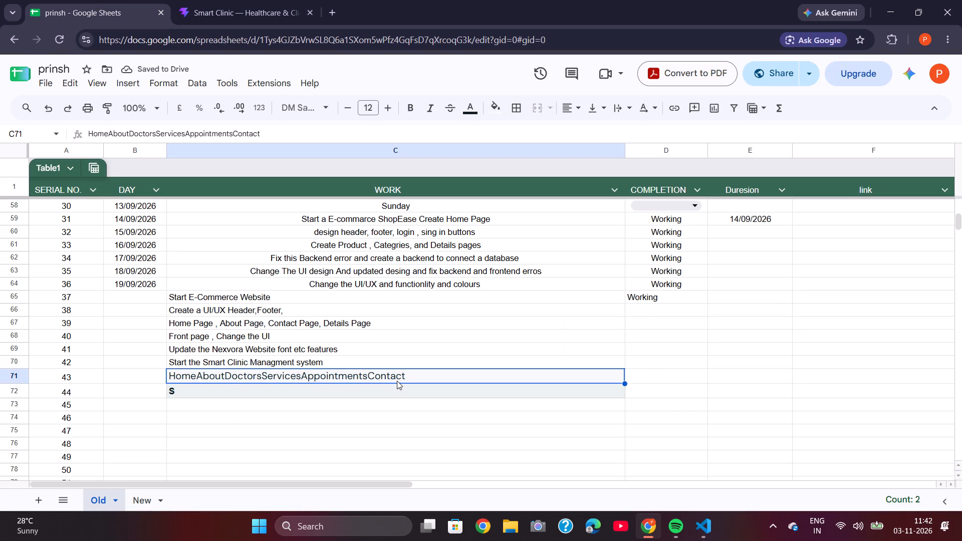
double_click(375, 390)
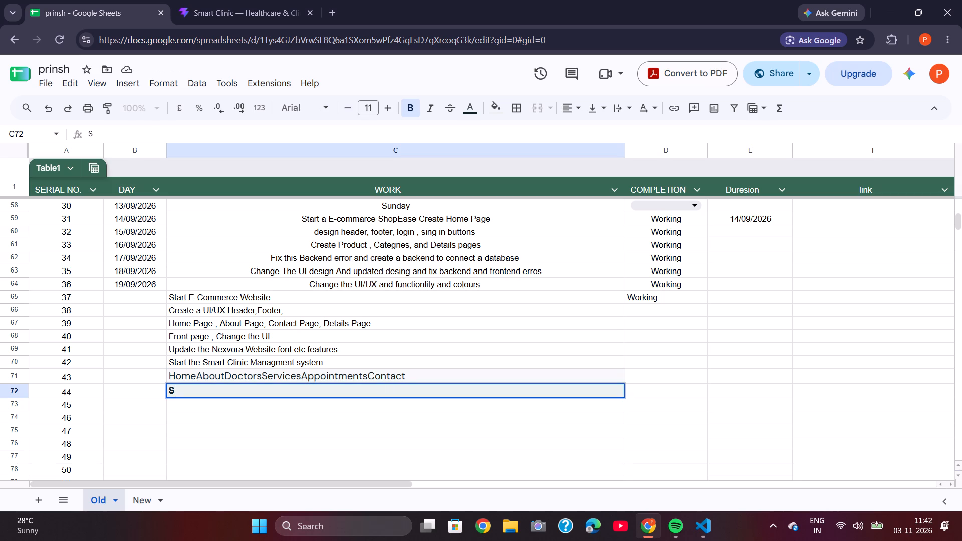
key(BackSpace)
Clear the pasted navigation labels from the WORK cell for serial no. 43.
double_click(414, 372)
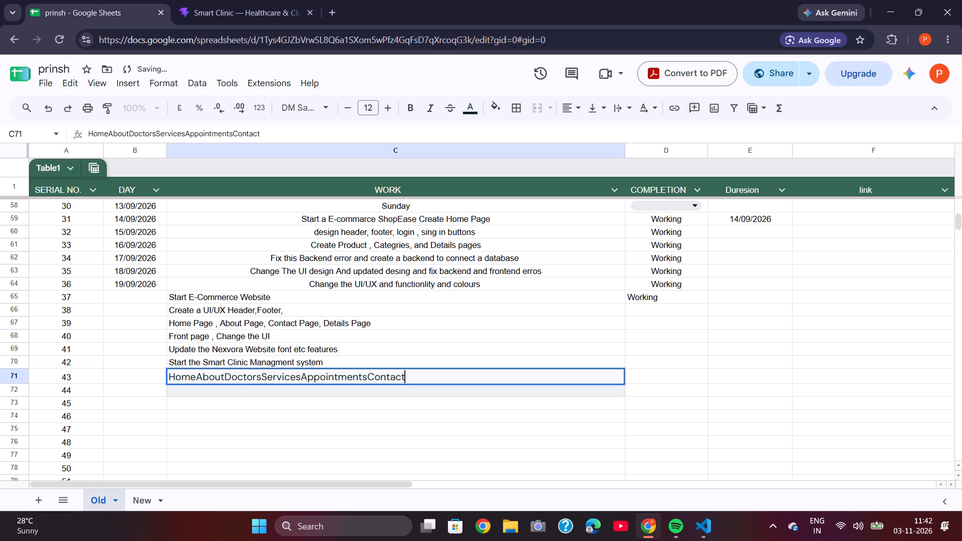
key(ctrl+a)
key(BackSpace)
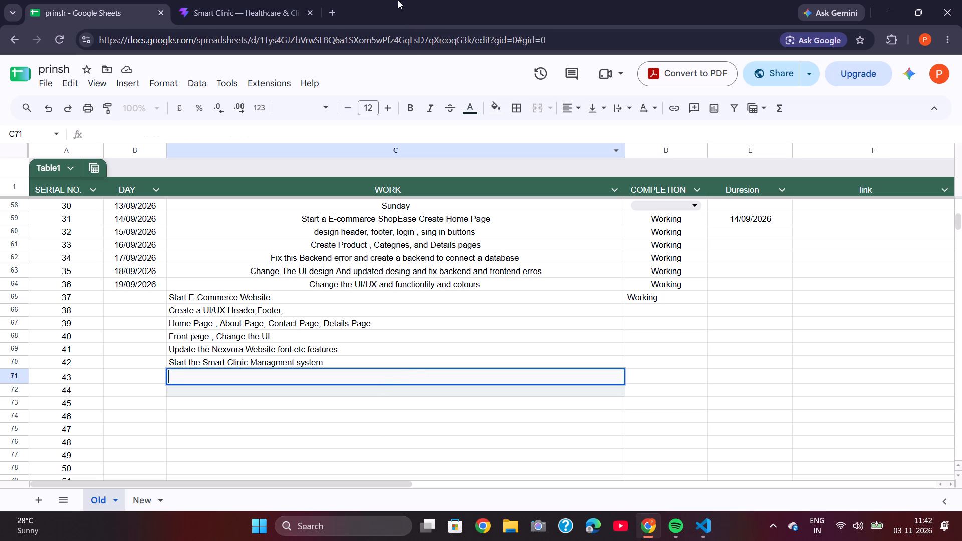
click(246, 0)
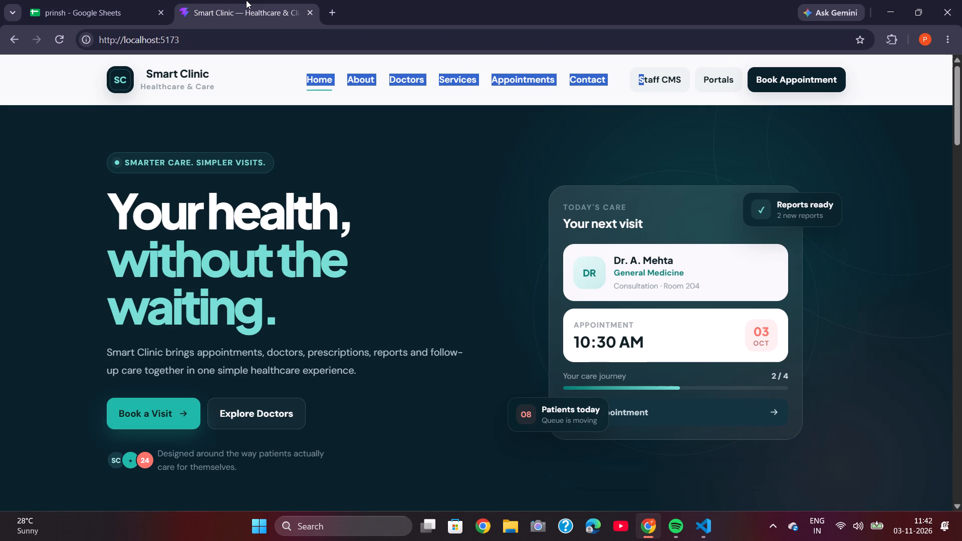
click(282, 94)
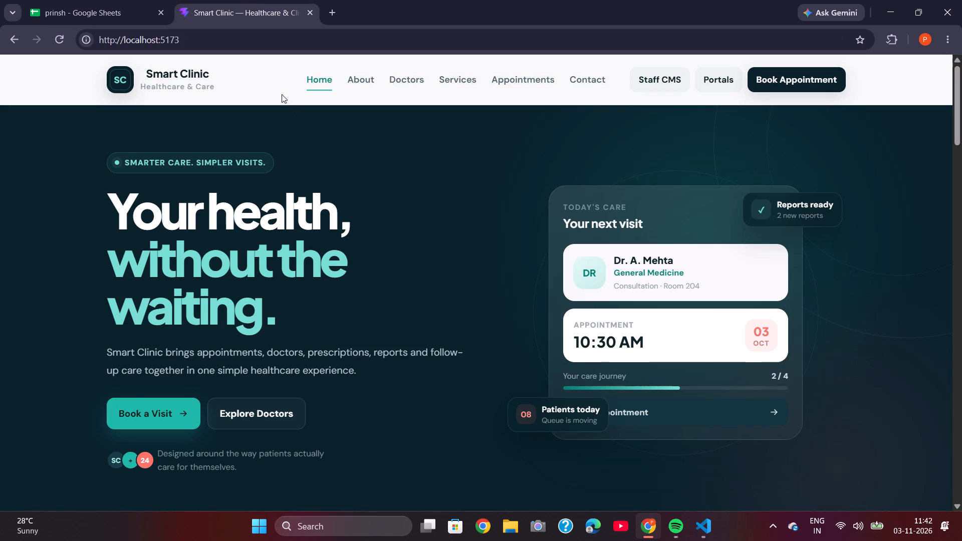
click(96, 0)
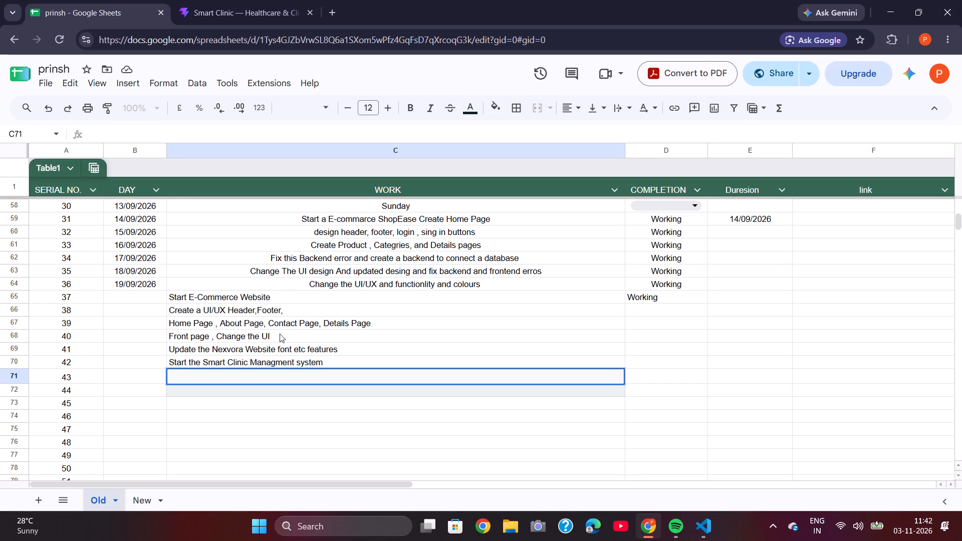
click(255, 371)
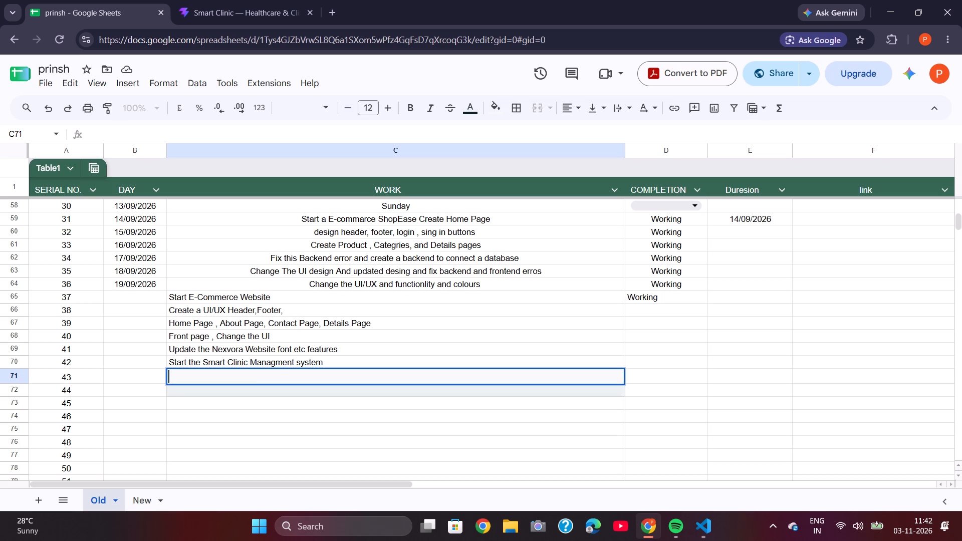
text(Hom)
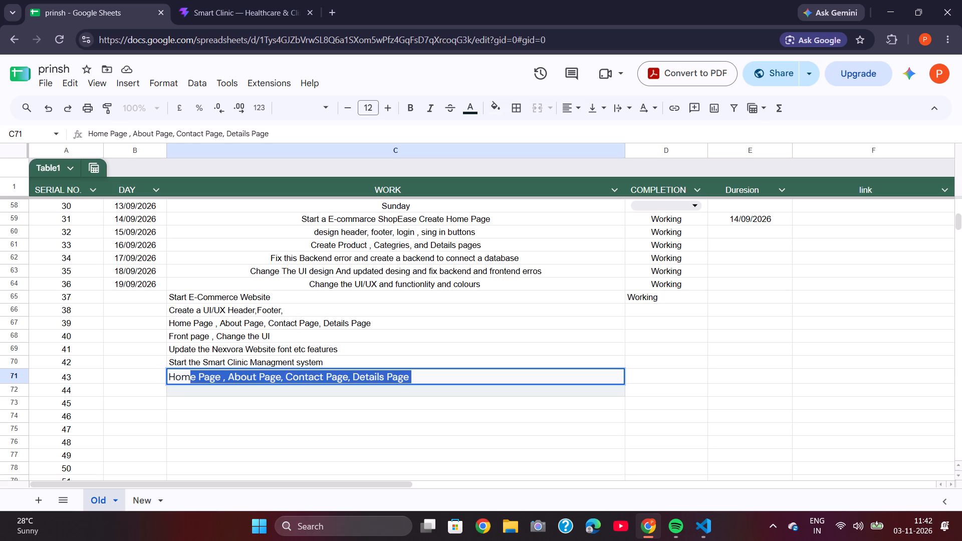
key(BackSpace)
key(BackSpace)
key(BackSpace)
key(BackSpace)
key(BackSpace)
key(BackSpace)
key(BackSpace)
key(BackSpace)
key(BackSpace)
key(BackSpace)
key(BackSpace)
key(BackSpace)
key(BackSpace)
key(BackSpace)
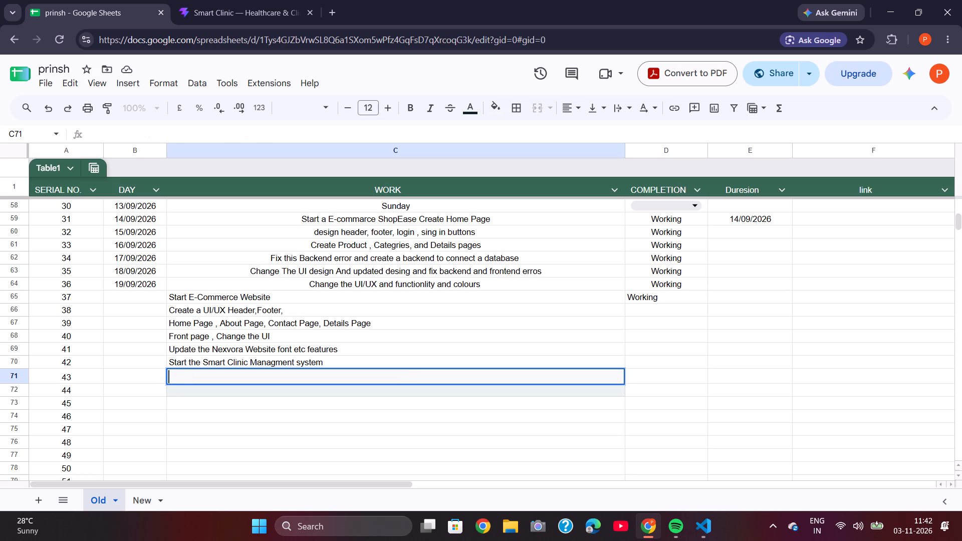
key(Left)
Undo the recent WORK column edits back through the entry for serial no. 42.
click(323, 363)
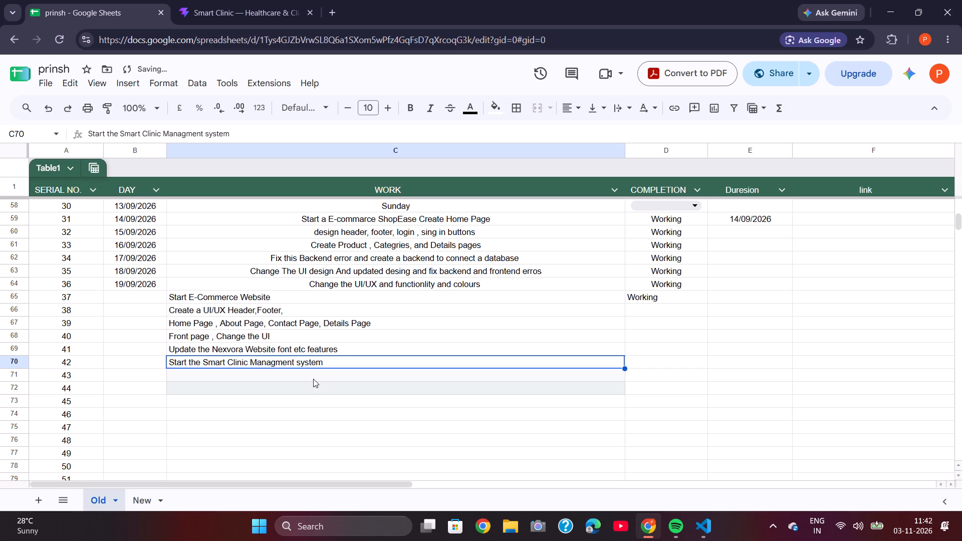
key(ctrl+z)
key(ctrl+z)
key(ctrl+z)
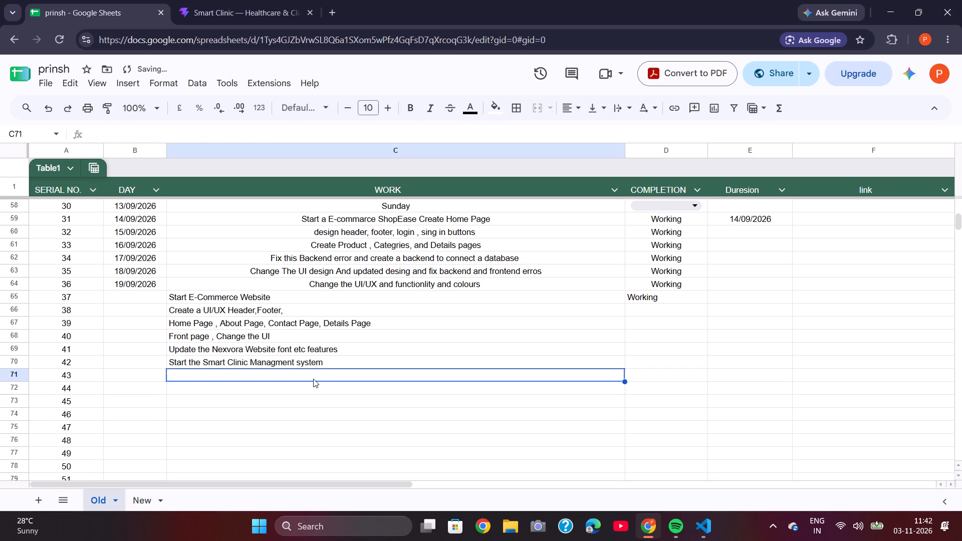
key(ctrl+z)
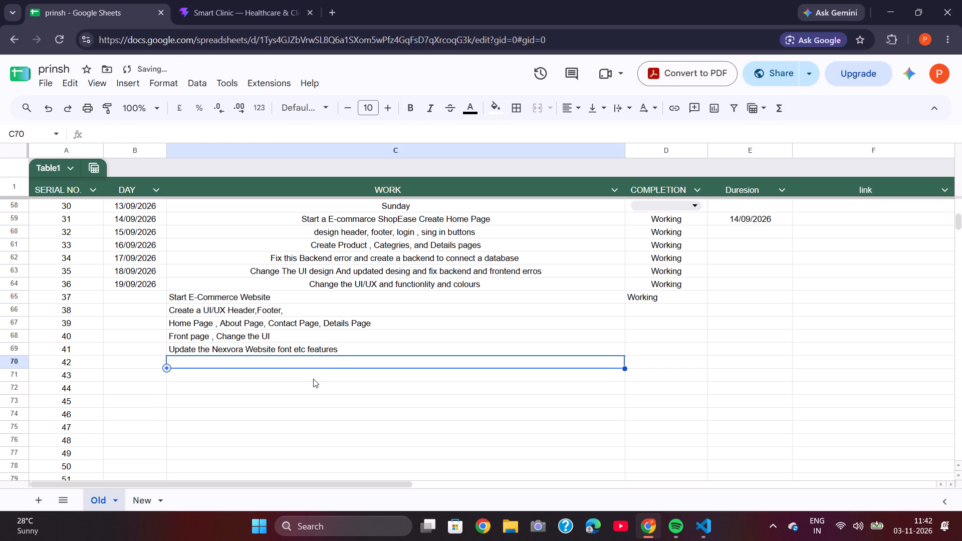
key(ctrl+u)
click(310, 357)
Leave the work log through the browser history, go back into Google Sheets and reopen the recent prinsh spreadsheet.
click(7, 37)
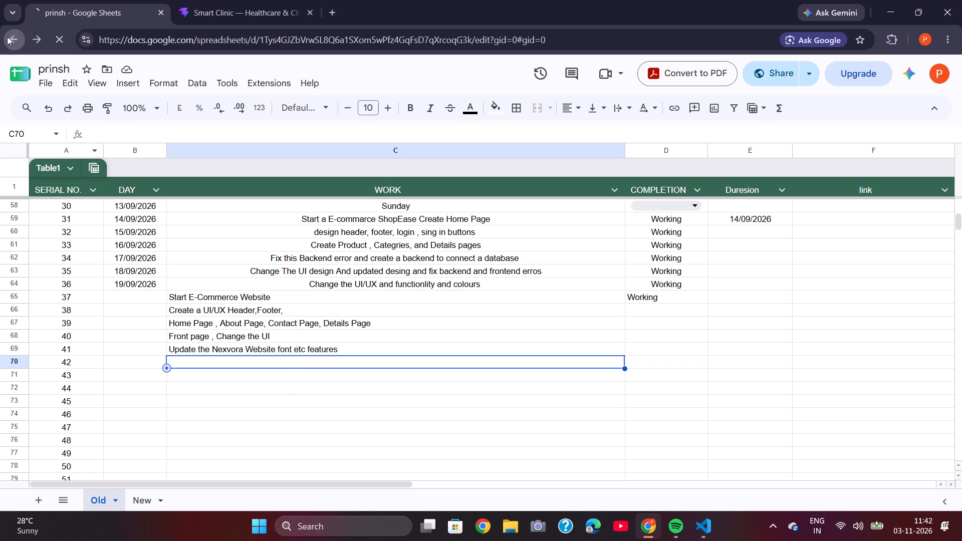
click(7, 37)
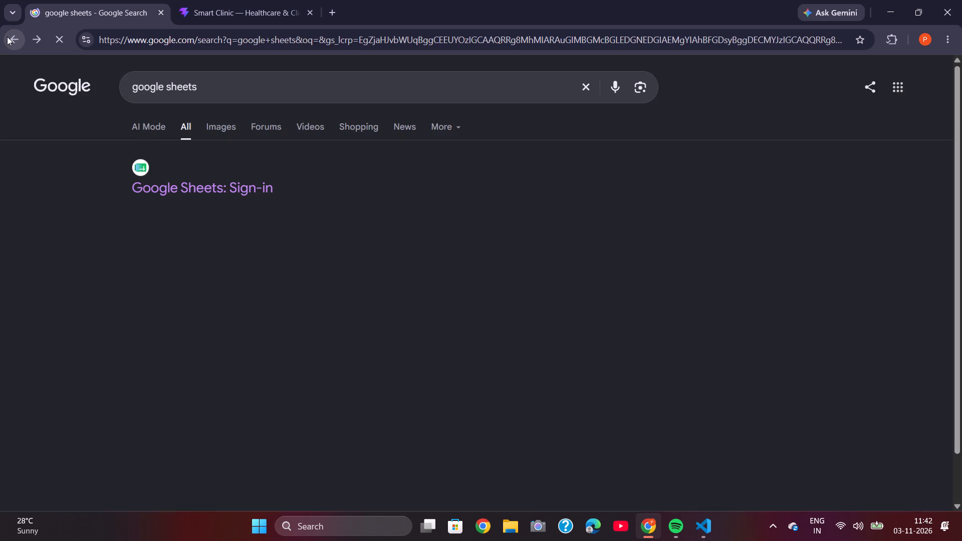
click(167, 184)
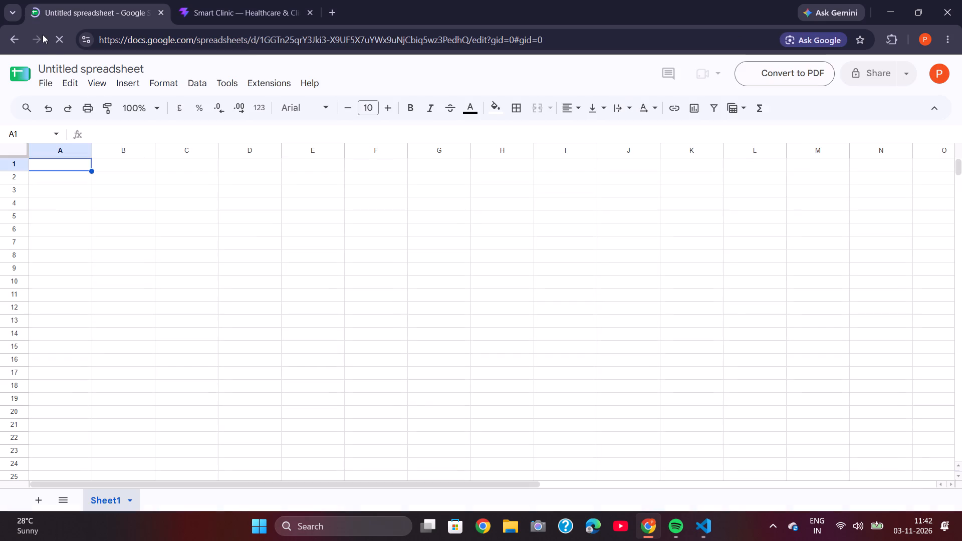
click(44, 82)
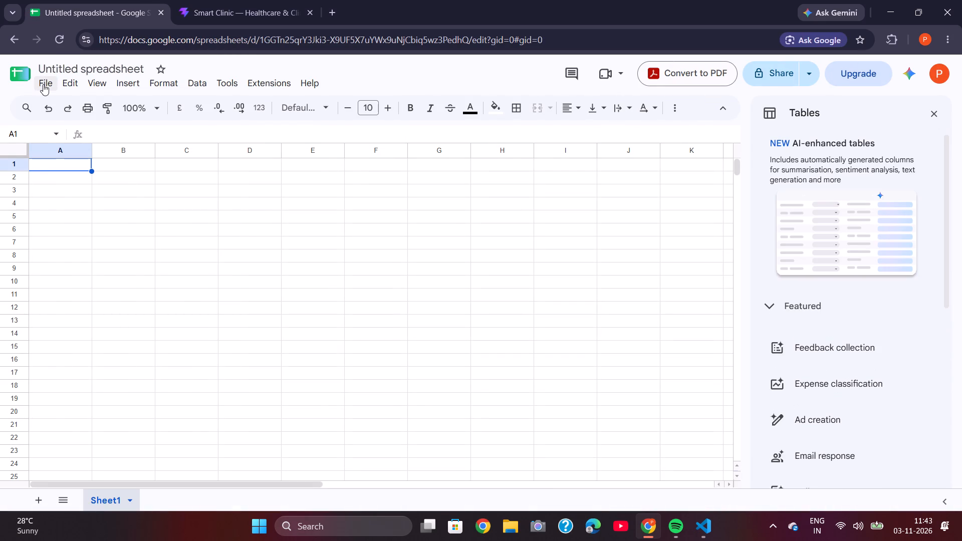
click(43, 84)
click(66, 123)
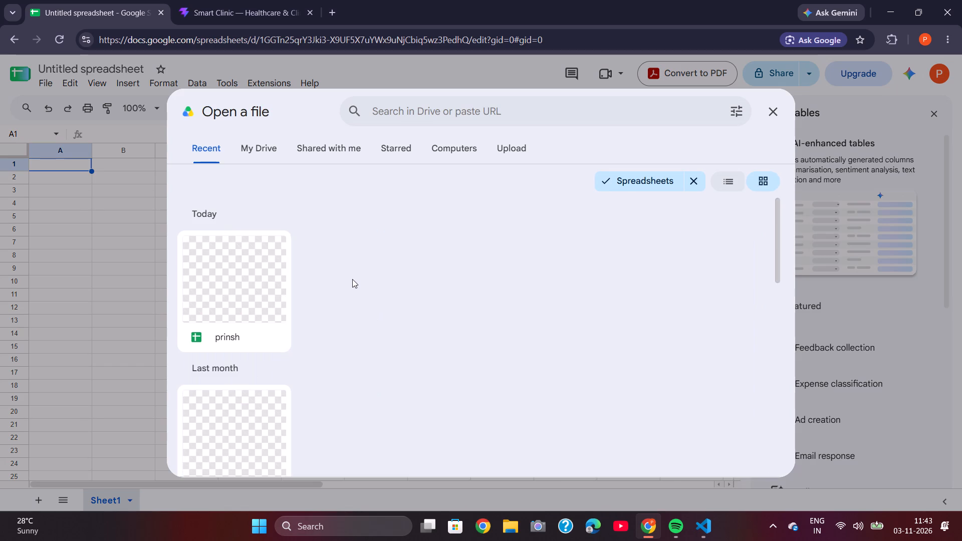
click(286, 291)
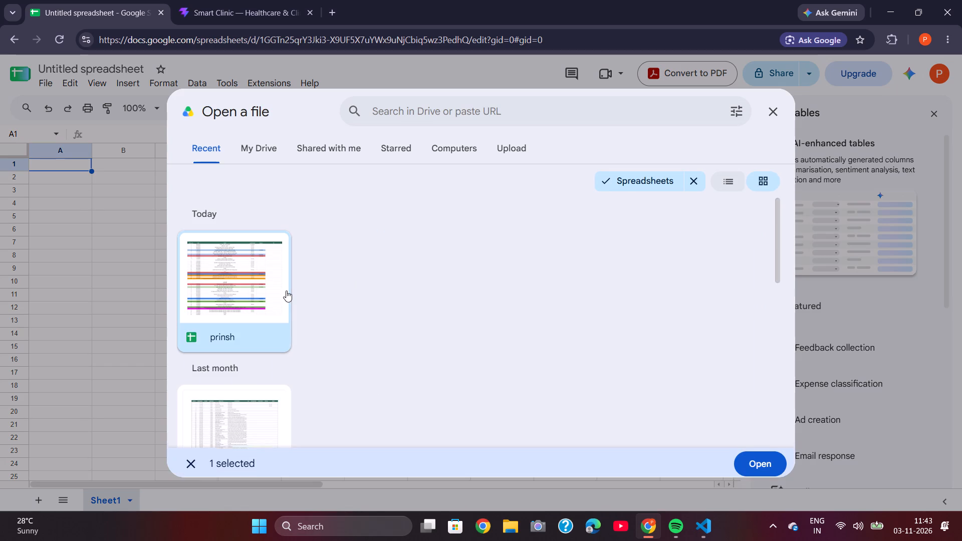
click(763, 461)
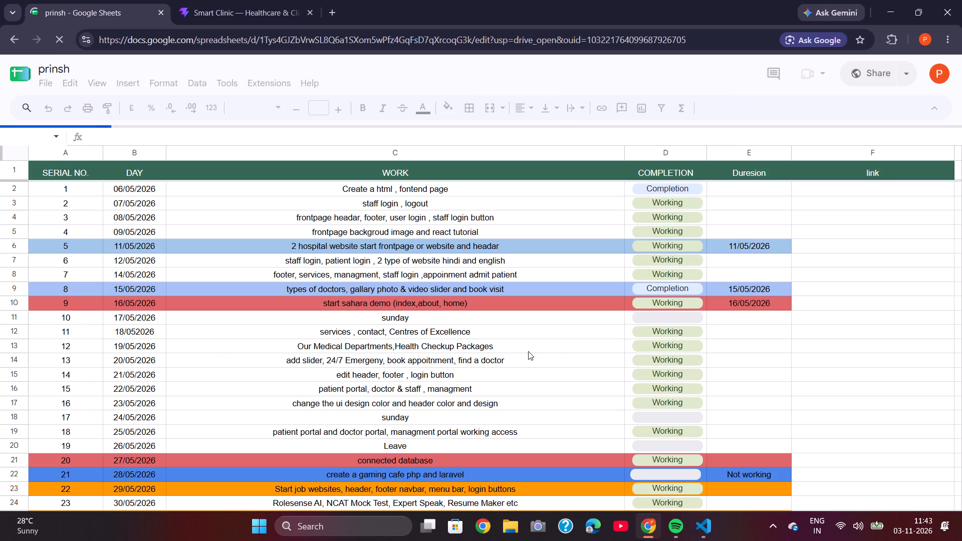
Fill the COMPLETION value Working down from serial no. 37 through serial no. 44.
scroll(457, 344, down, 9)
scroll(457, 344, up, 1)
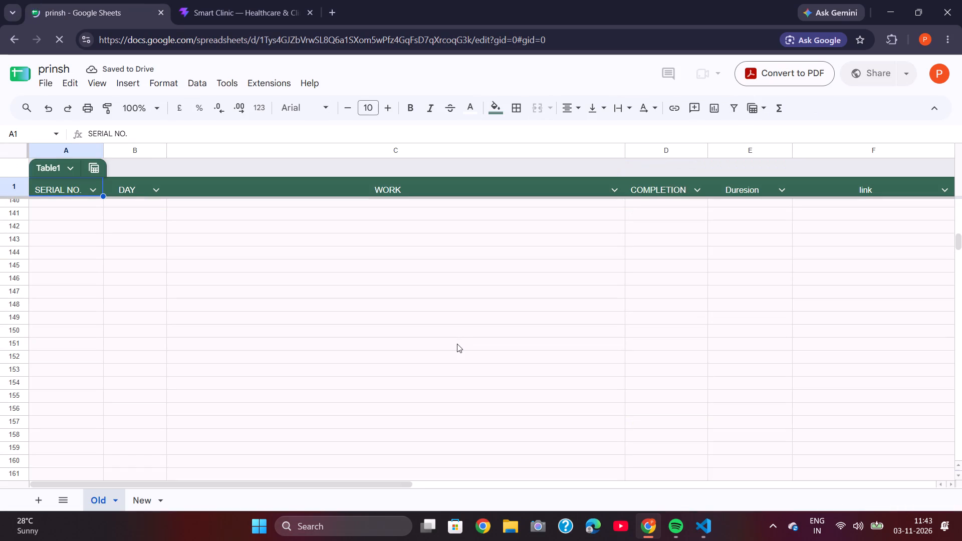
scroll(457, 344, up, 5)
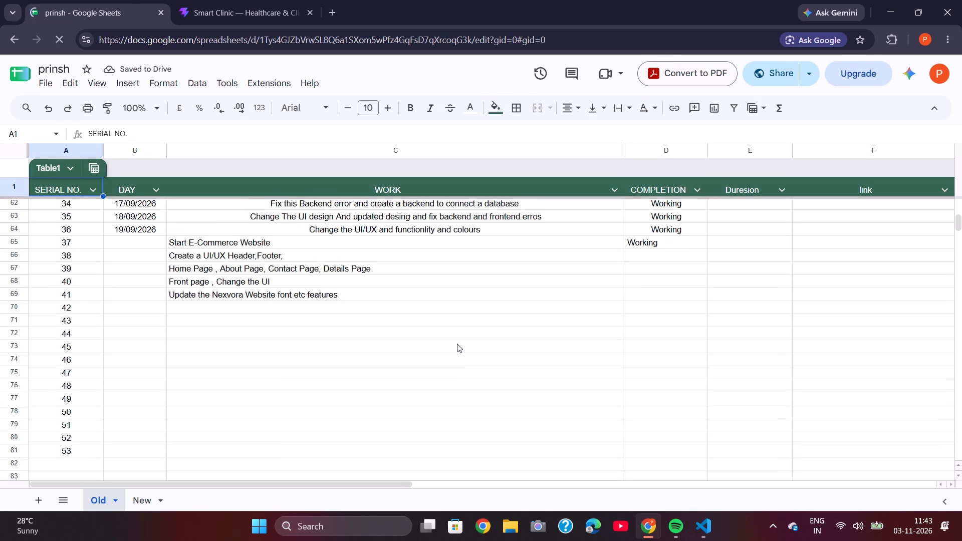
scroll(457, 344, up, 1)
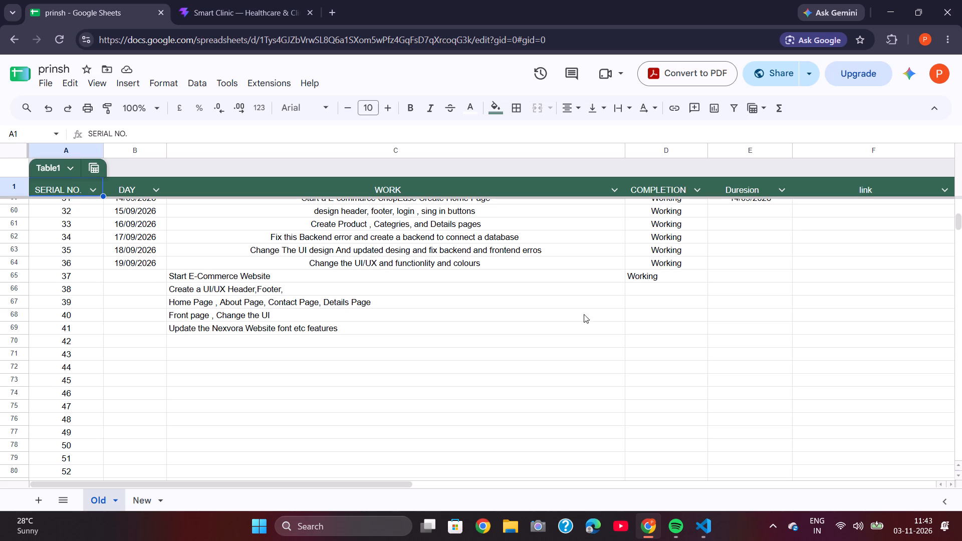
double_click(650, 274)
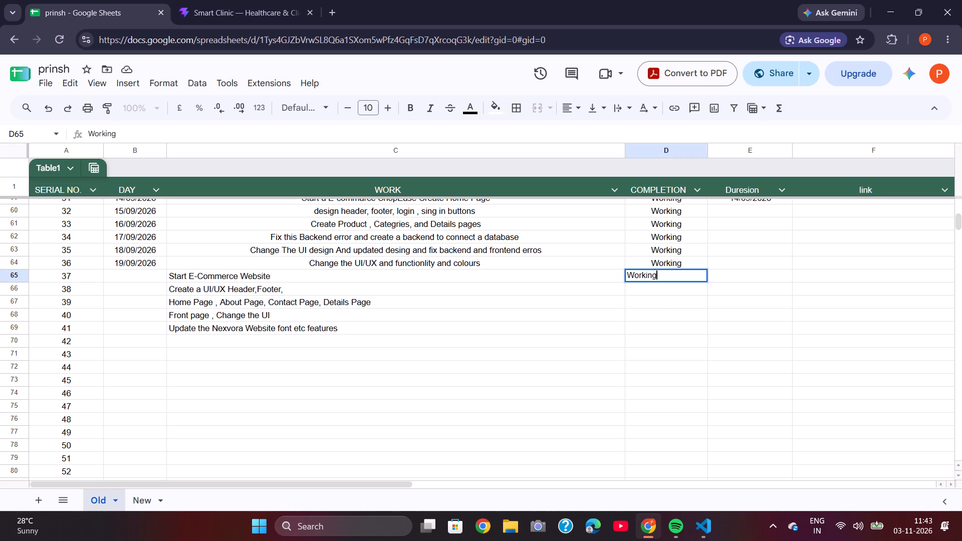
click(664, 293)
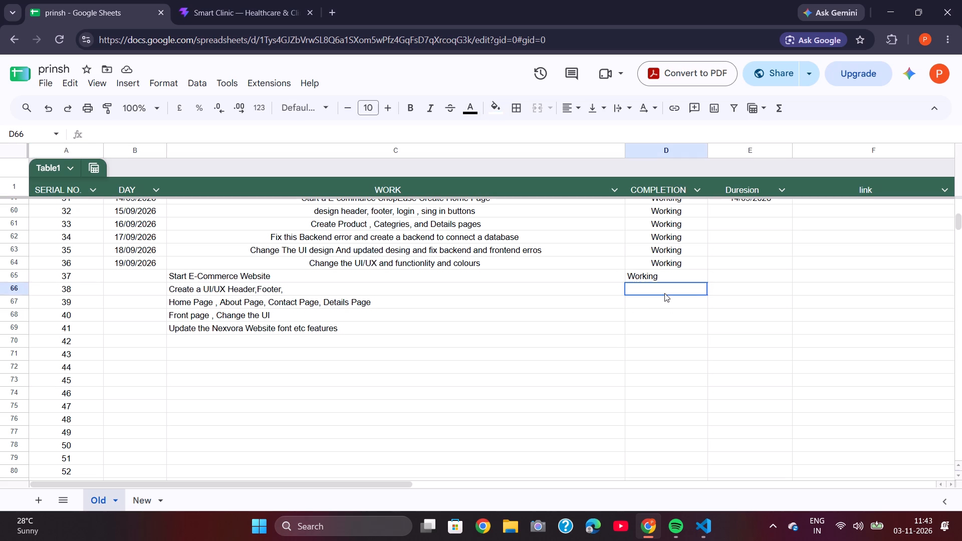
click(670, 273)
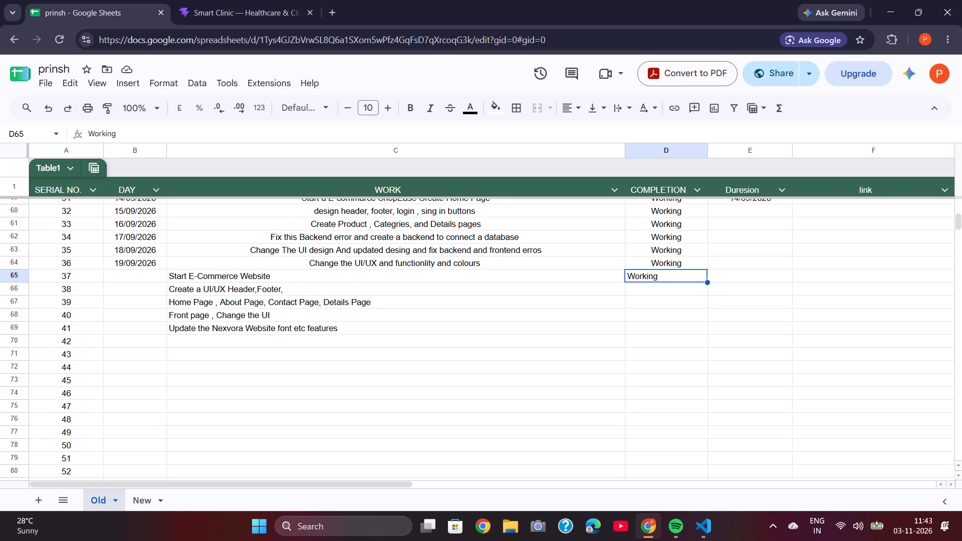
drag(706, 283, 703, 371)
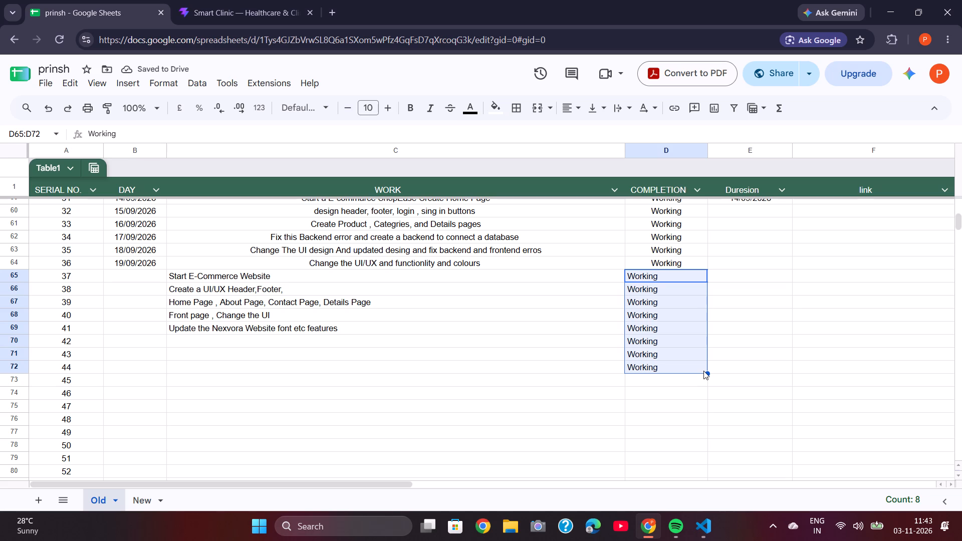
drag(706, 374, 708, 356)
click(579, 320)
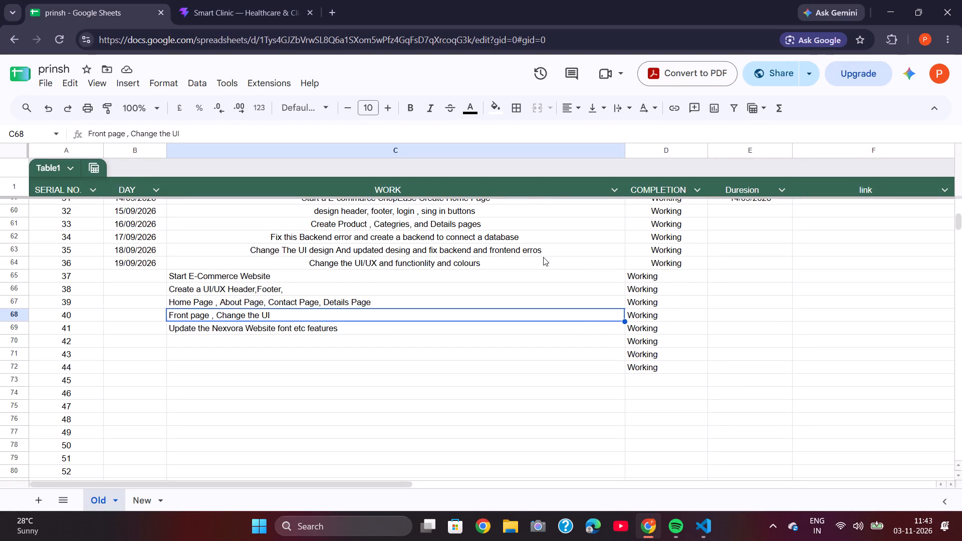
Centre-align the COMPLETION cells for serial nos. 37 to 44 horizontally.
click(629, 273)
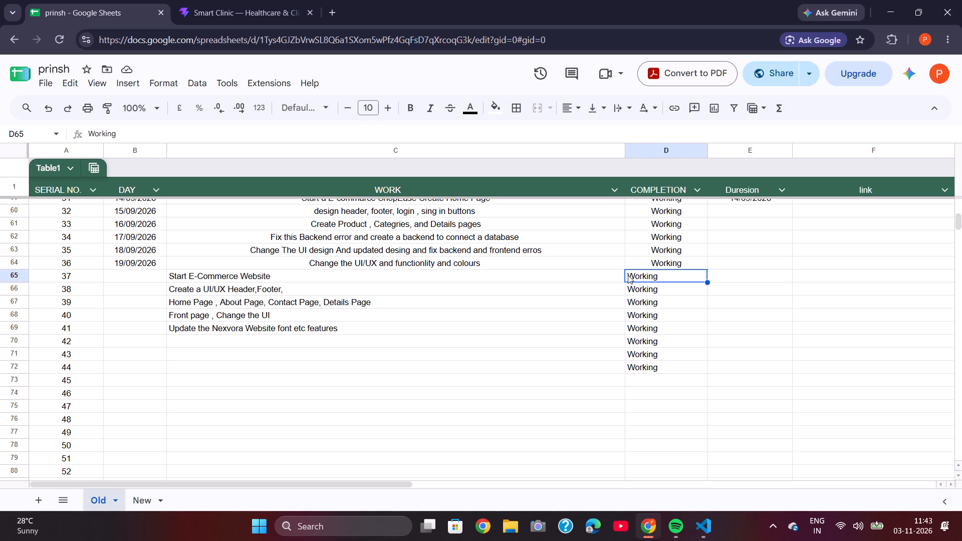
drag(628, 275, 664, 368)
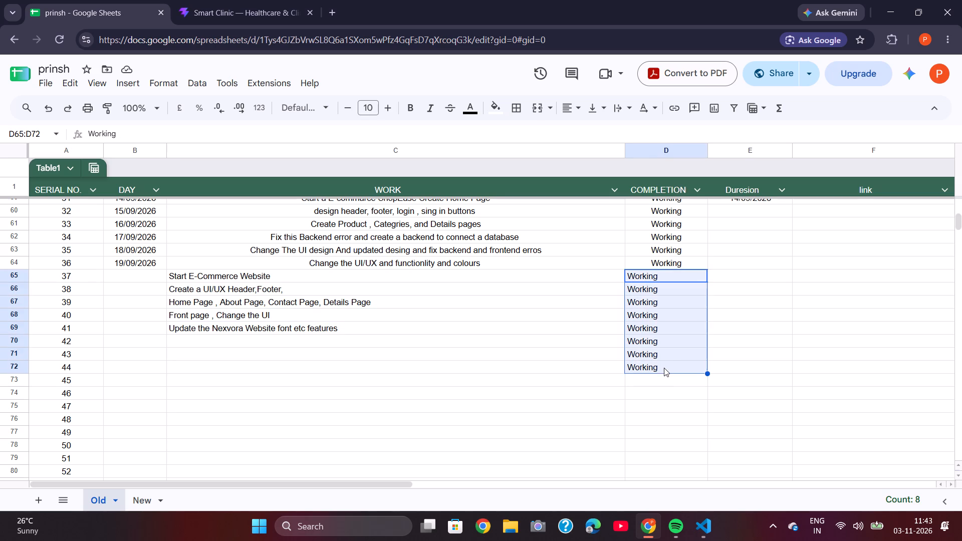
click(578, 106)
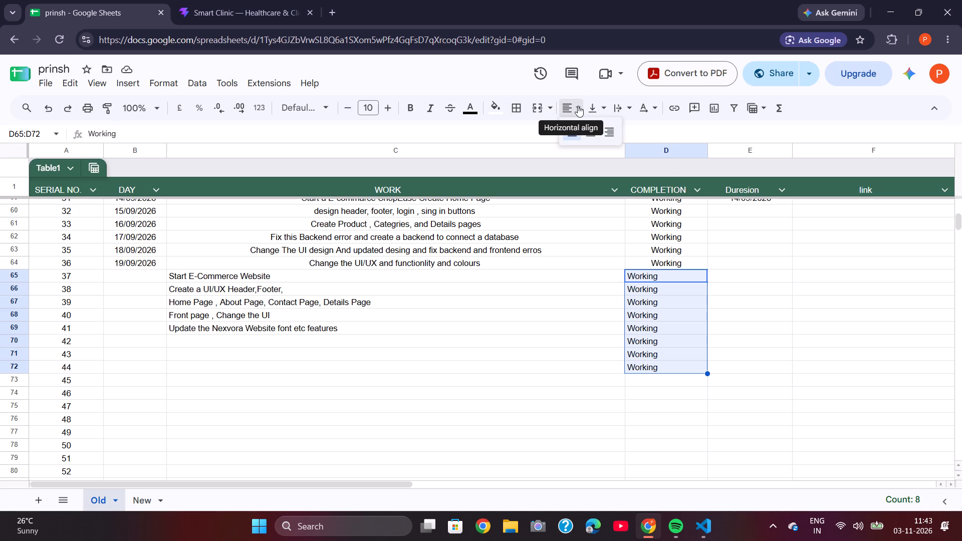
click(593, 129)
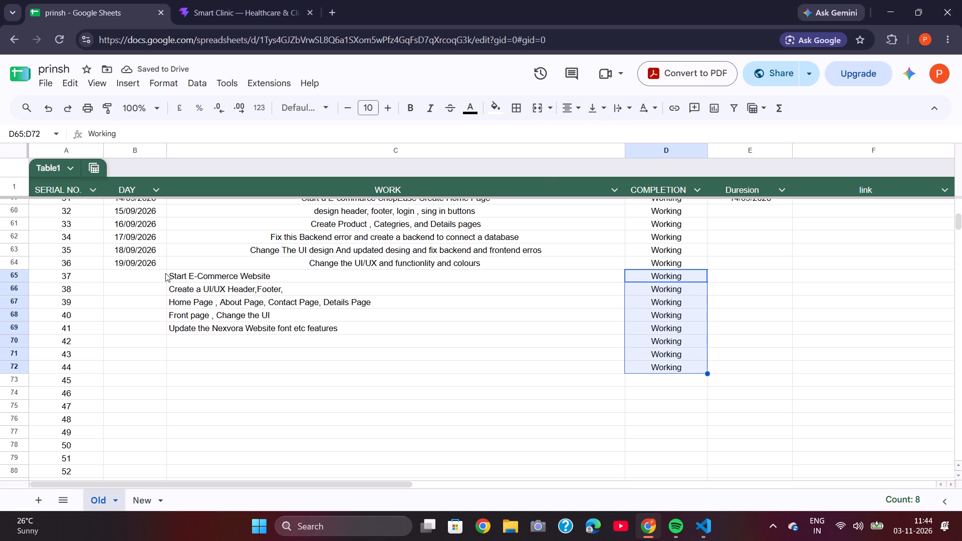
Centre-align the DAY and WORK cells for serial nos. 37 to 41 horizontally.
drag(165, 273, 308, 325)
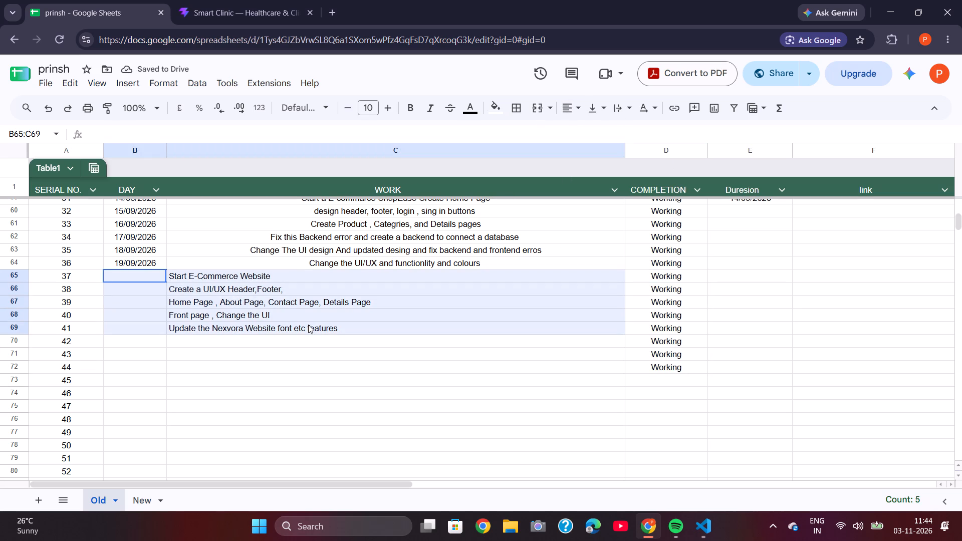
drag(308, 325, 311, 325)
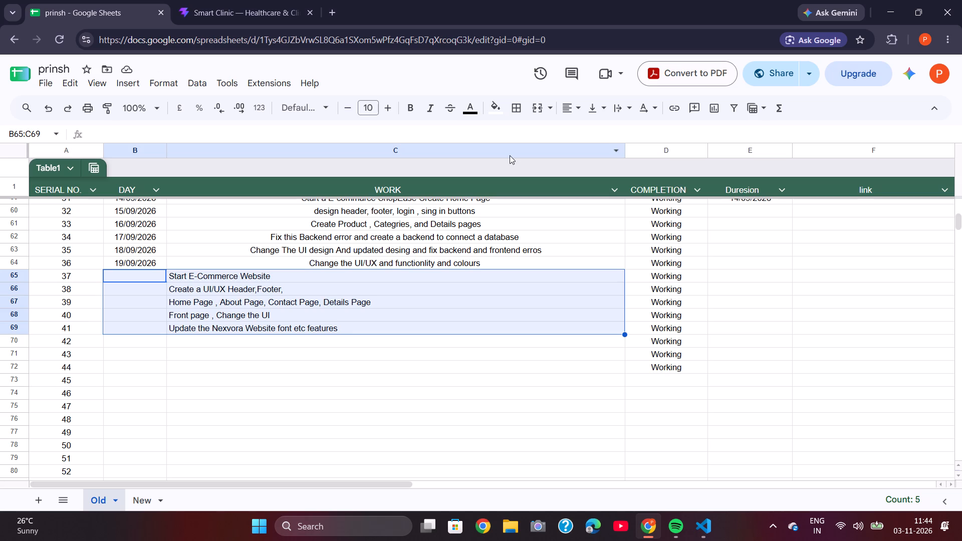
click(576, 103)
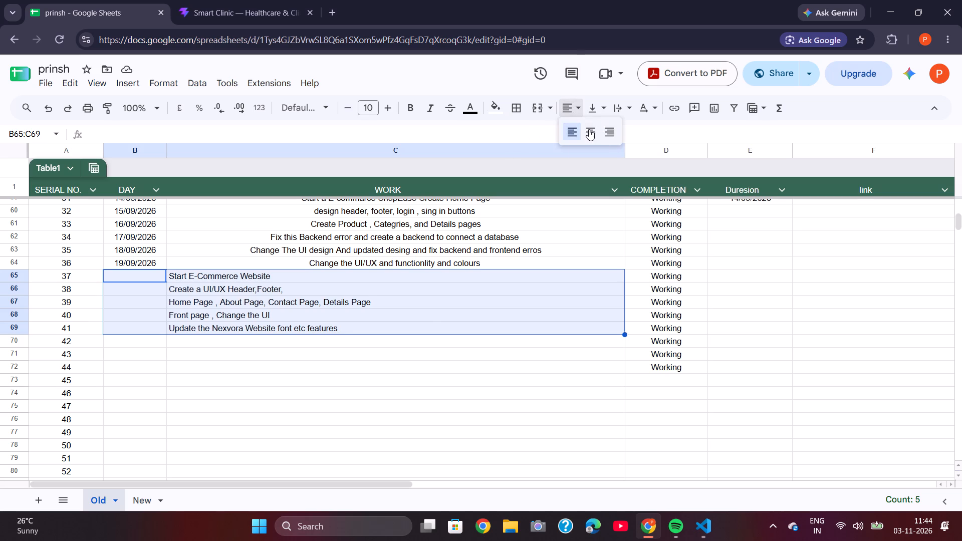
click(589, 129)
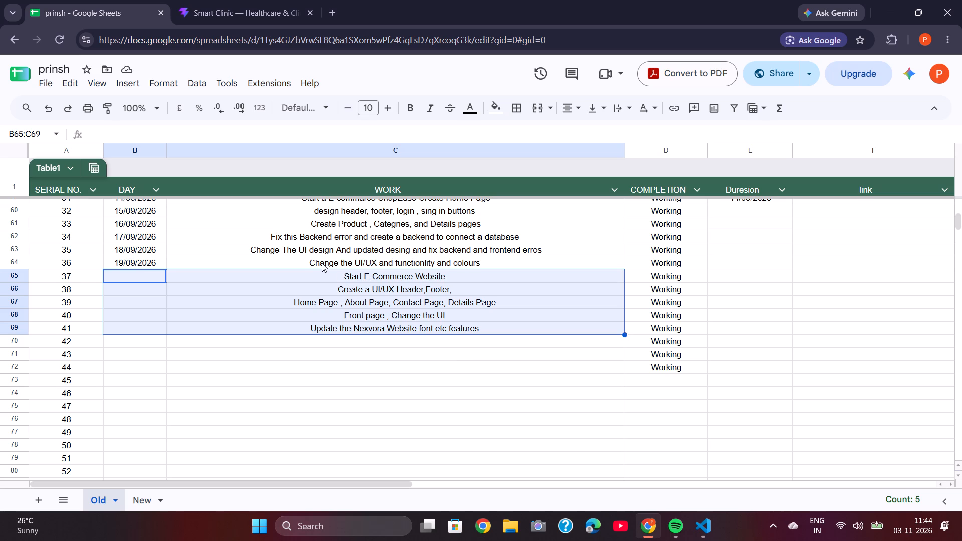
Fill the row for serial no. 37 with golden yellow from SERIAL NO. through the link column.
click(254, 278)
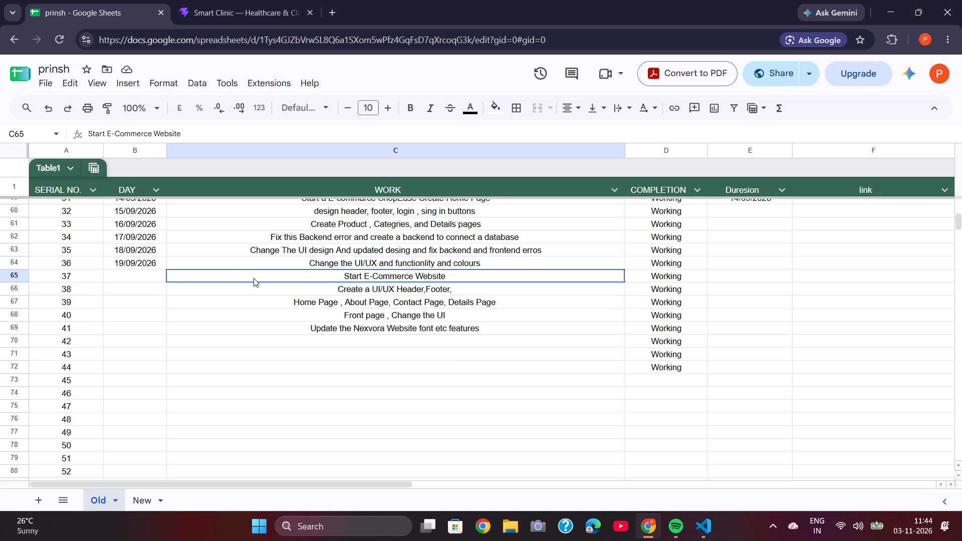
click(54, 270)
click(27, 276)
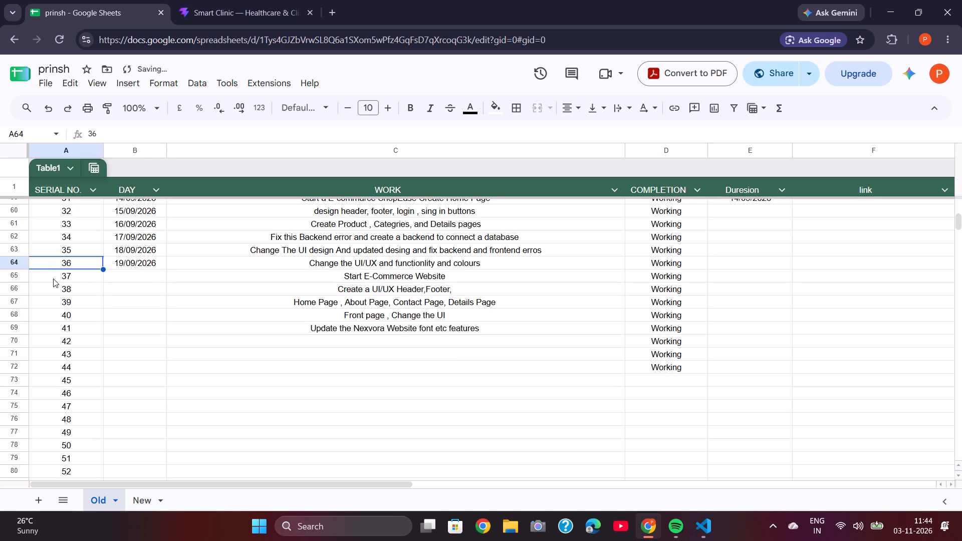
click(54, 279)
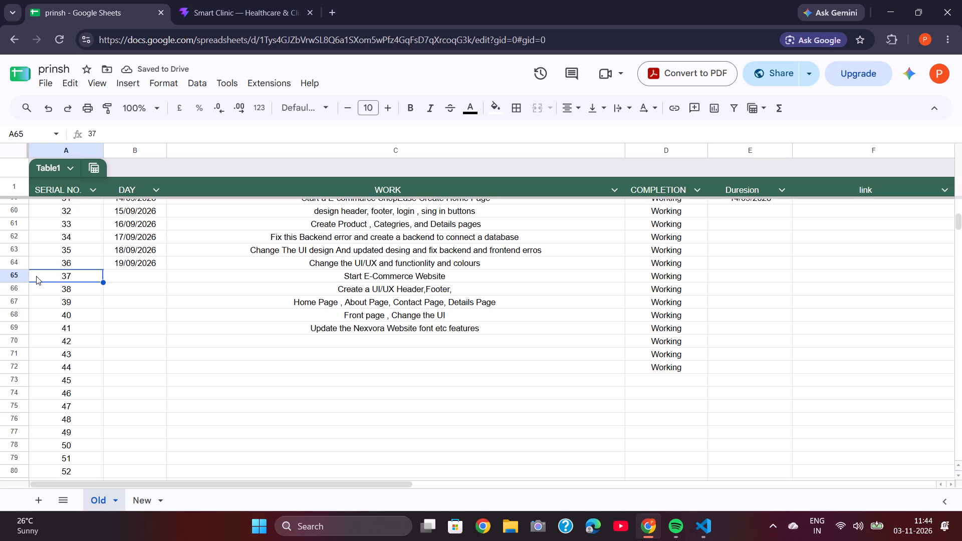
drag(34, 277, 110, 280)
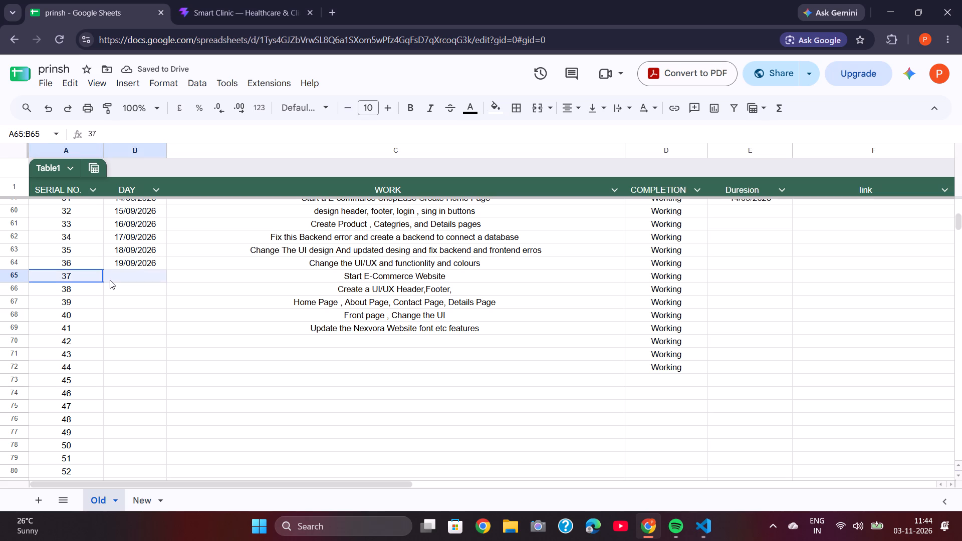
drag(110, 280, 391, 279)
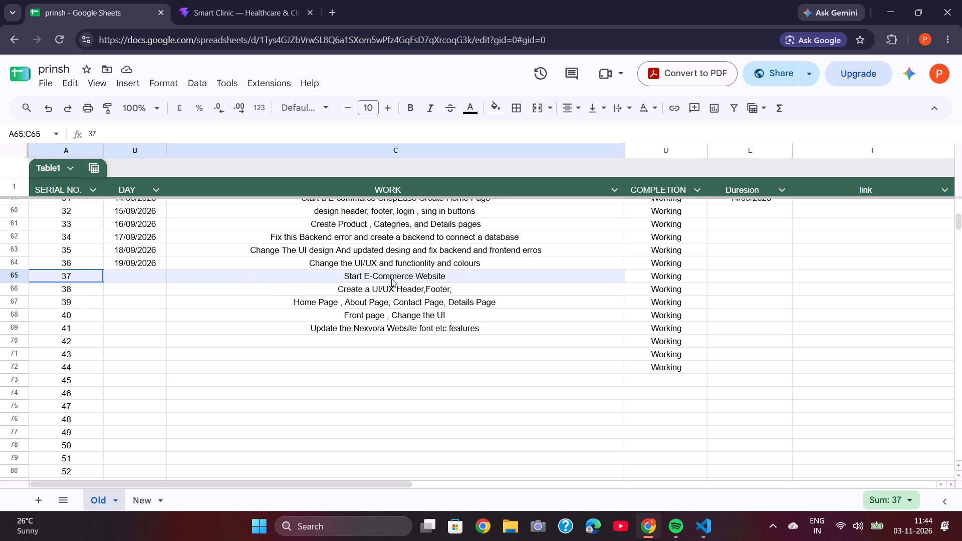
drag(391, 279, 548, 280)
drag(548, 280, 712, 280)
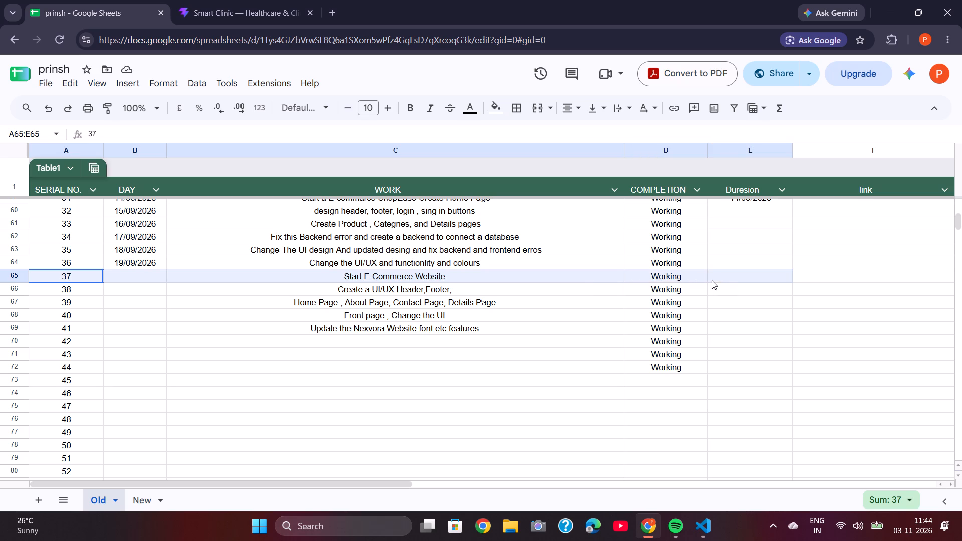
drag(712, 280, 806, 280)
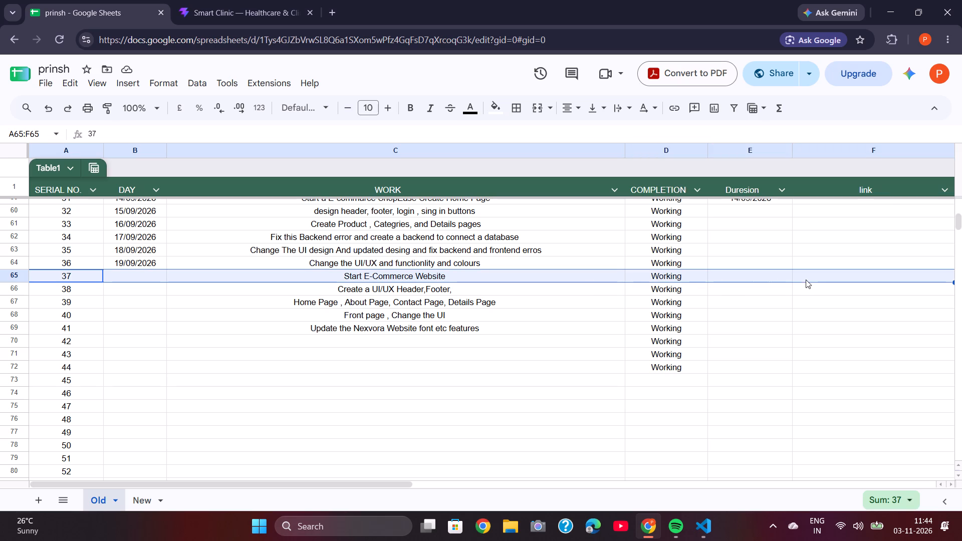
click(501, 108)
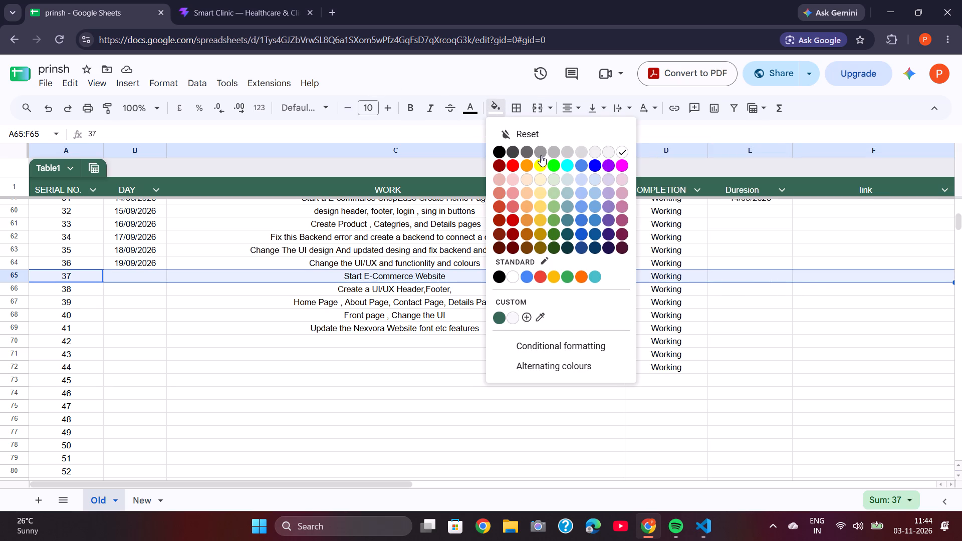
click(540, 203)
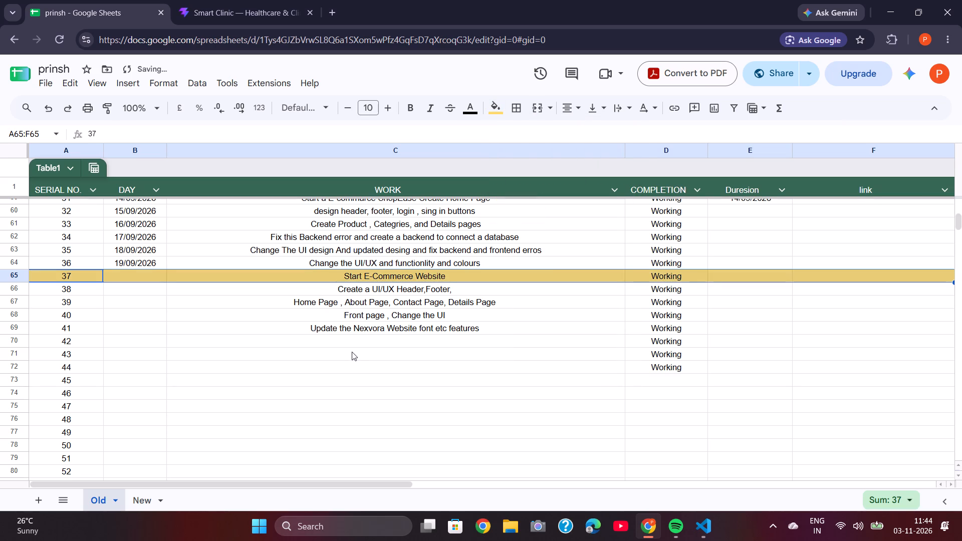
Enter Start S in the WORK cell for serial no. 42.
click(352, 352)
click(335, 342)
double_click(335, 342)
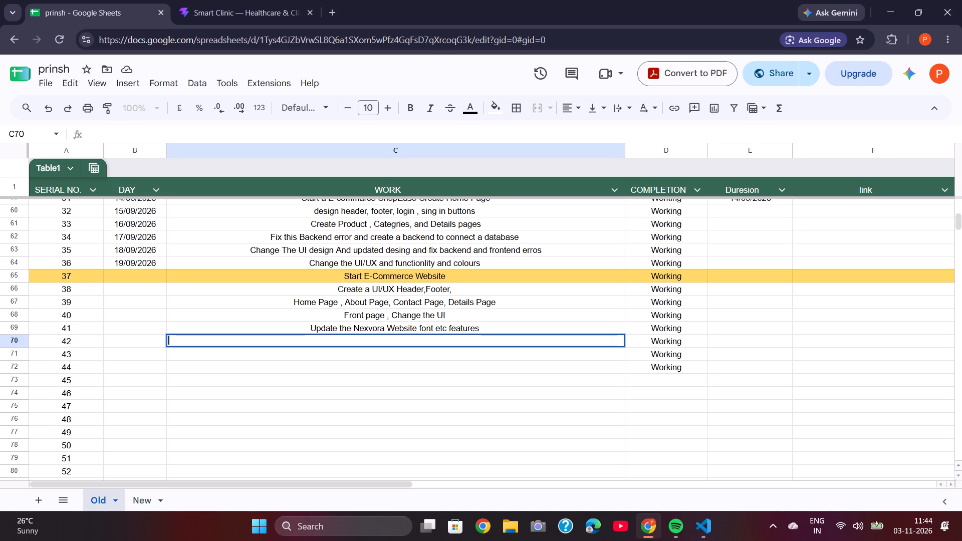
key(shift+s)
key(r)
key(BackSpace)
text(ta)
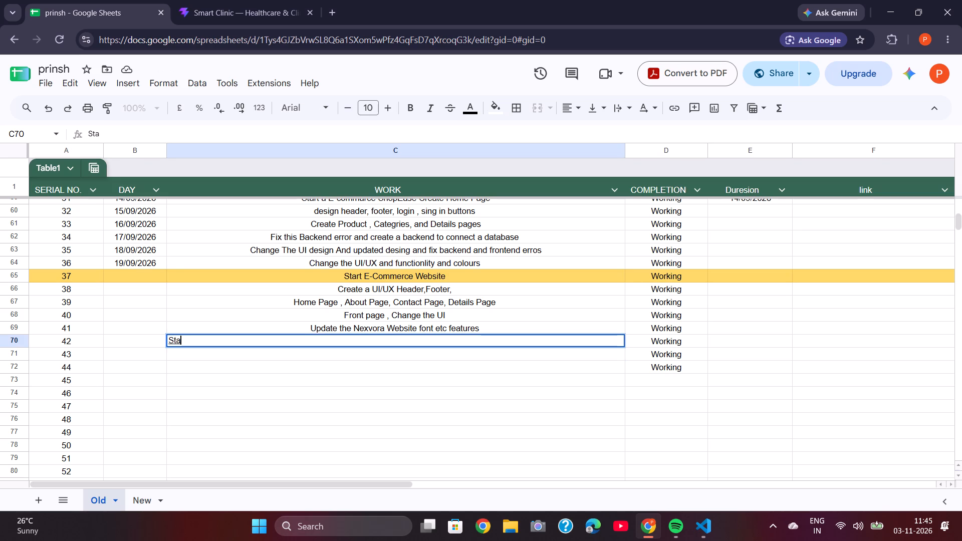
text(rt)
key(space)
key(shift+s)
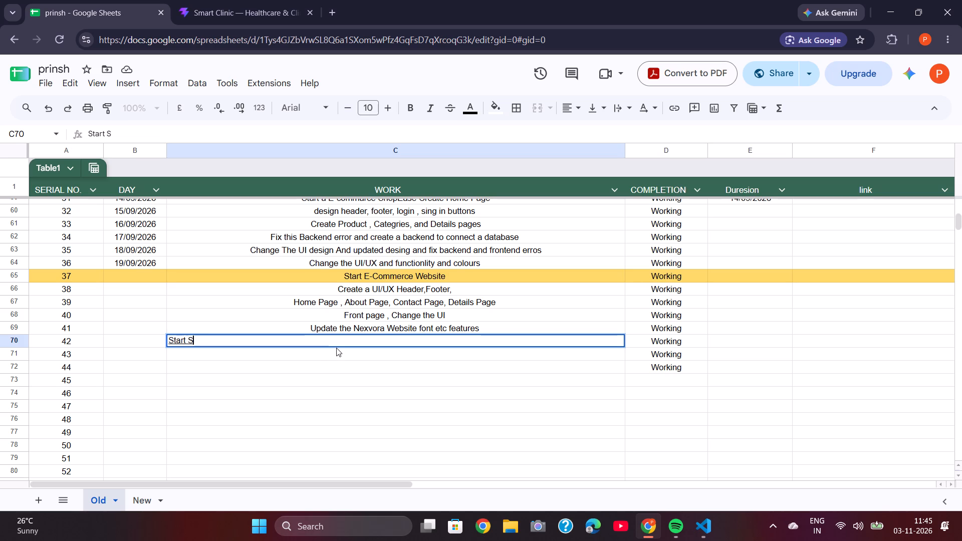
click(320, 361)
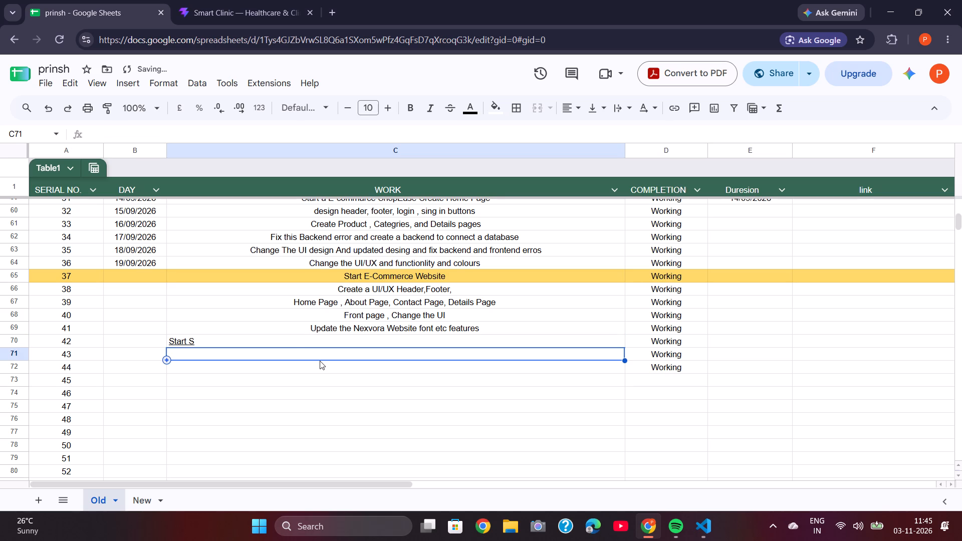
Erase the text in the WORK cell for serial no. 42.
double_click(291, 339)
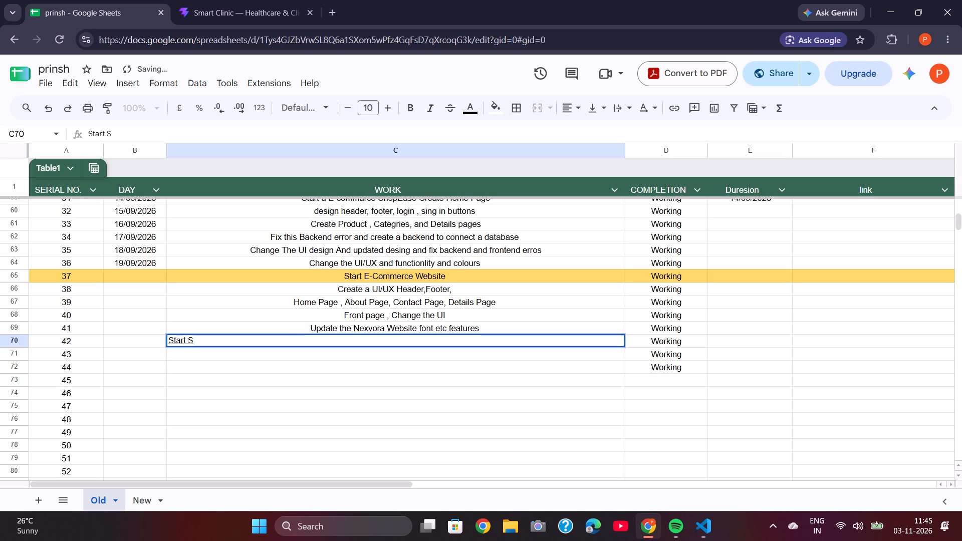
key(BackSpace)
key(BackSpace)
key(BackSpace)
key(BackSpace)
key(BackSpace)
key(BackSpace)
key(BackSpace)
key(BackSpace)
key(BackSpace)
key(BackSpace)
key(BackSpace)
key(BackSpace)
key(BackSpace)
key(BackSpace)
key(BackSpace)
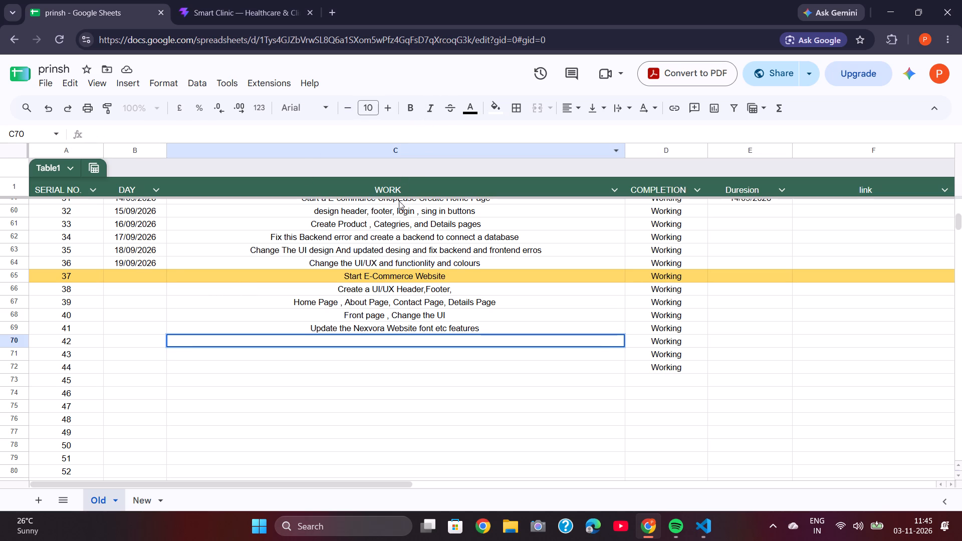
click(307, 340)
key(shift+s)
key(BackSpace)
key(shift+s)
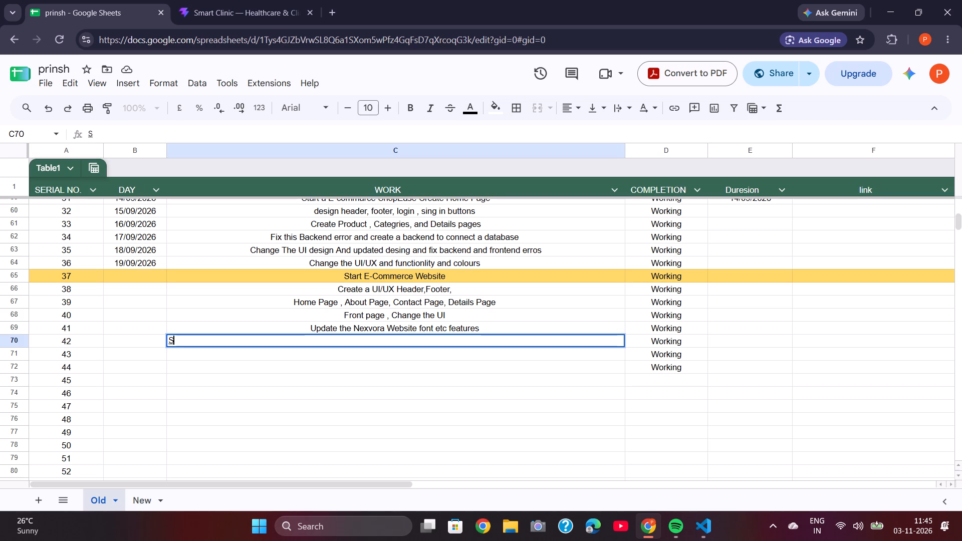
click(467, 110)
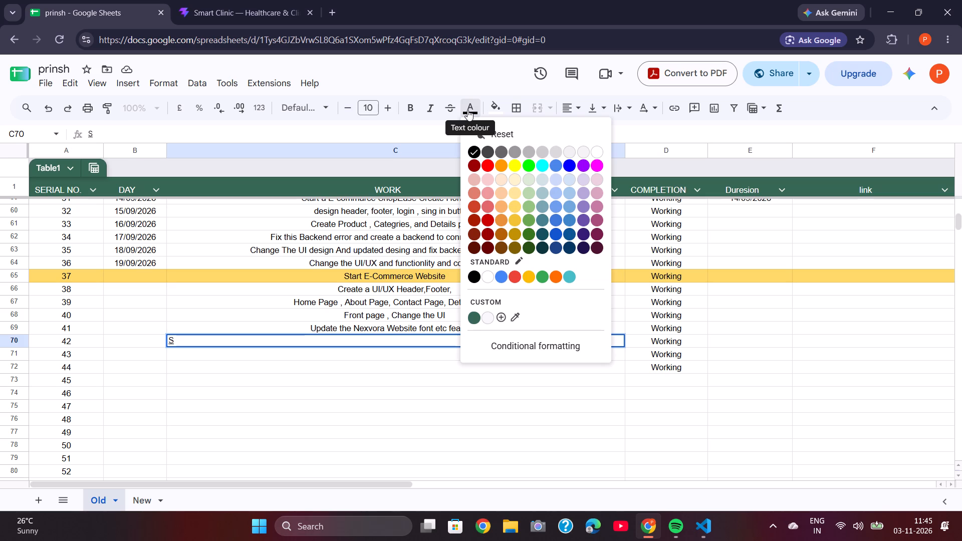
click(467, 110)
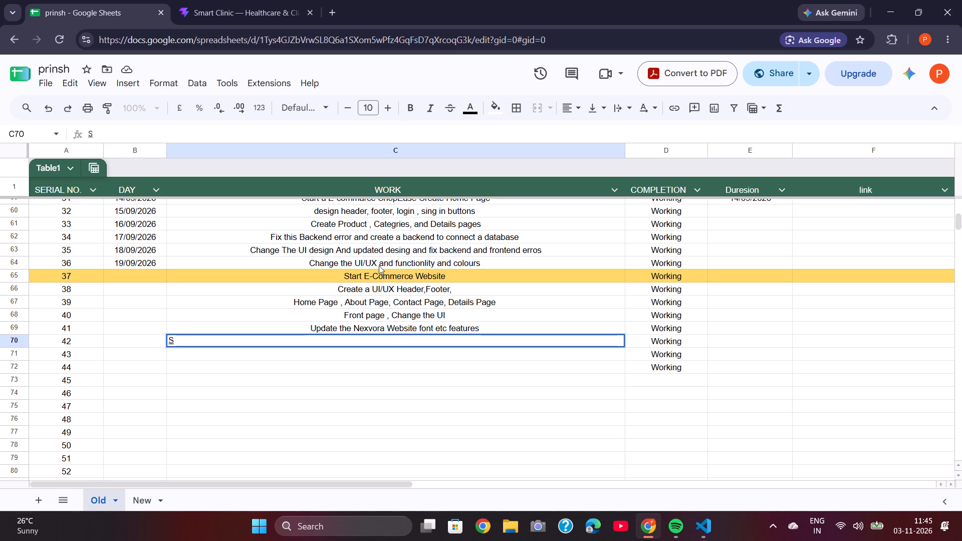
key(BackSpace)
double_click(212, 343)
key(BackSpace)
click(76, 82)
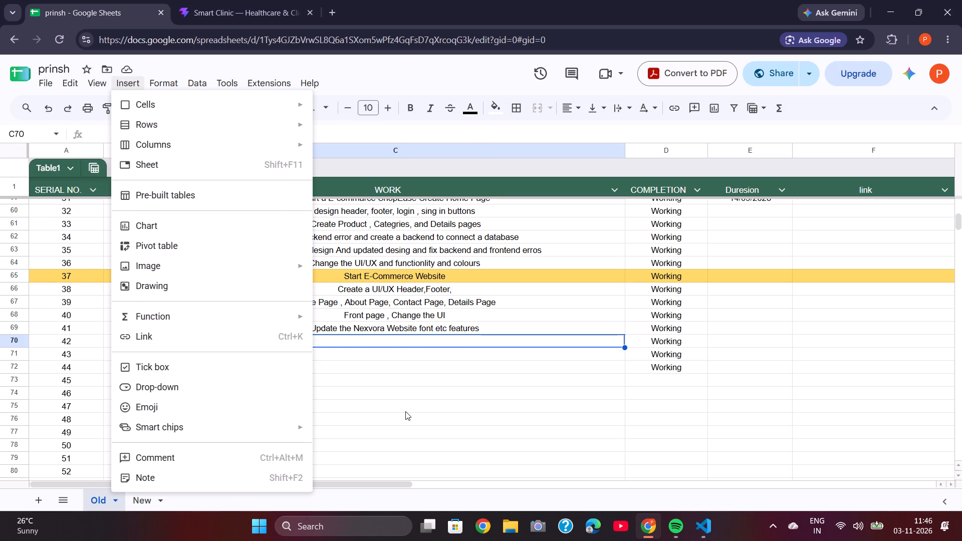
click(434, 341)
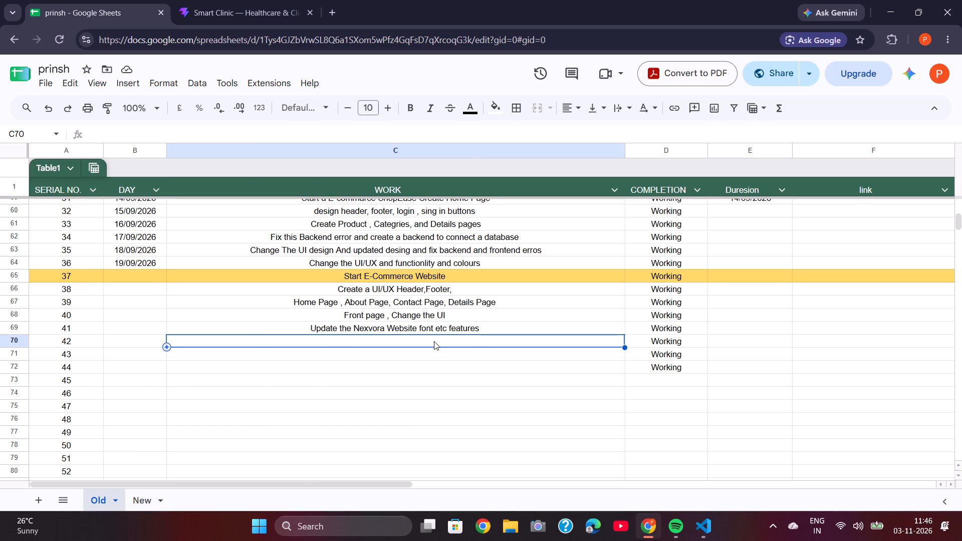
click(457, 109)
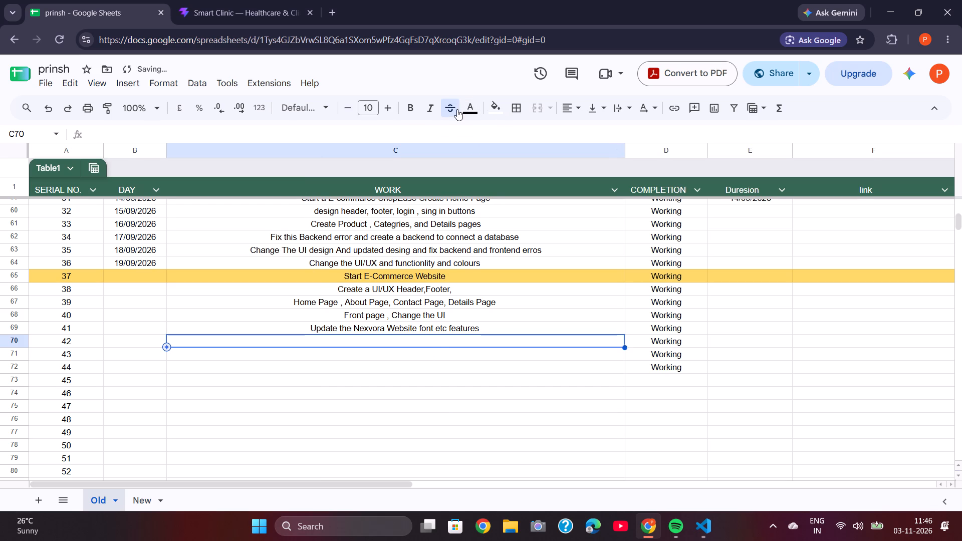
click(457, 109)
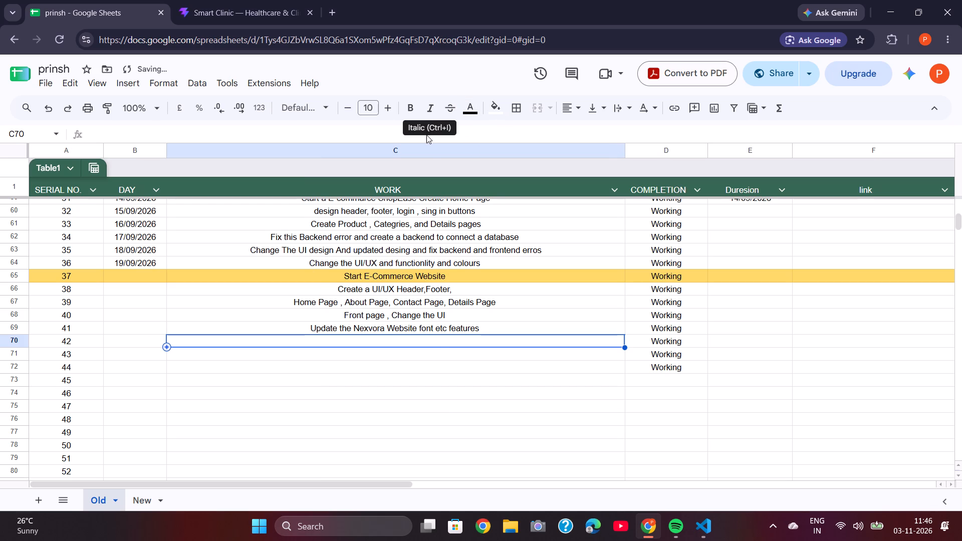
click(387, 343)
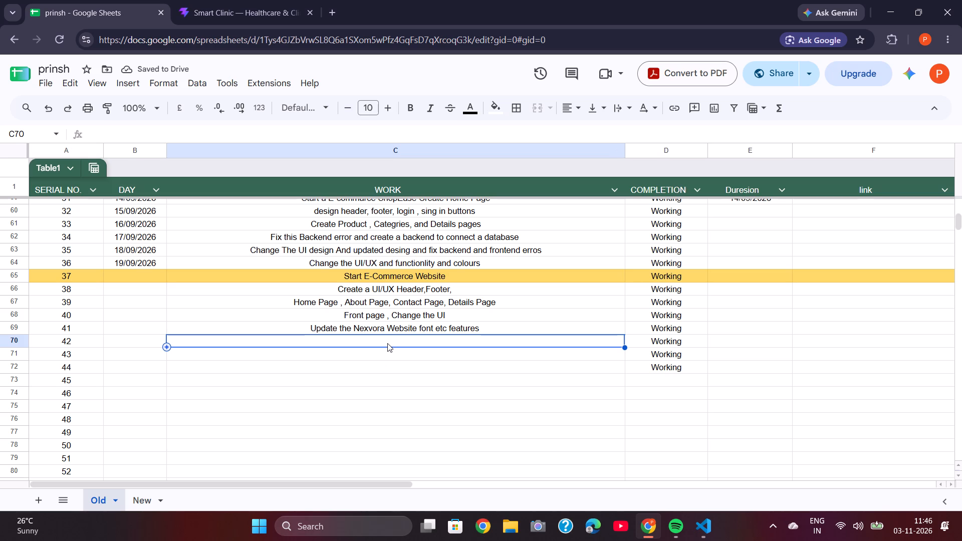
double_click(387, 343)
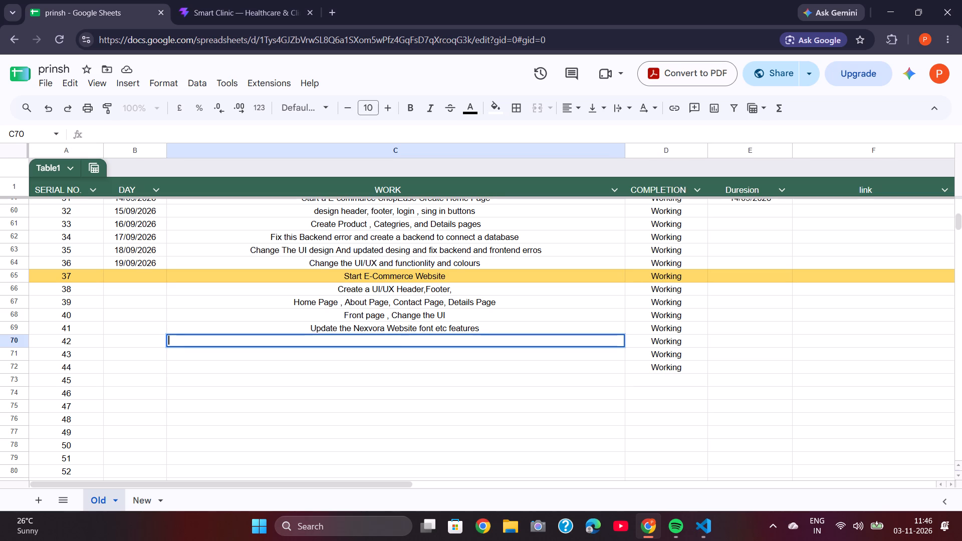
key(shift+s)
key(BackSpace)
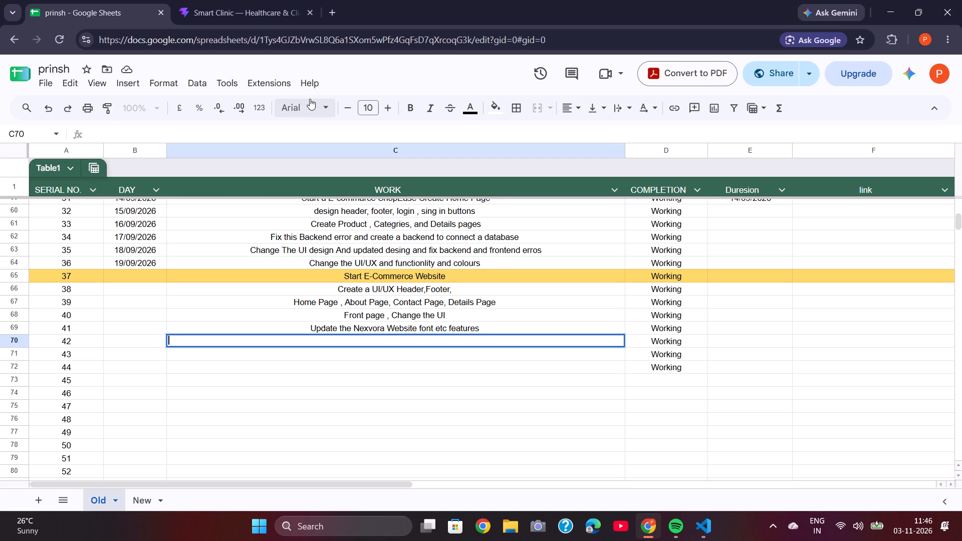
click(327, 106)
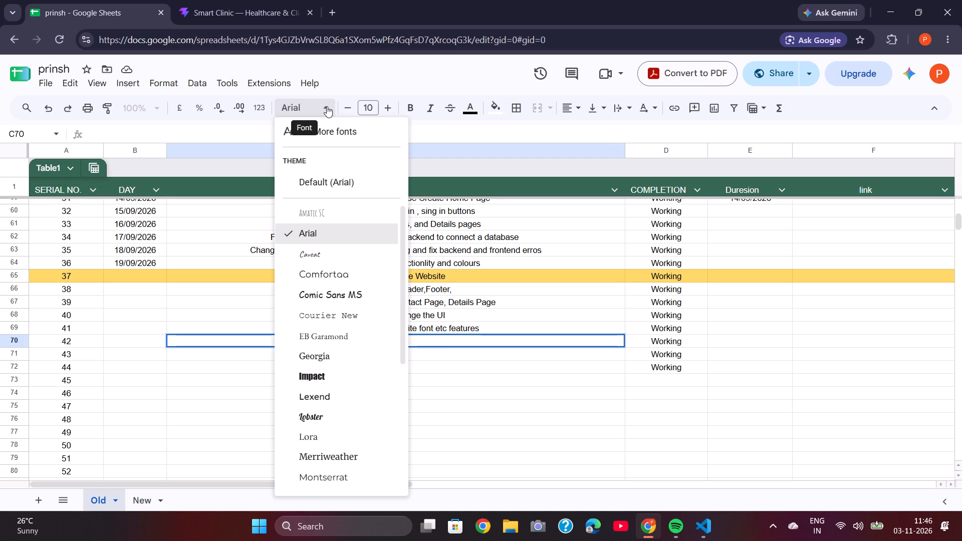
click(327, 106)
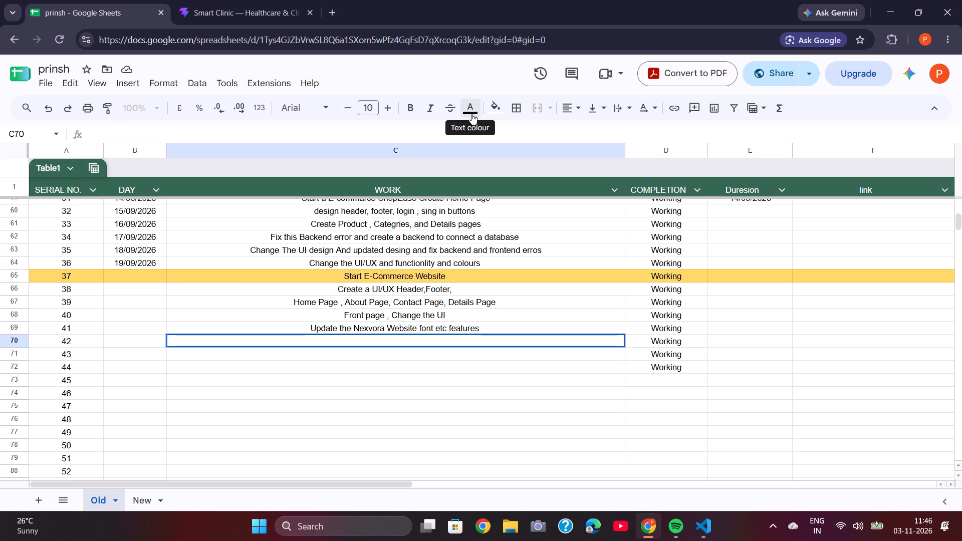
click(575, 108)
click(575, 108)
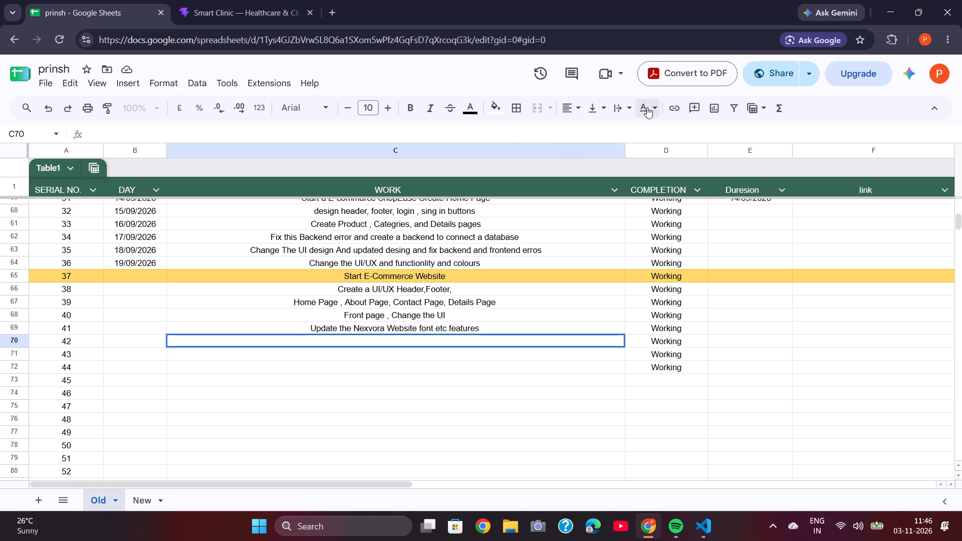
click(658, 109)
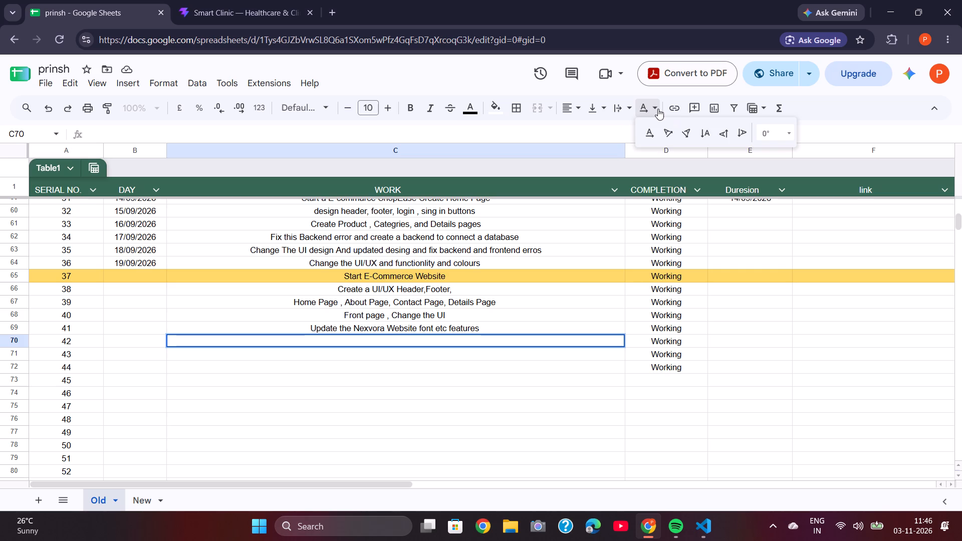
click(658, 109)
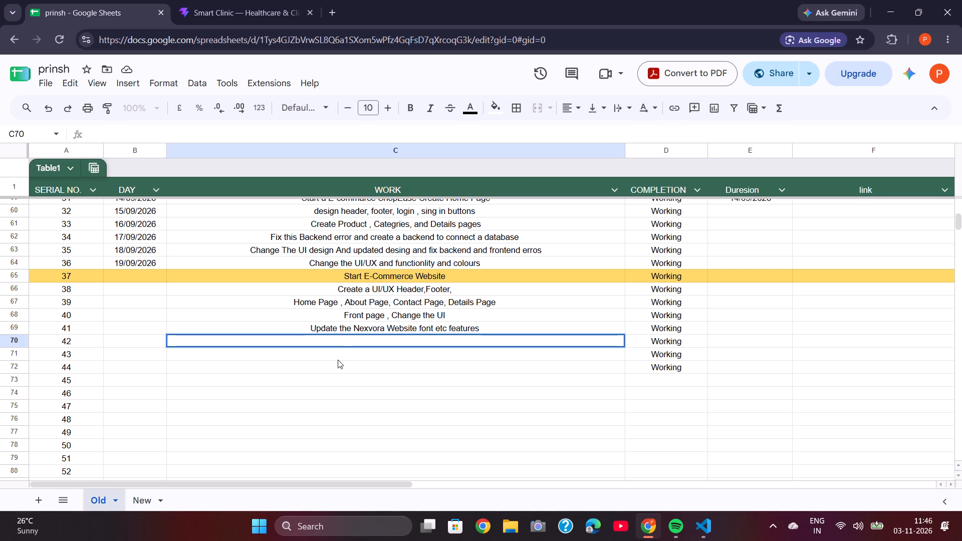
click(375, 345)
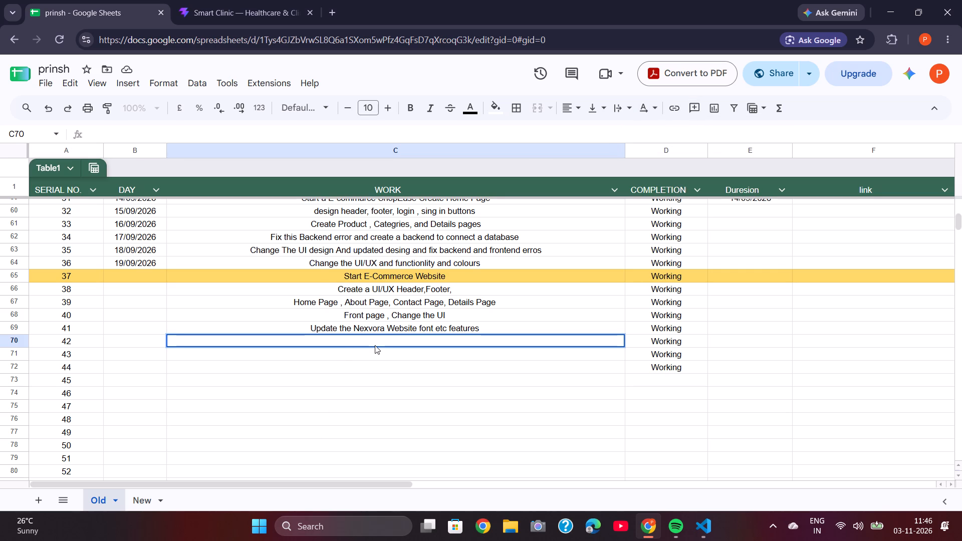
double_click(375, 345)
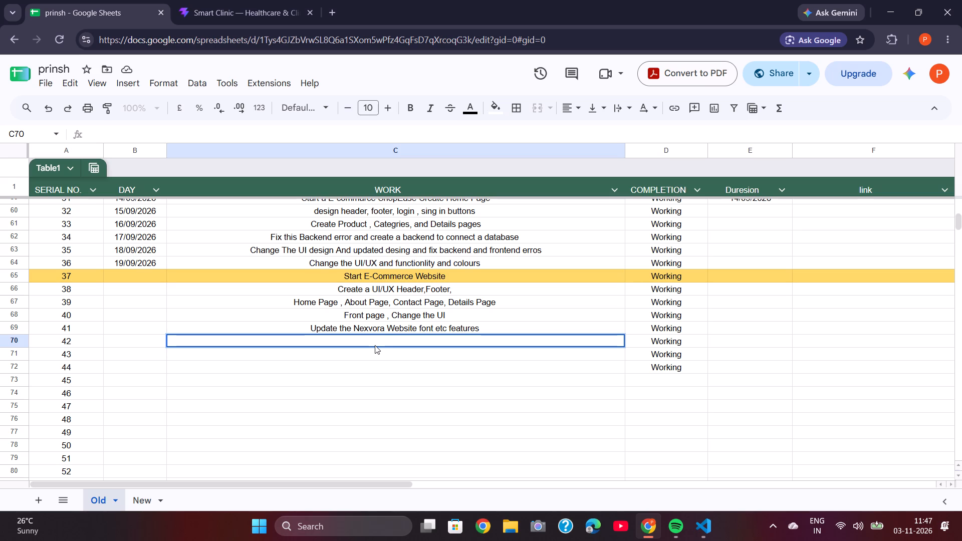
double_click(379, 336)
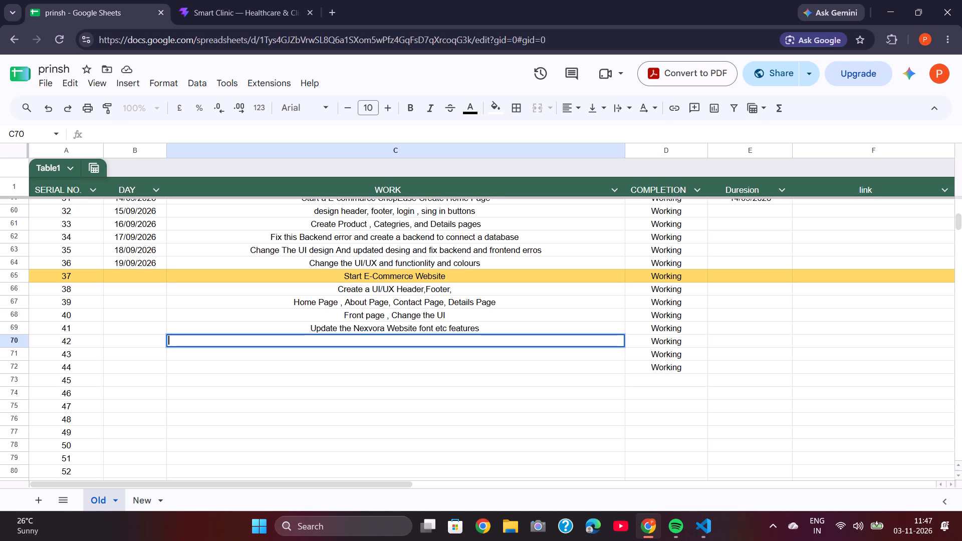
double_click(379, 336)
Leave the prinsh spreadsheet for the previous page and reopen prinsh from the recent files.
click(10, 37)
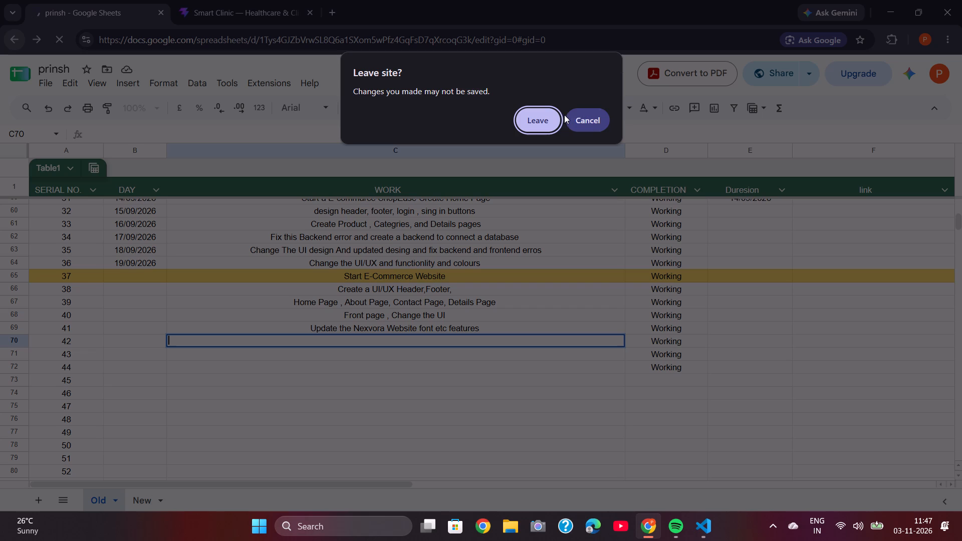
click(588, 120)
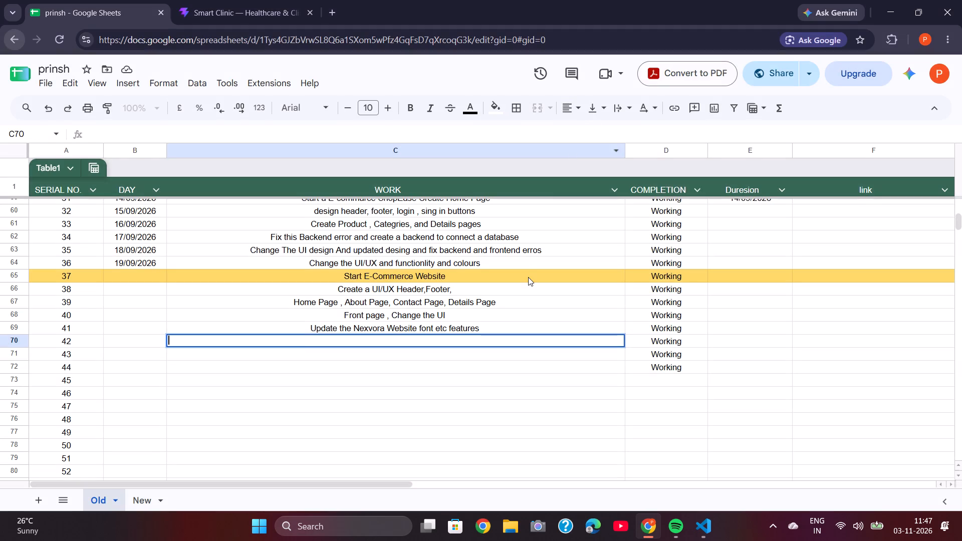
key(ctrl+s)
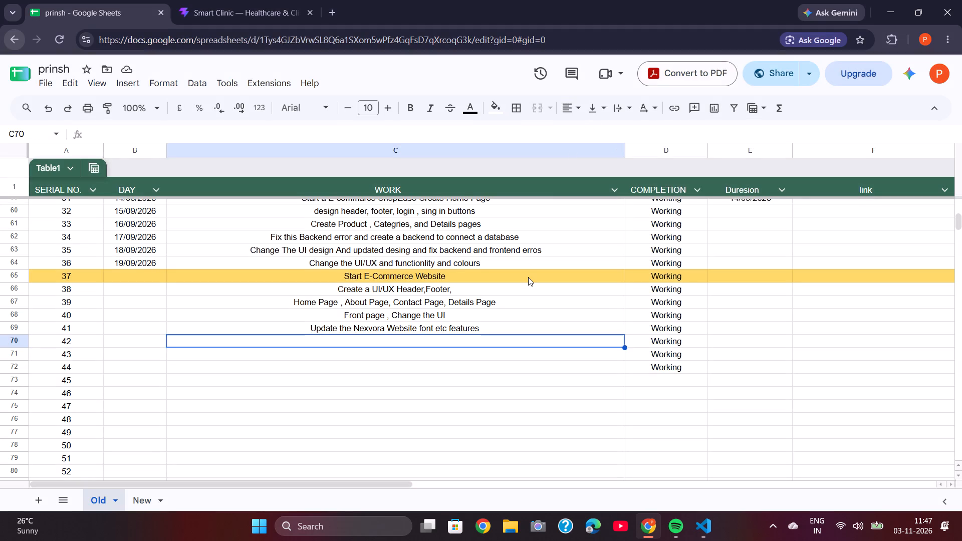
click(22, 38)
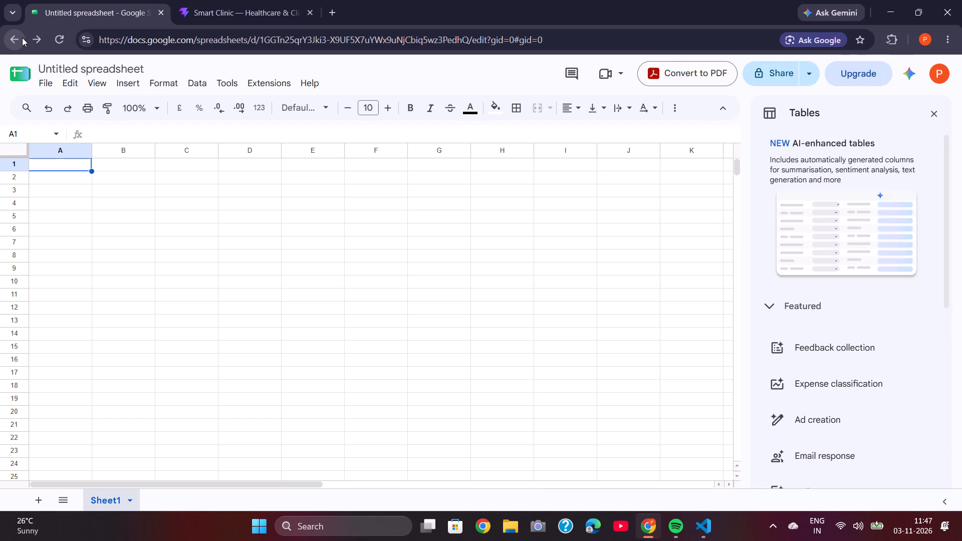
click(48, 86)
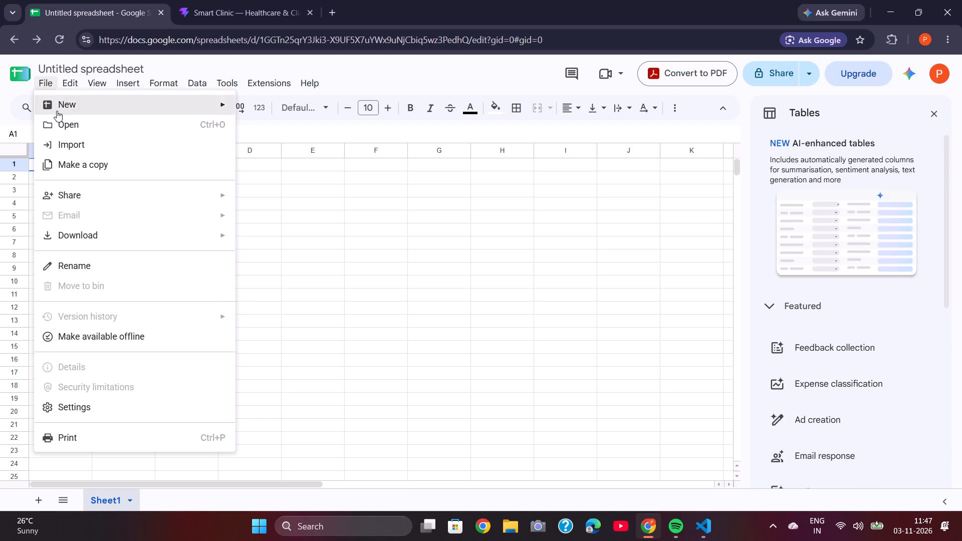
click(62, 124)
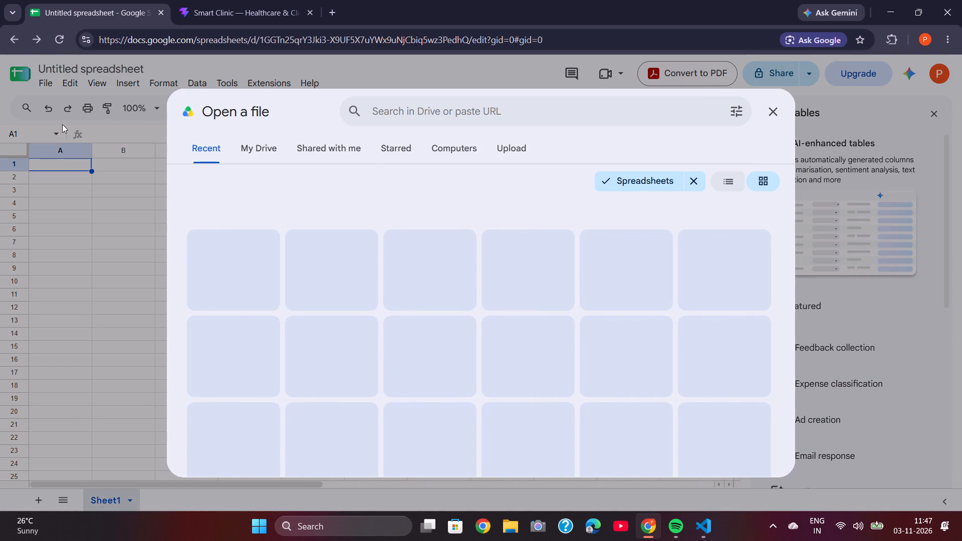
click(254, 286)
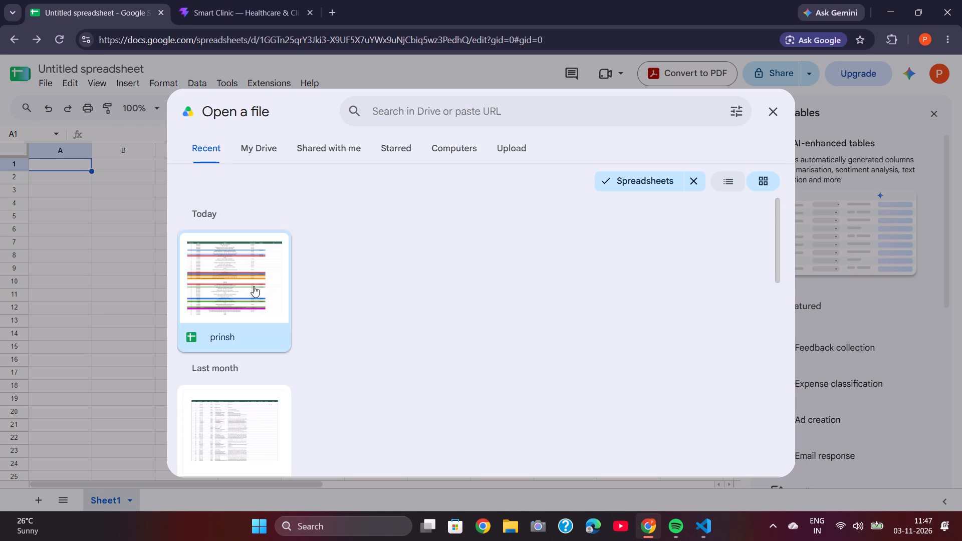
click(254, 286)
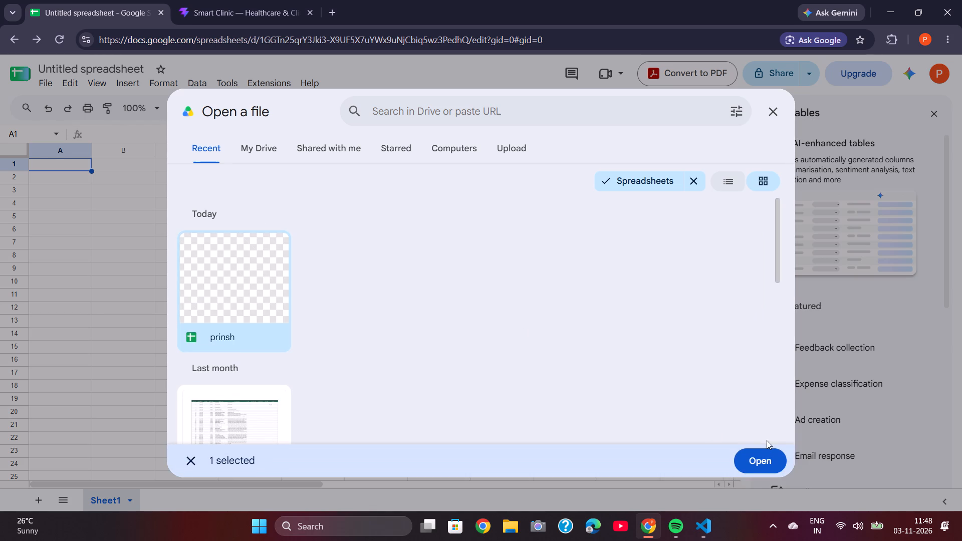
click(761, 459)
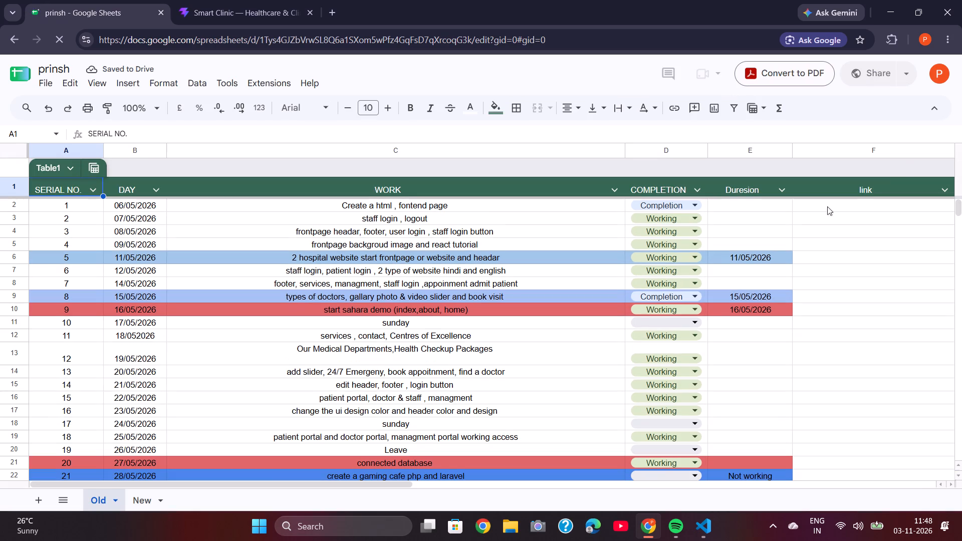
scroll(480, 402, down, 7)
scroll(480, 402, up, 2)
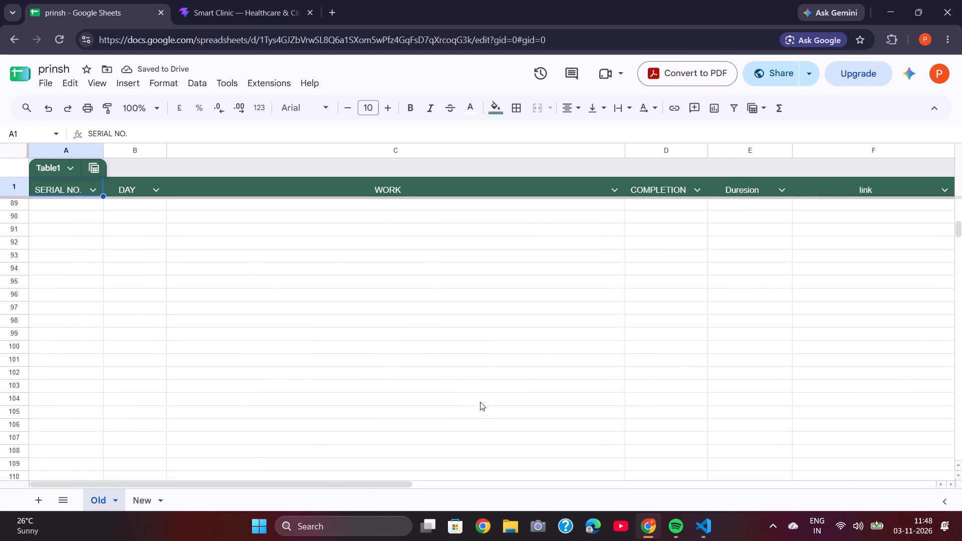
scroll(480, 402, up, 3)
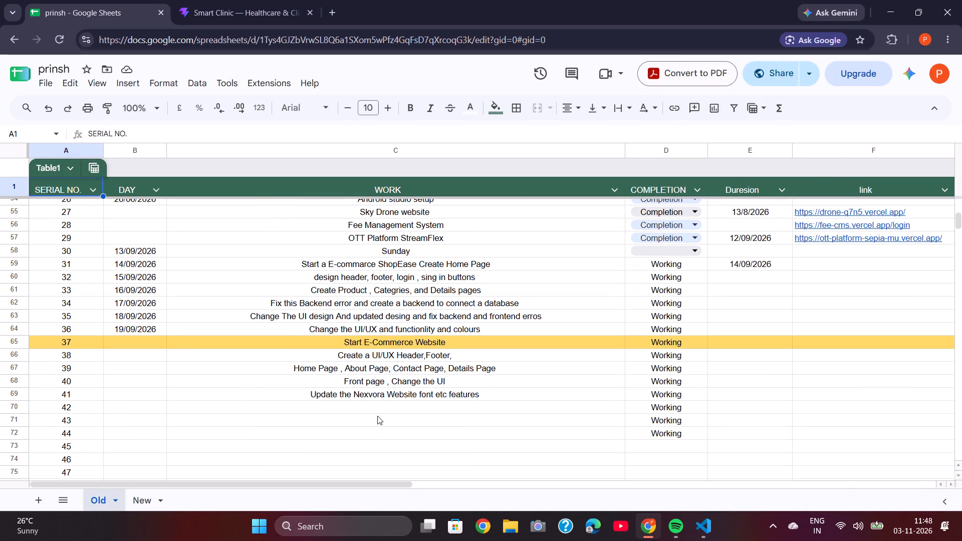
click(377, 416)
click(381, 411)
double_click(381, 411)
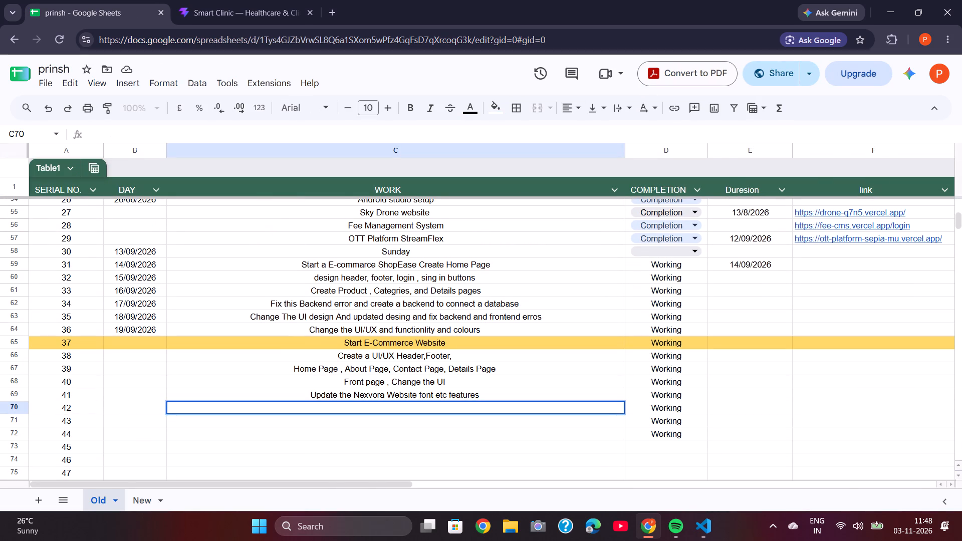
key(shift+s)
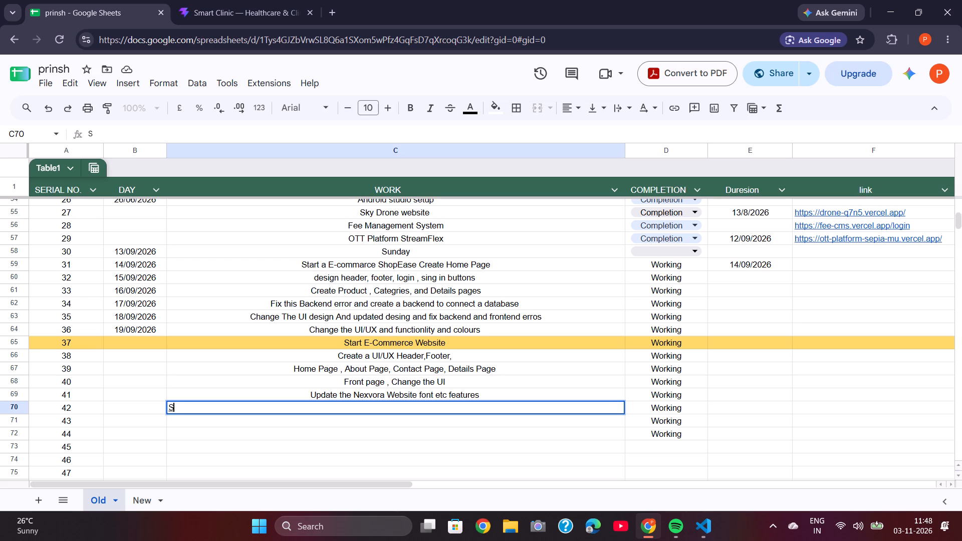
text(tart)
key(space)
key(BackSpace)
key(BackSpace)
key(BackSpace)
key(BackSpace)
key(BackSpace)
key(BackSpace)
Begin the task text in the WORK cell for serial no. 42 with a capital S.
key(shift+s)
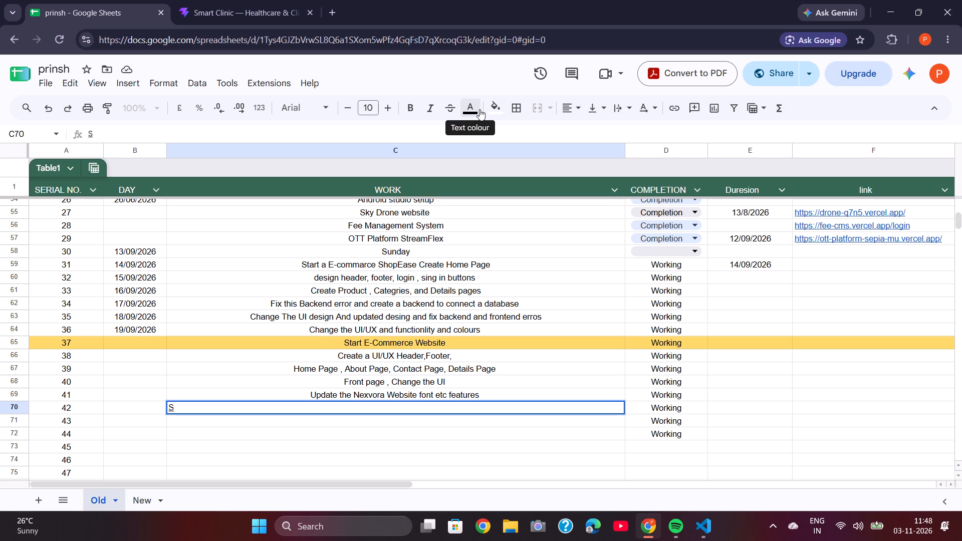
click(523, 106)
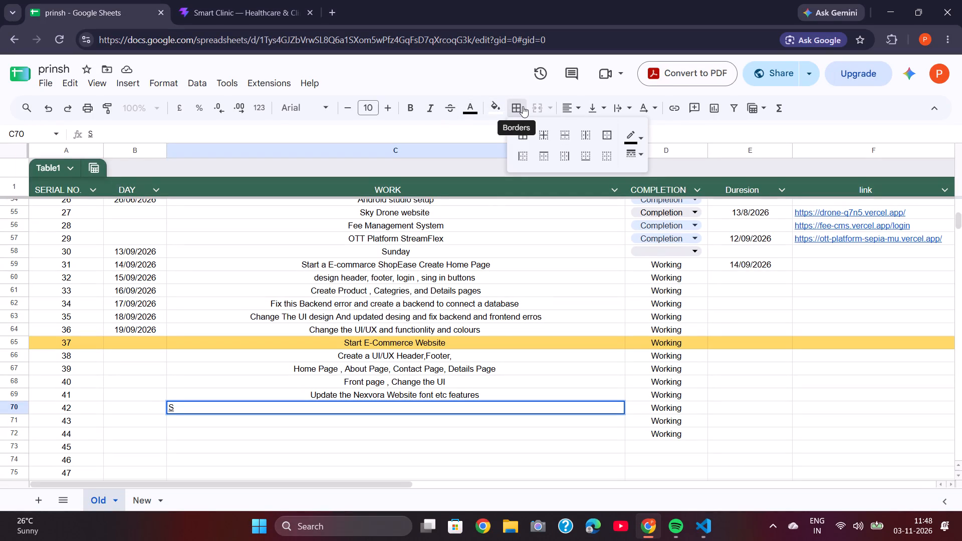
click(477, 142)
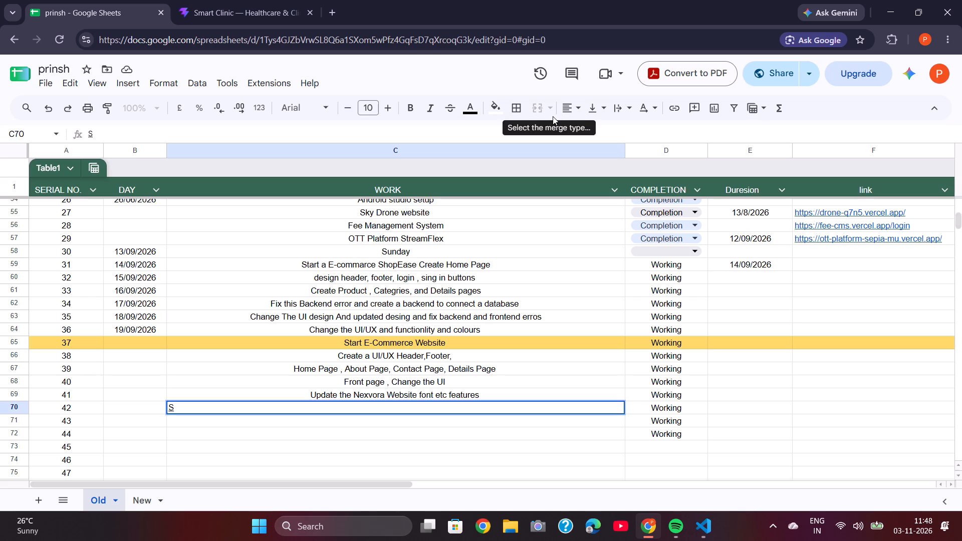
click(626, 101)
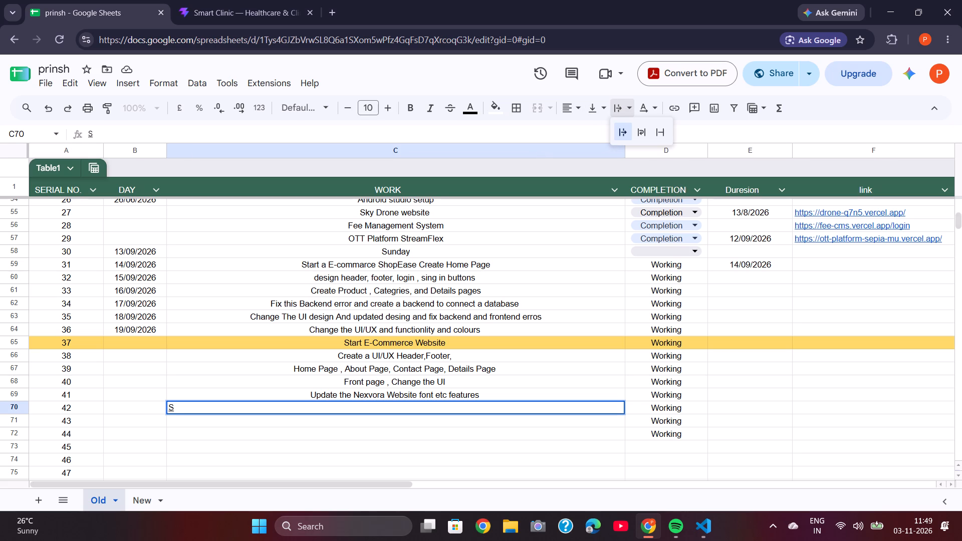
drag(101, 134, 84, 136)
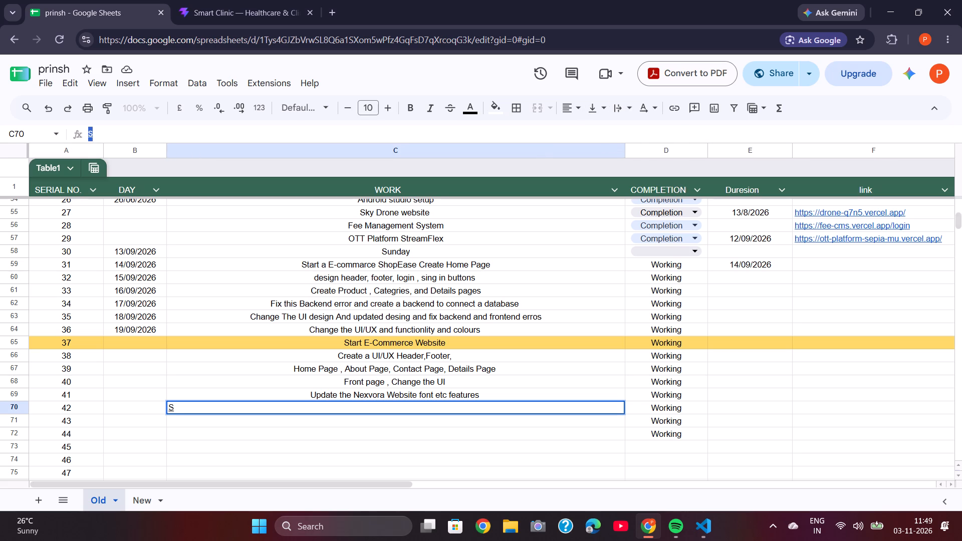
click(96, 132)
Continue the WORK text for serial no. 42 so it reads Start Smart Clinic Management System.
click(402, 409)
text(tart the)
key(space)
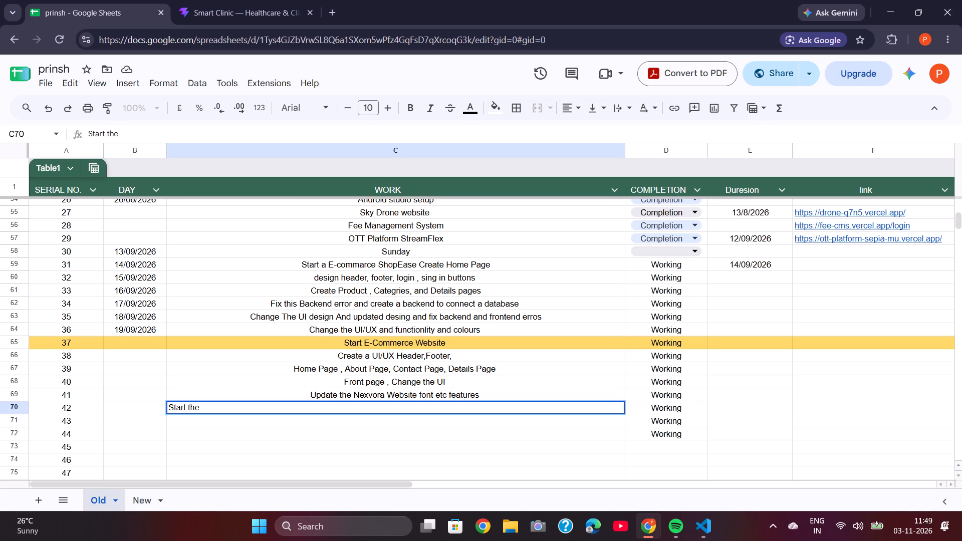
key(BackSpace)
key(BackSpace)
key(BackSpace)
key(BackSpace)
text(Smart)
key(space)
key(shift+c)
text(linic)
key(space)
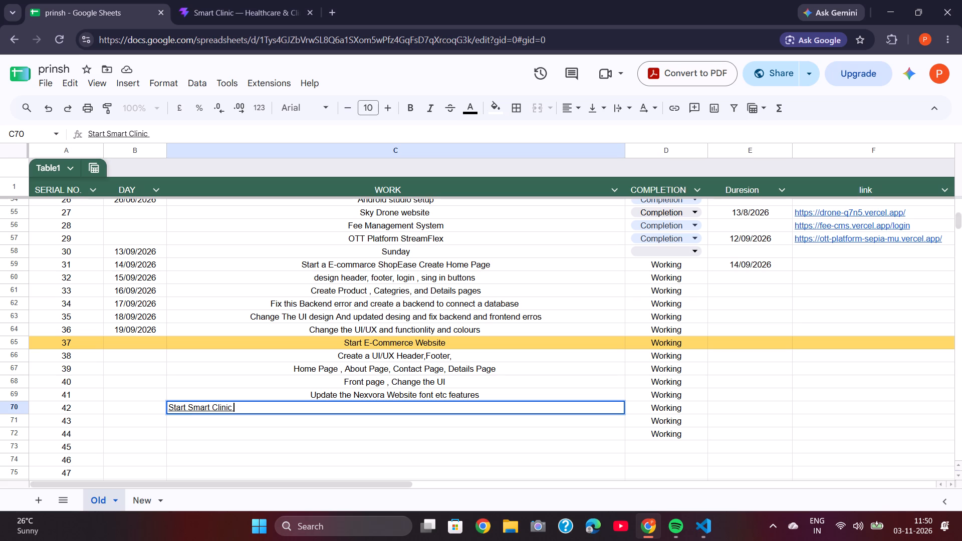
text(Manag)
text(ement System)
key(space)
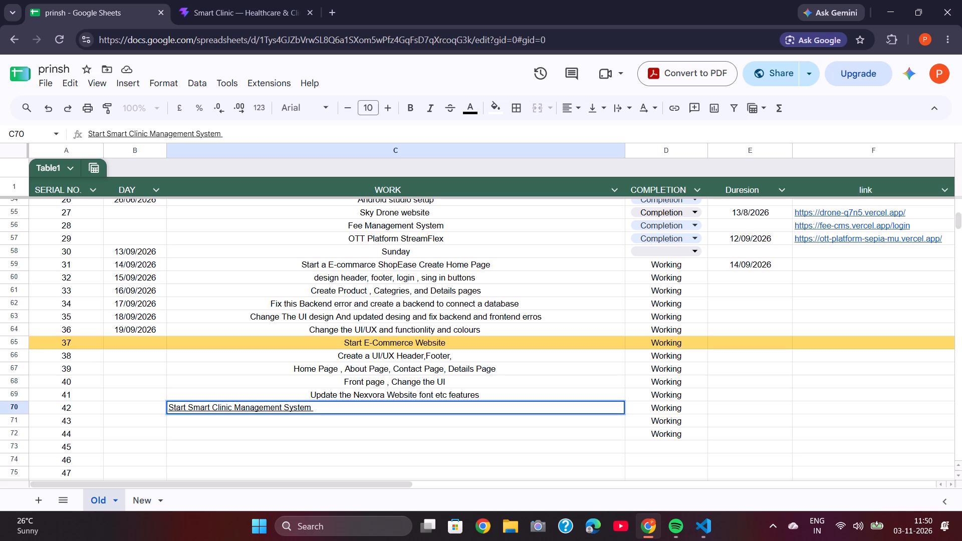
Append Create UI/UX to the WORK text for serial no. 42 and commit the cell.
text(Cre)
text(te)
key(space)
key(equal)
key(BackSpace)
key(BackSpace)
key(BackSpace)
key(BackSpace)
text(ate)
key(space)
text(UI)
key(space)
key(BackSpace)
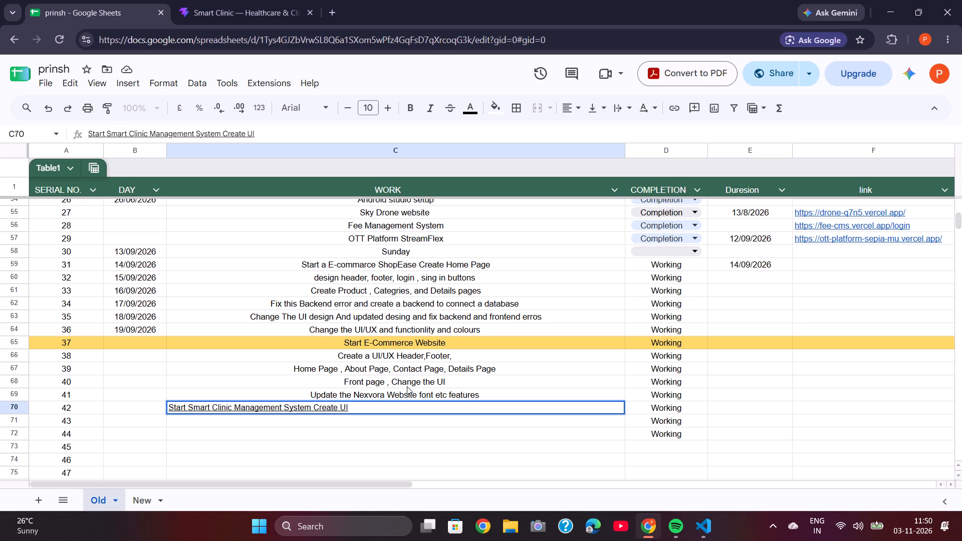
key(slash)
key(shift+u)
key(shift+x)
key(space)
key(Tab)
Enter Create Home About in the WORK cell for serial no. 43, consulting the Smart Clinic site for its page names.
key(Down)
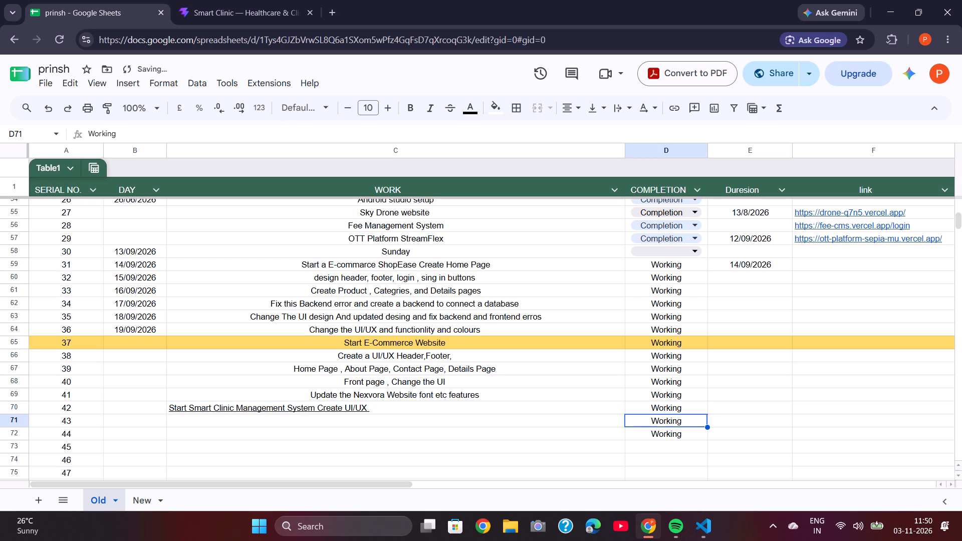
key(Left)
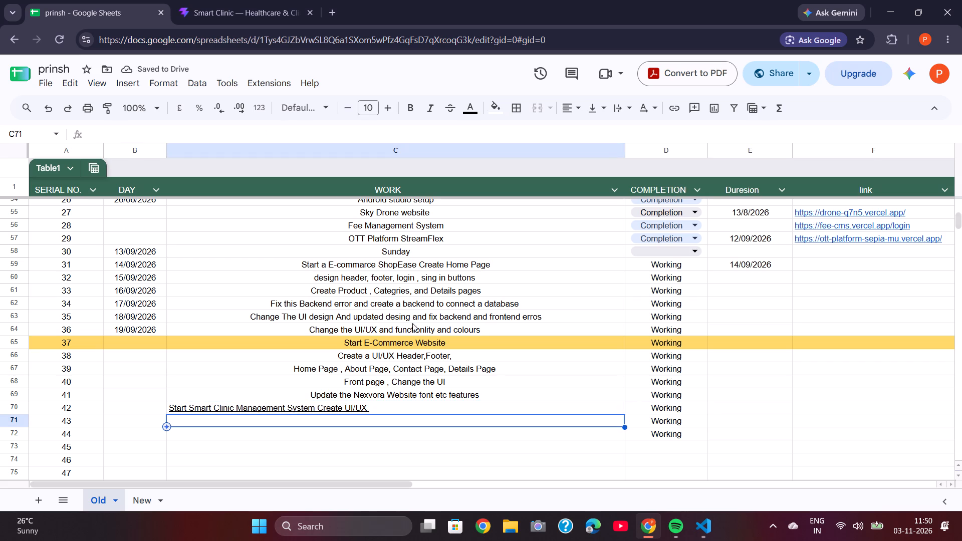
double_click(368, 421)
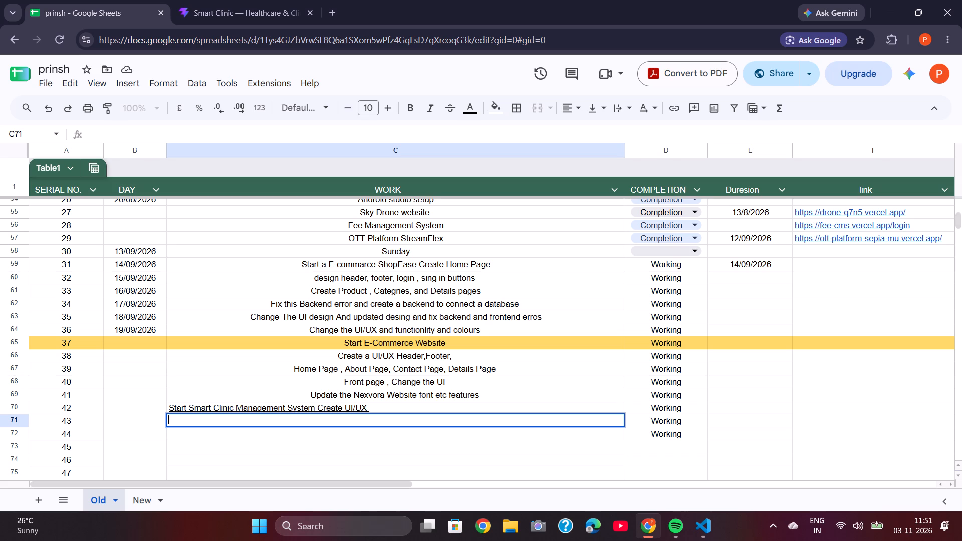
text(Create)
key(space)
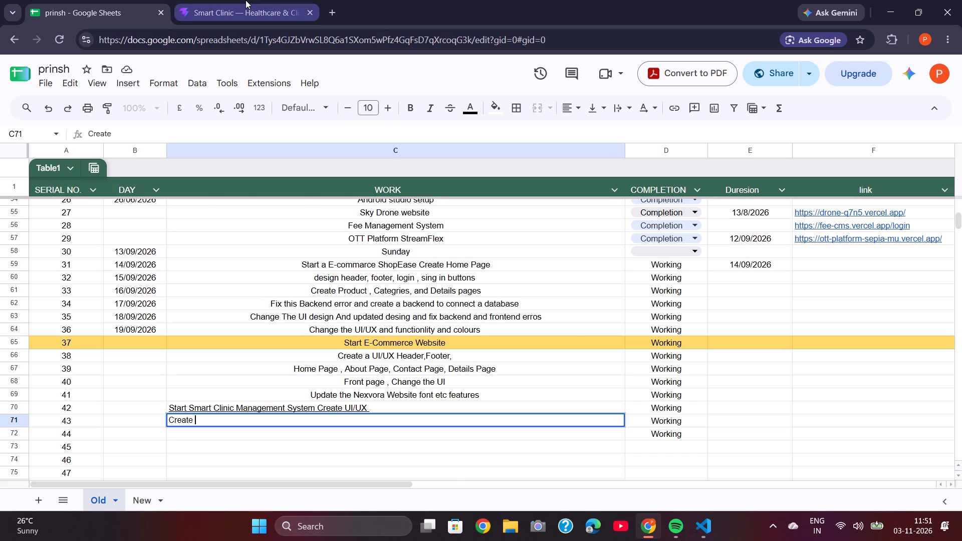
click(246, 0)
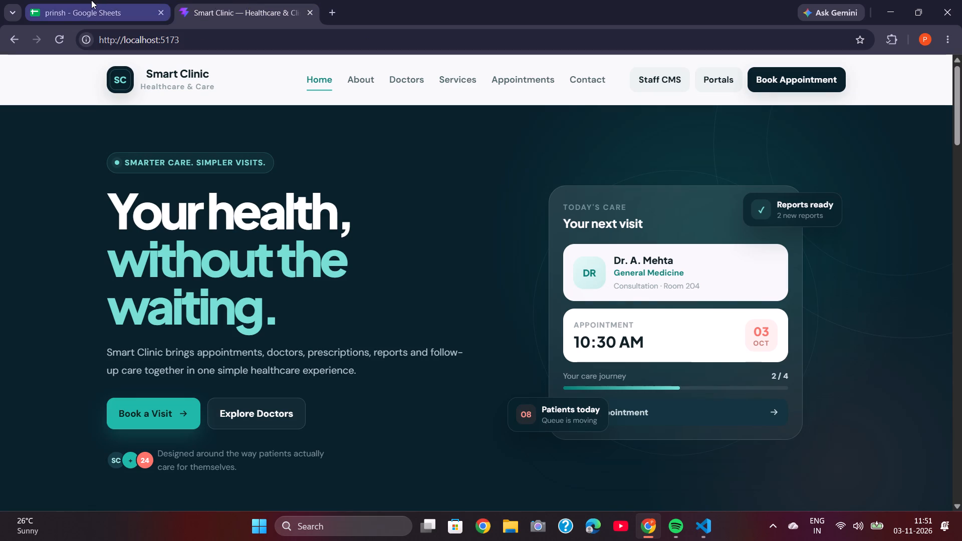
click(87, 0)
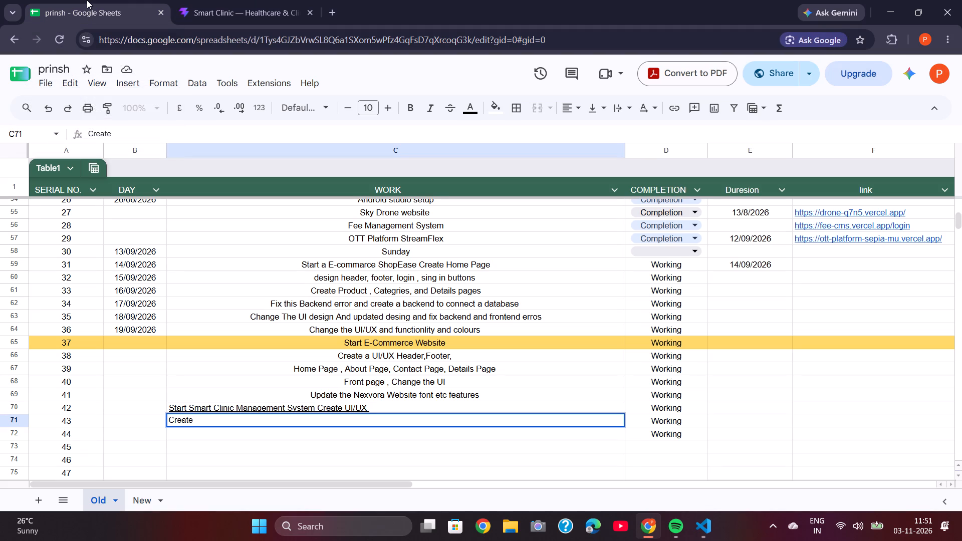
text(Home About)
key(space)
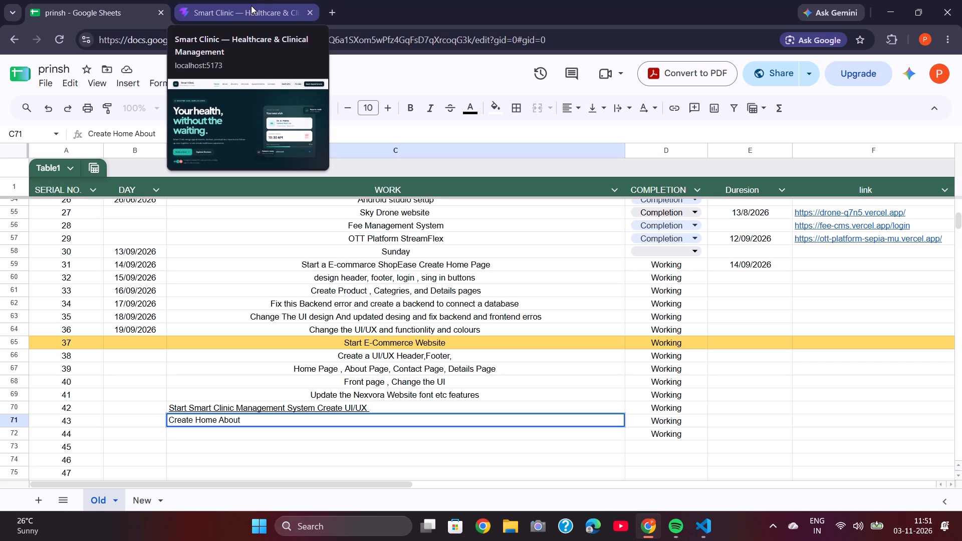
Recheck the Smart Clinic site's page names and insert a comma before About in the WORK text for serial no. 43.
click(251, 6)
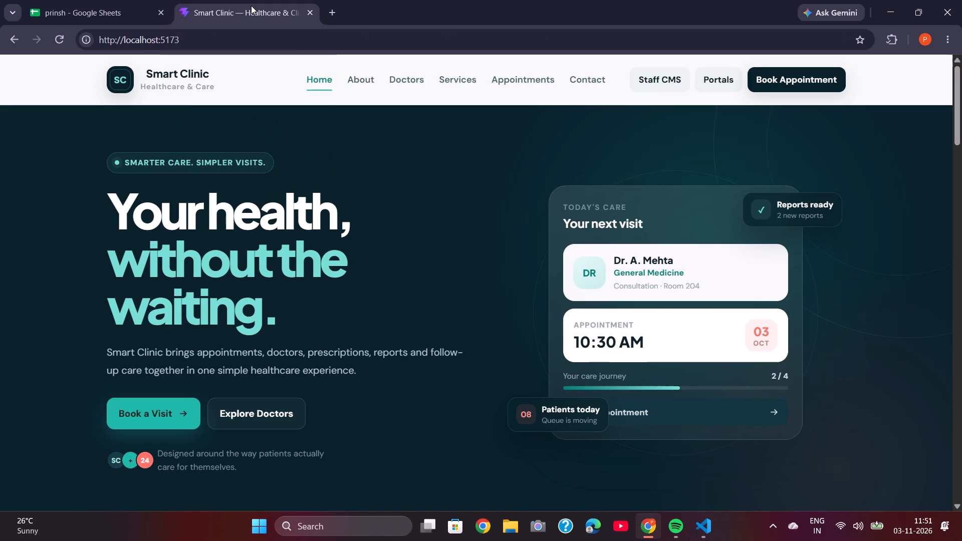
click(104, 0)
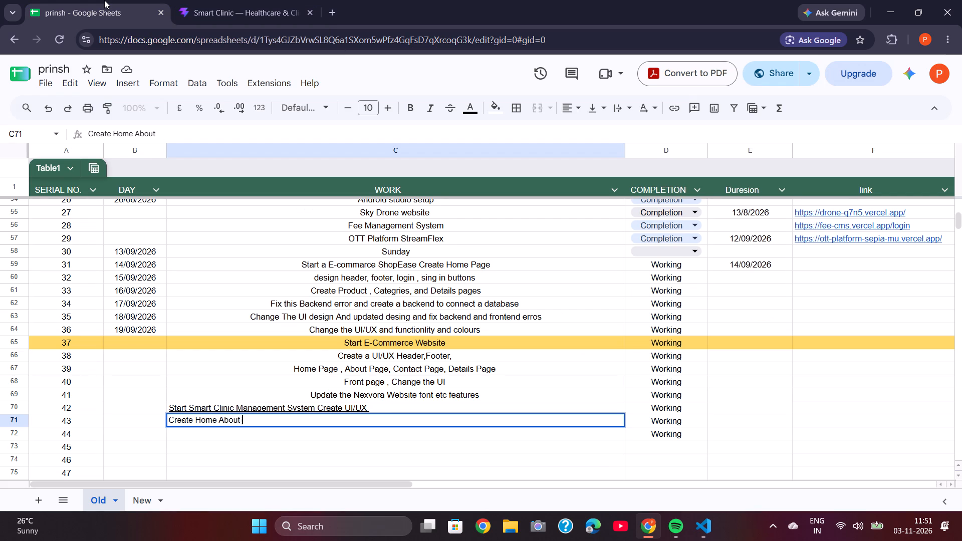
key(comma)
key(BackSpace)
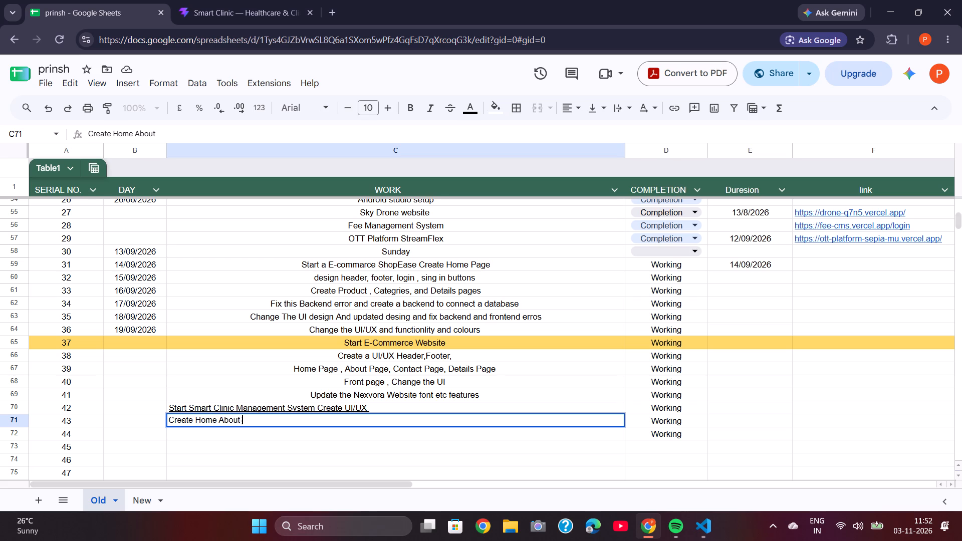
key(Left)
key(Left)
key(Left)
key(Left)
key(Left)
key(Left)
key(comma)
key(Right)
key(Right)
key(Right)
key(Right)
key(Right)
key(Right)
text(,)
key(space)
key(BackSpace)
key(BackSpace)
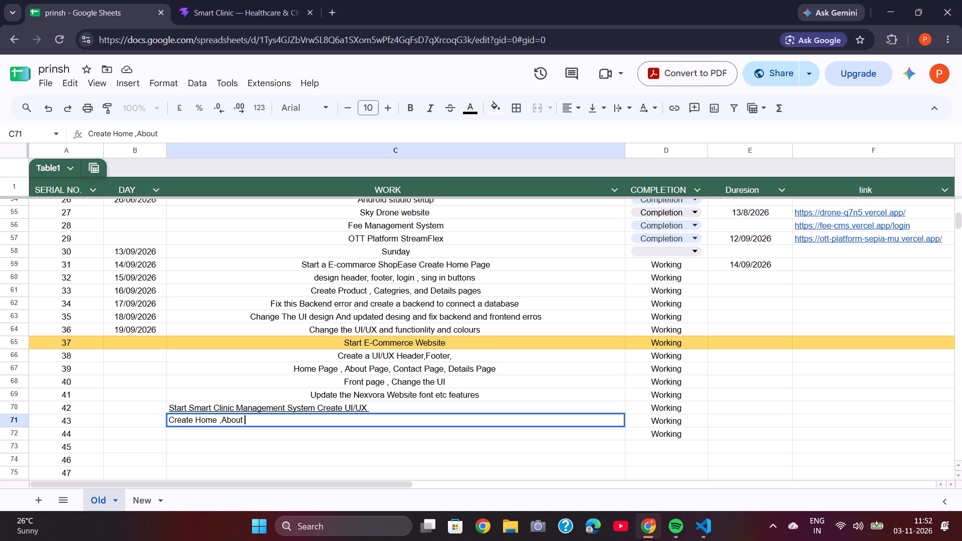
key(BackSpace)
Move the comma directly after Home so the WORK text for serial no. 43 reads Create Home, About.
key(Left)
key(Left)
key(Left)
key(Left)
key(Left)
key(BackSpace)
key(comma)
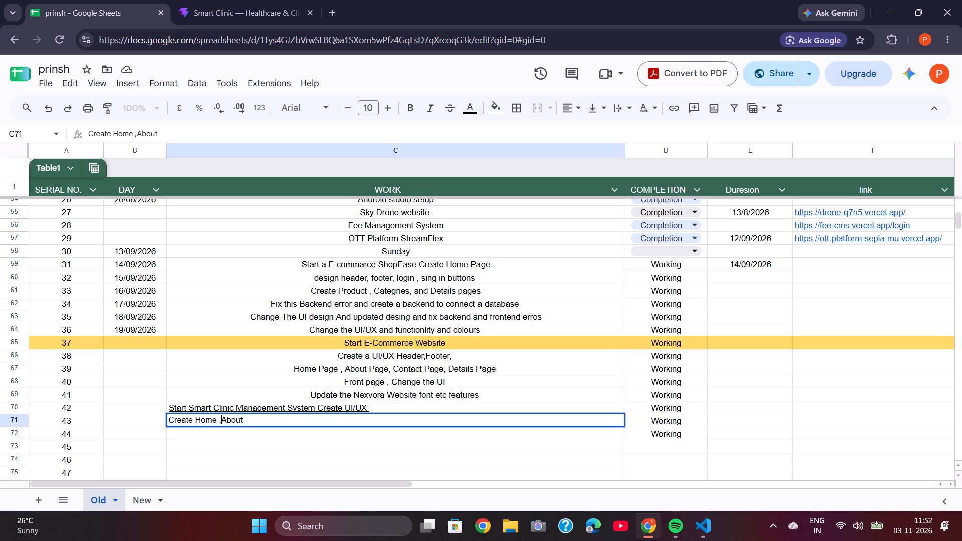
key(BackSpace)
key(Left)
key(comma)
Append a comma and Doctors to the WORK text for serial no. 43, consulting the Smart Clinic site for the page name.
key(Right)
key(Right)
key(Right)
key(Right)
key(Right)
key(Right)
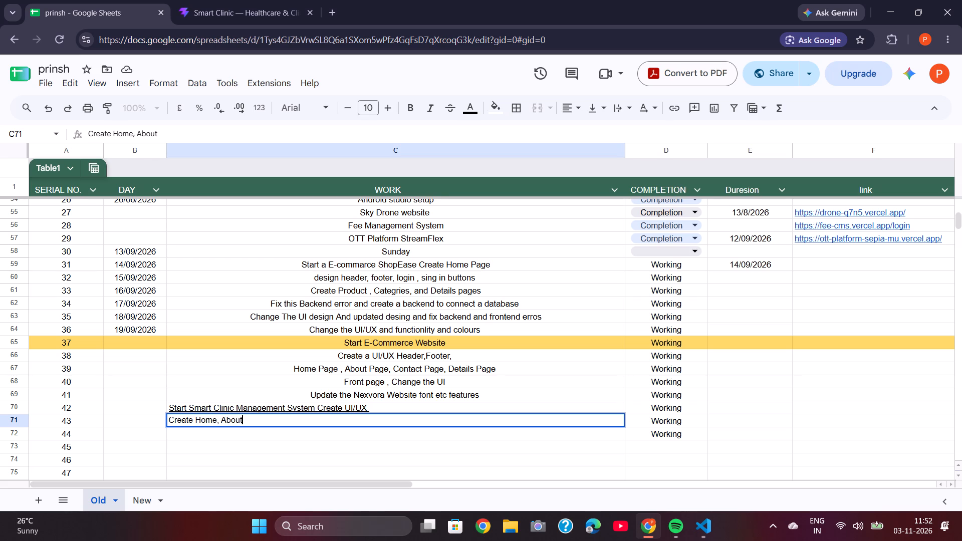
key(comma)
key(space)
click(218, 0)
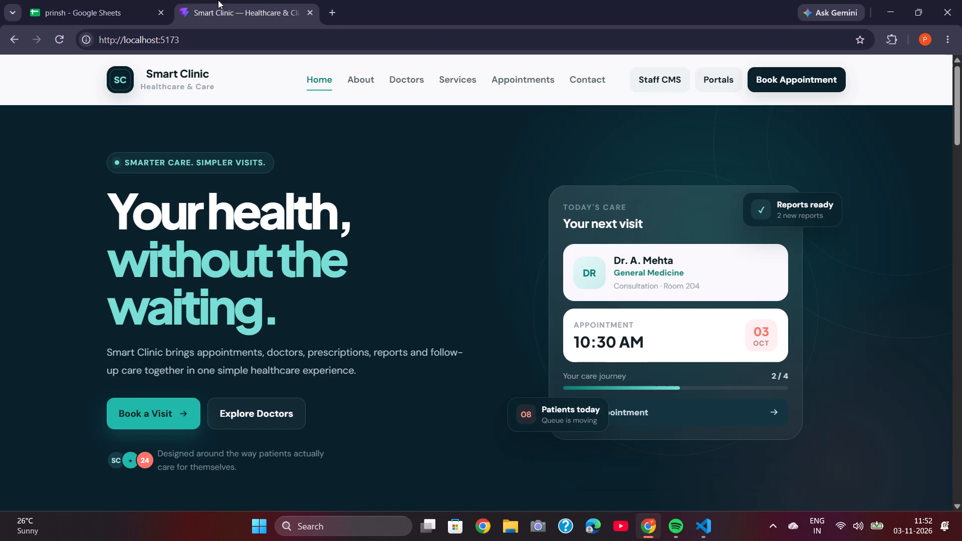
click(87, 0)
text(Dpc)
key(BackSpace)
key(BackSpace)
text(octors)
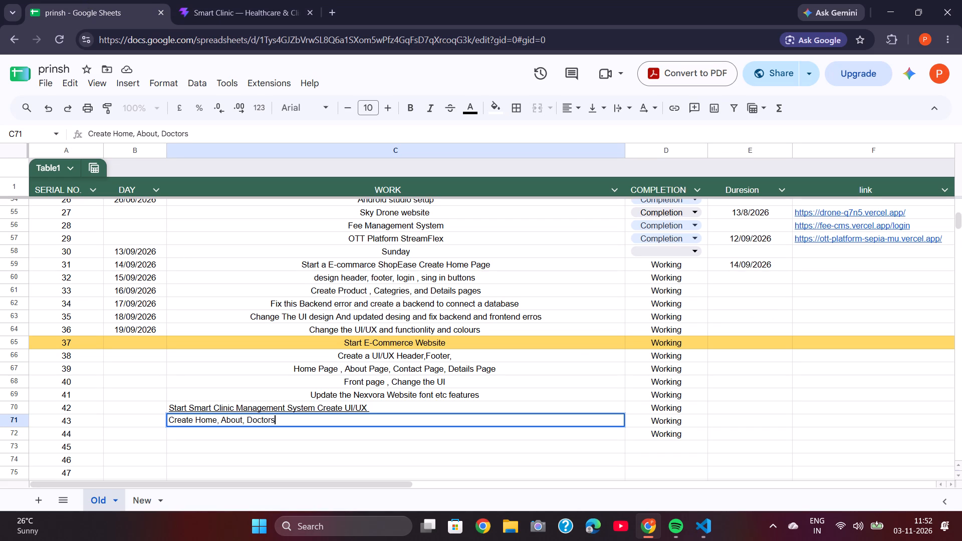
Add Services and Appointment, separated by commas, to the WORK text for serial no. 43, checking the Smart Clinic site for each name.
key(comma)
key(space)
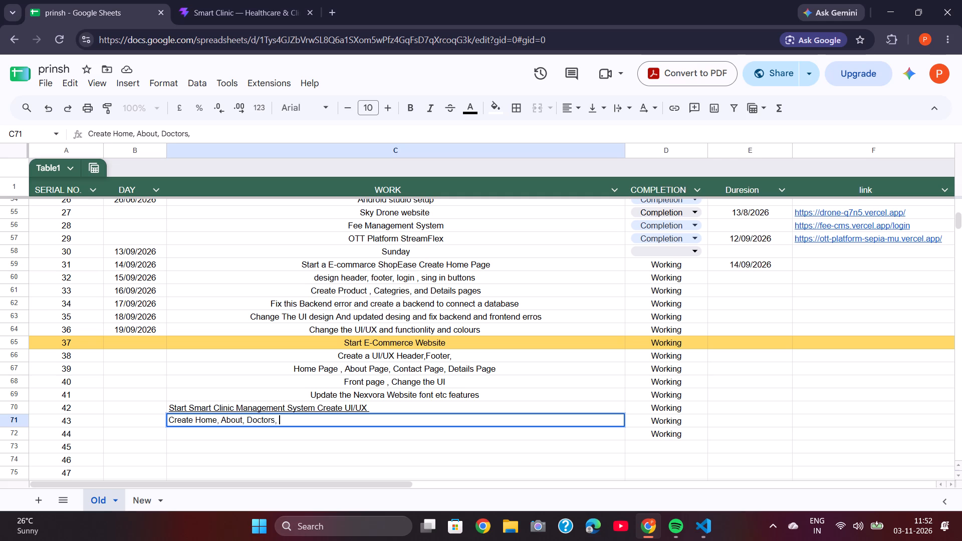
click(229, 0)
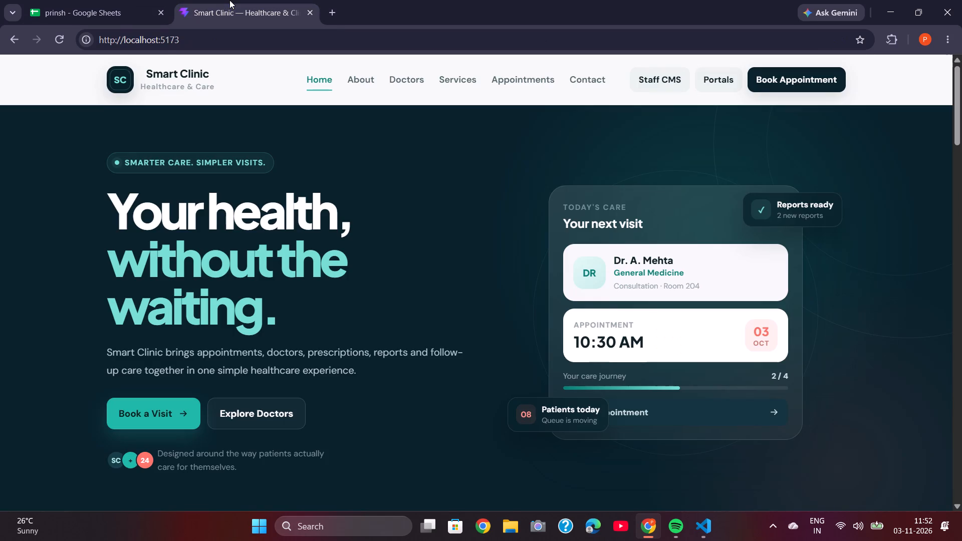
click(81, 0)
key(shift+s)
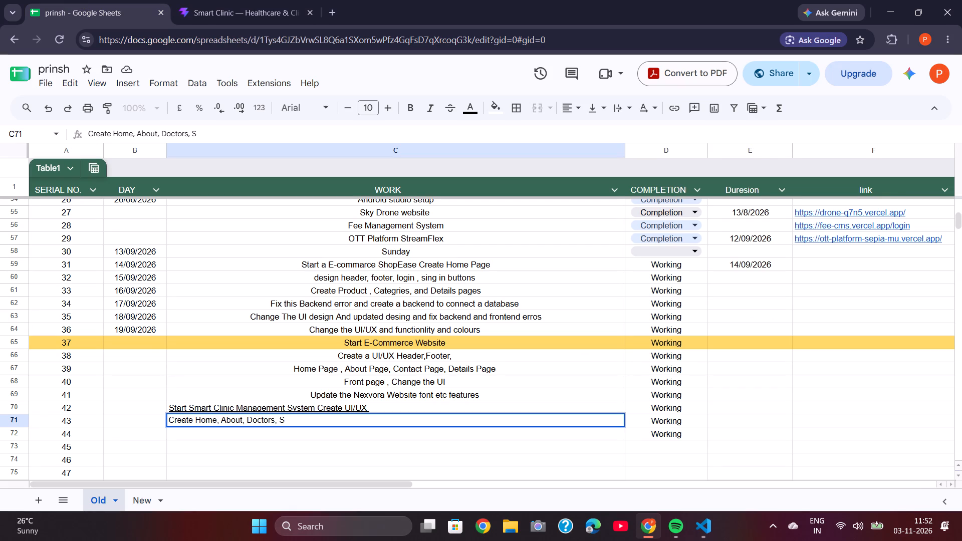
text(ervices,)
key(space)
click(224, 0)
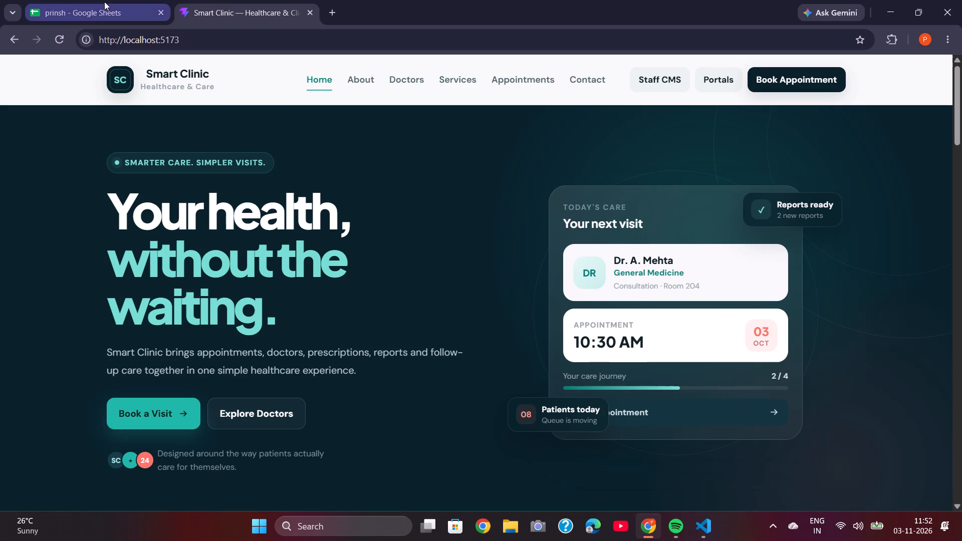
click(104, 2)
text(Appointment)
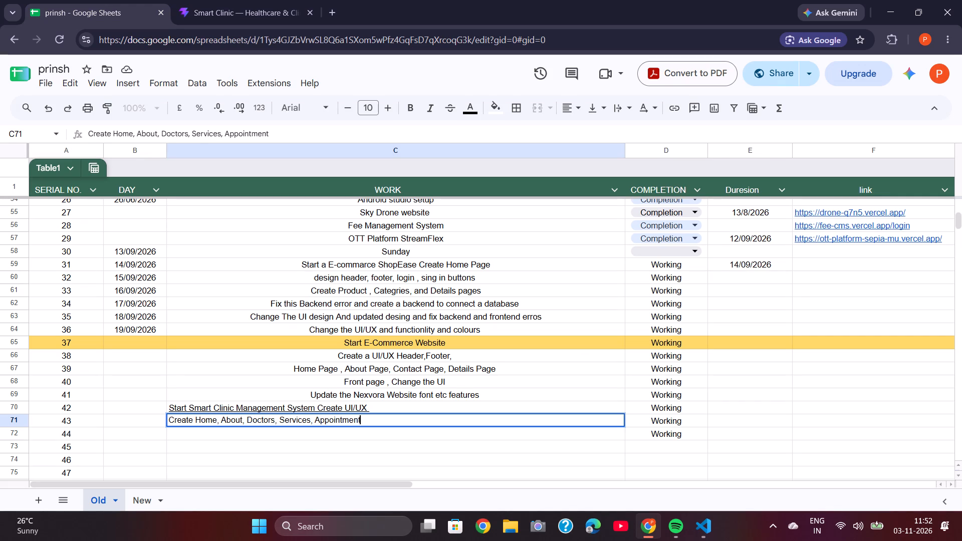
text(,)
key(space)
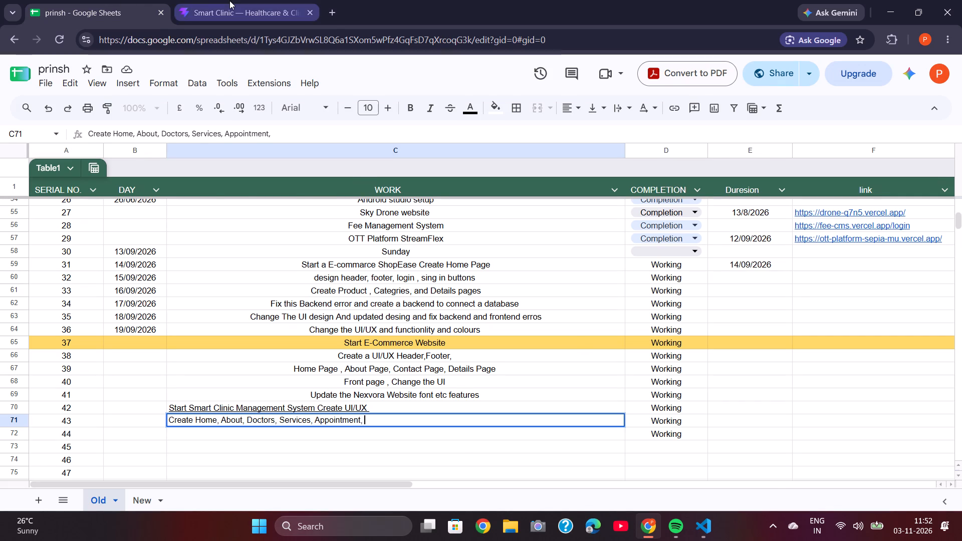
Finish the WORK text for serial no. 43 with Contact Pages after rechecking the Smart Clinic site, and commit the cell.
click(229, 1)
click(68, 0)
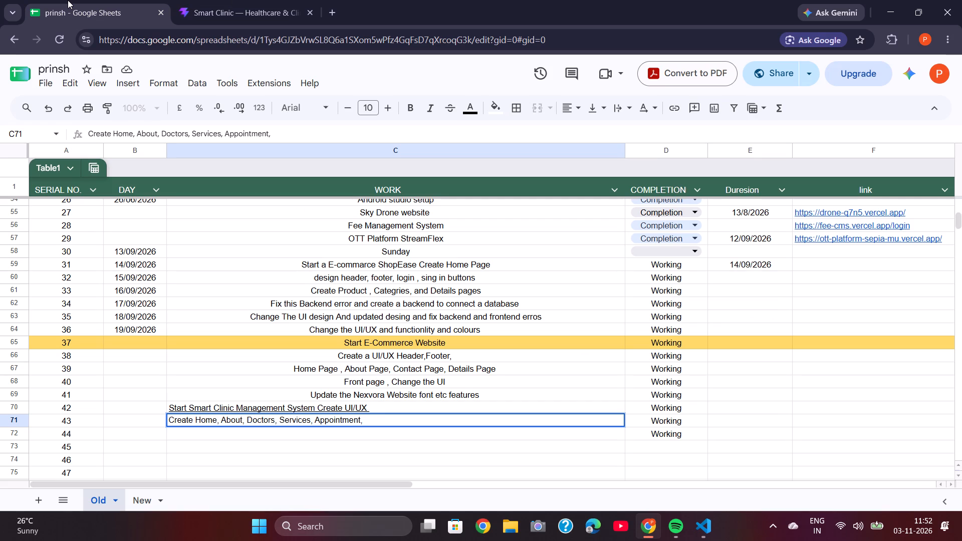
text(Contact)
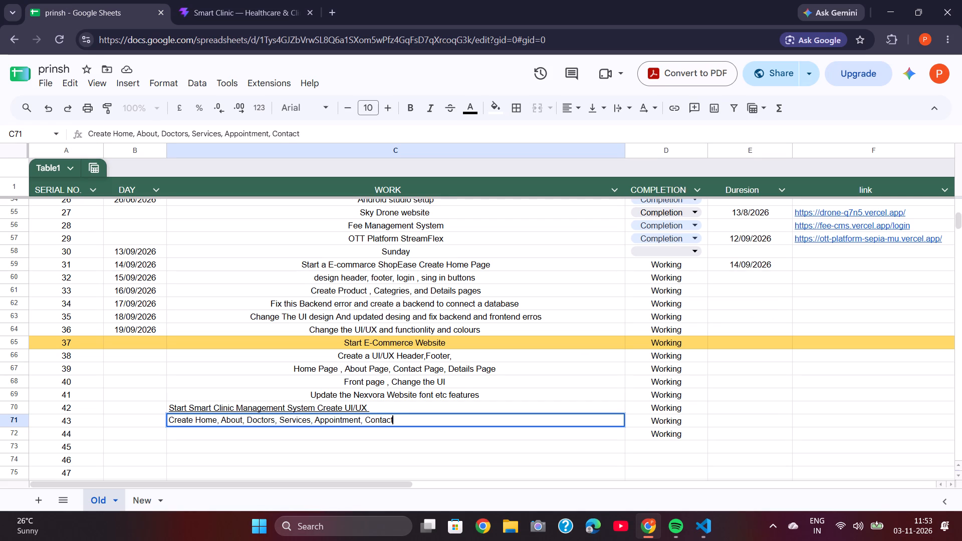
key(space)
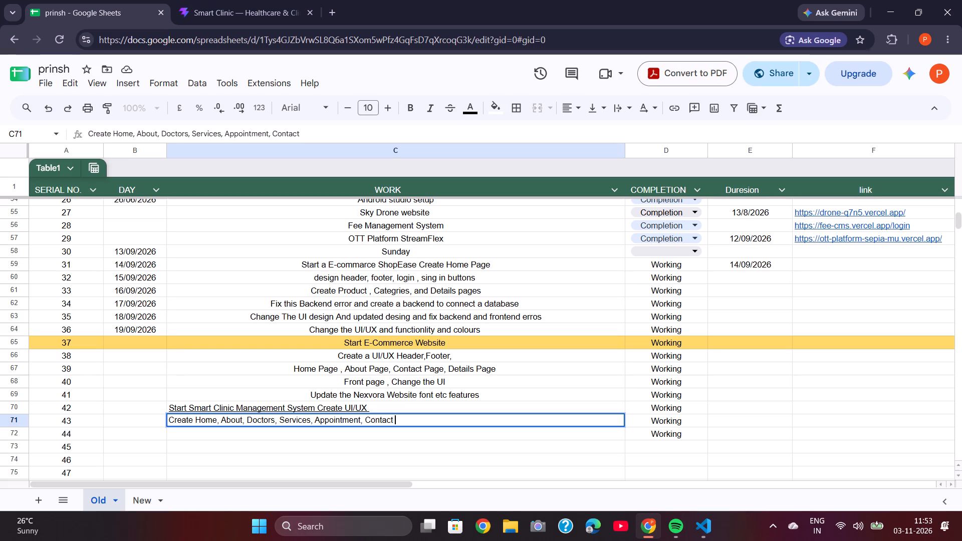
text(Pages)
key(Tab)
Begin the WORK text for serial no. 44 with Create, after consulting the Smart Clinic site for the remaining features.
key(Down)
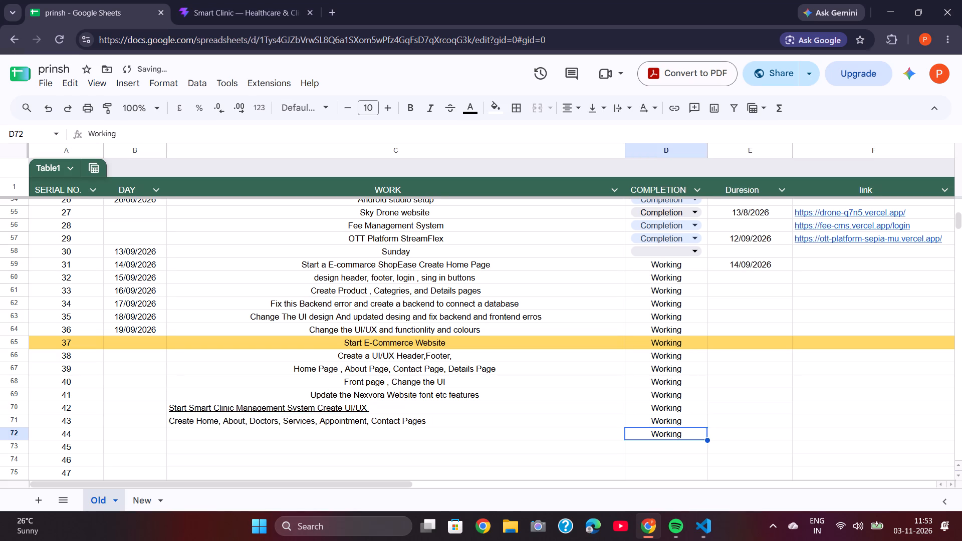
key(Left)
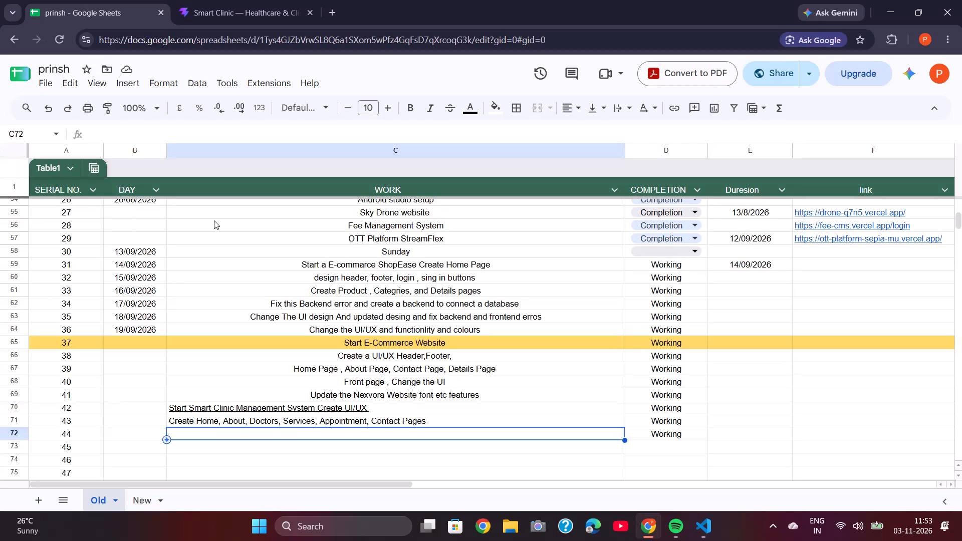
double_click(190, 434)
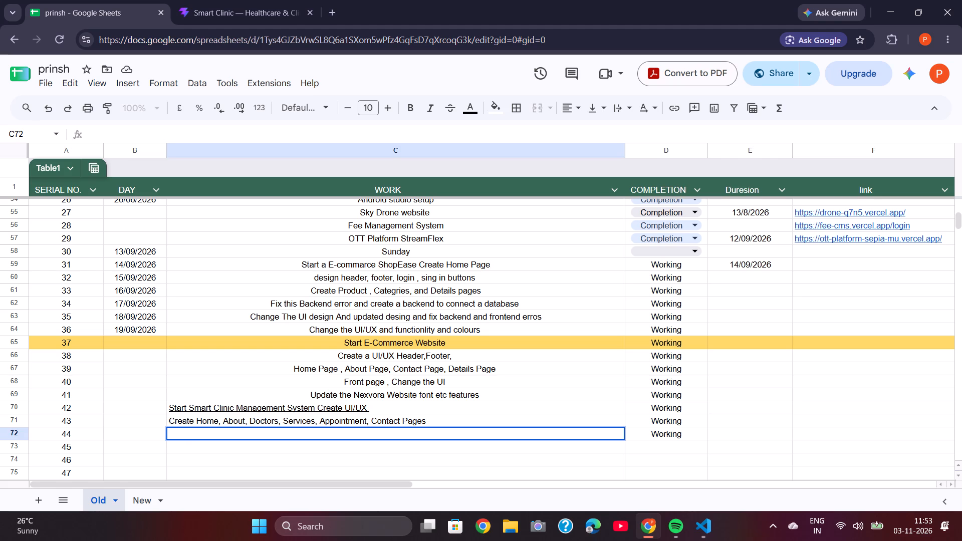
click(264, 0)
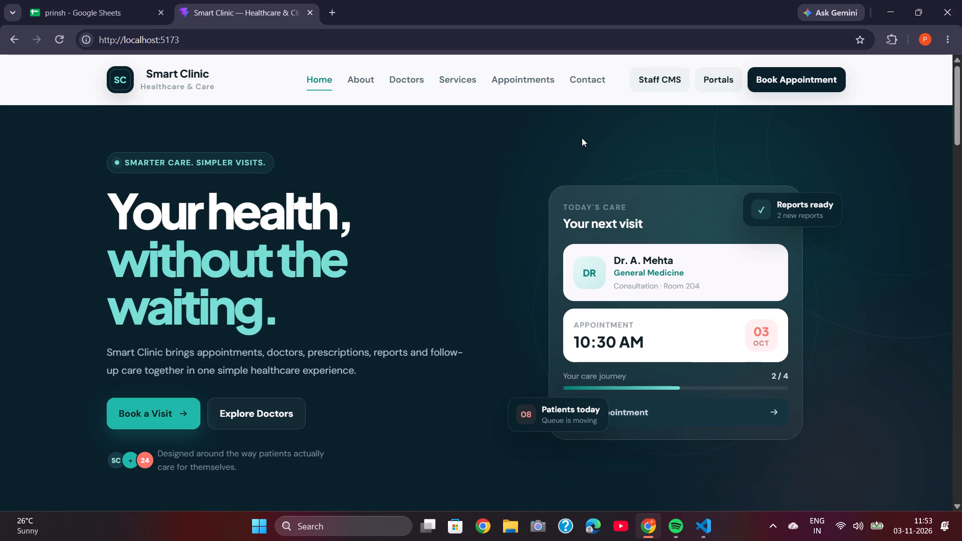
click(70, 0)
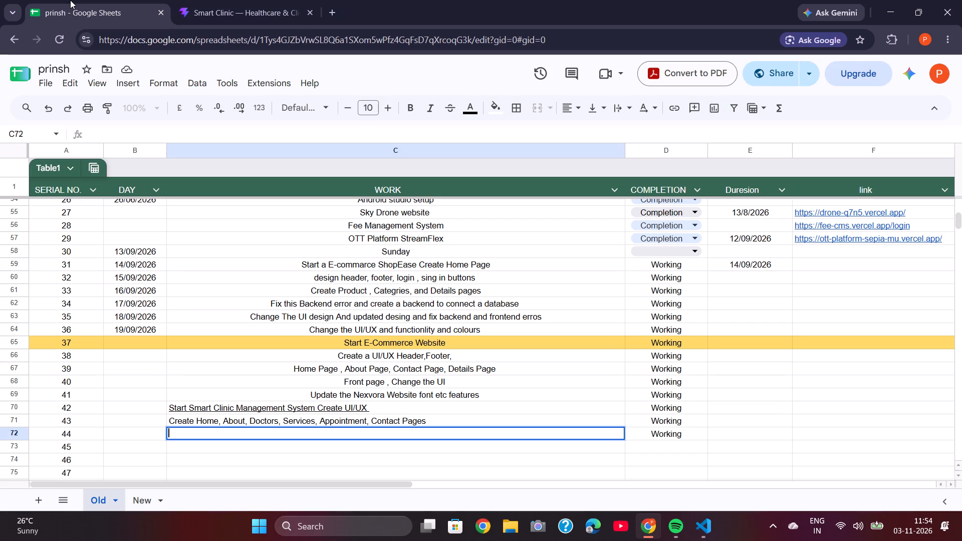
text(Crate)
key(BackSpace)
key(BackSpace)
key(BackSpace)
text(eate)
key(space)
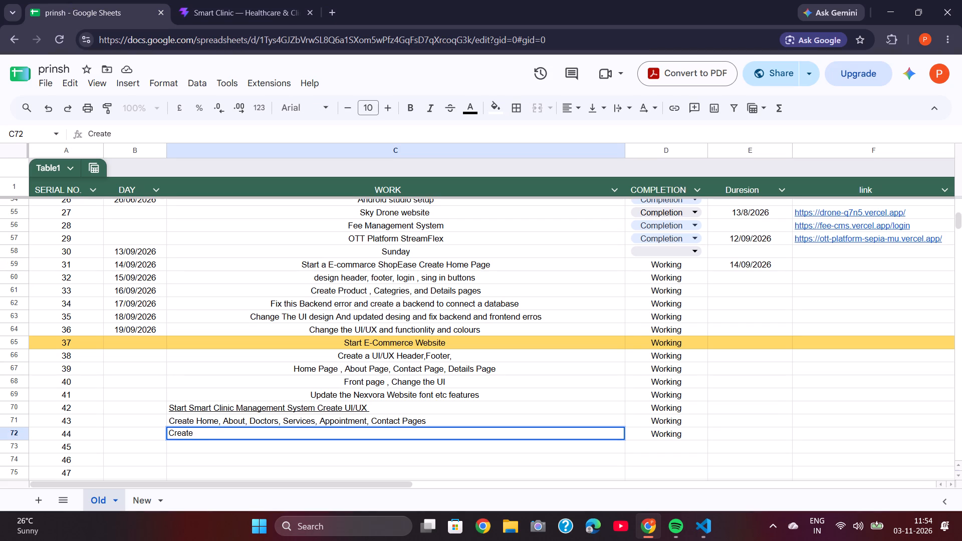
Add Staff CMS and a comma to the WORK text for serial no. 44, checking the Smart Clinic site for the name.
click(233, 0)
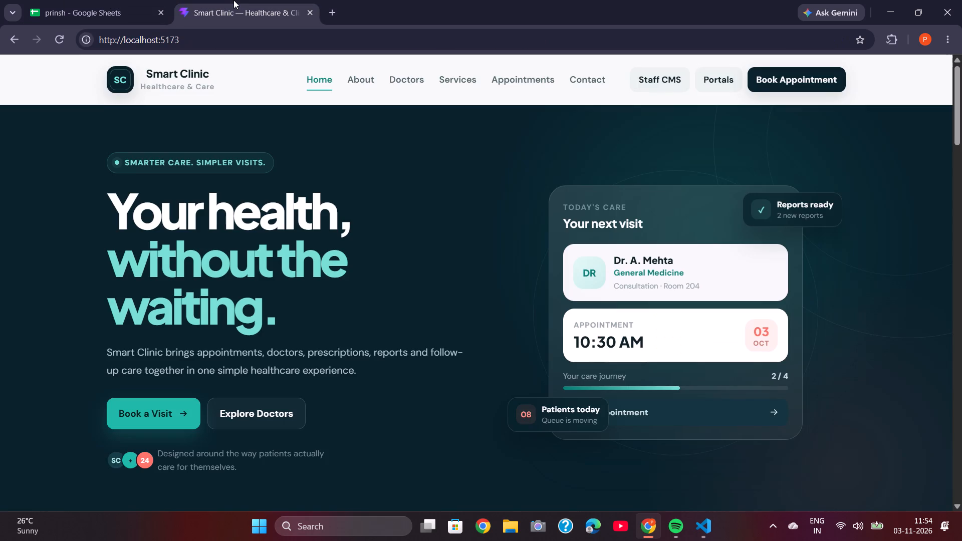
click(98, 0)
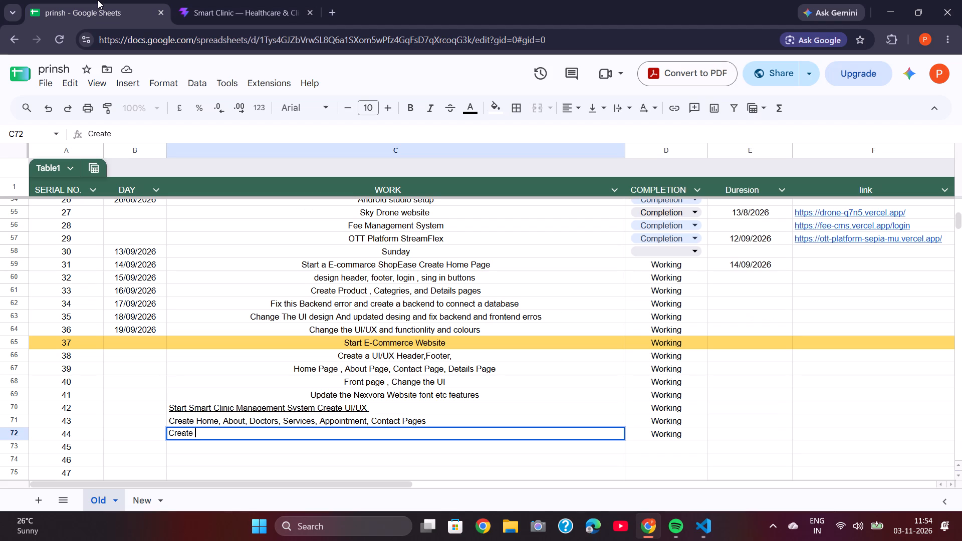
text(Sta)
text(ff)
key(space)
text(CMS)
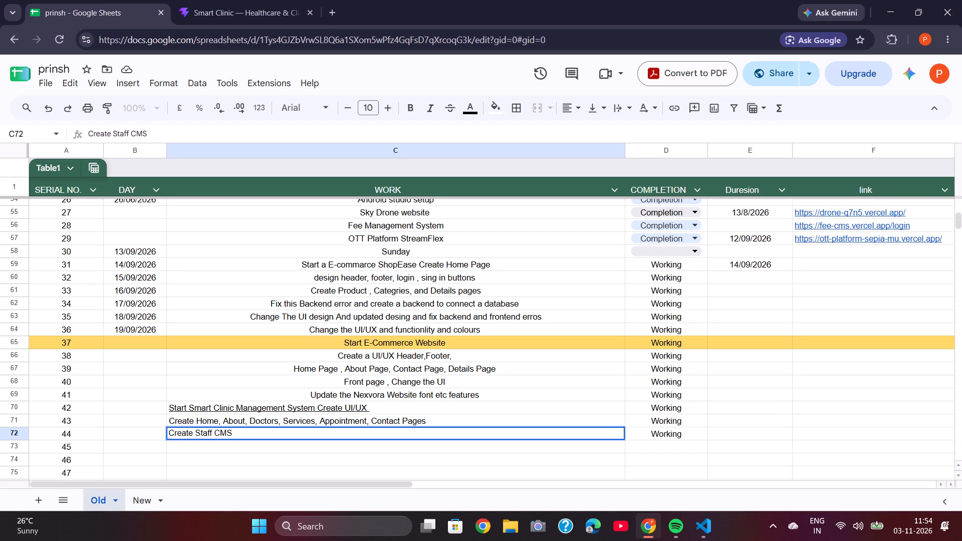
key(comma)
key(space)
Append Portals and a comma to the WORK text for serial no. 44, consulting the Smart Clinic site.
click(284, 0)
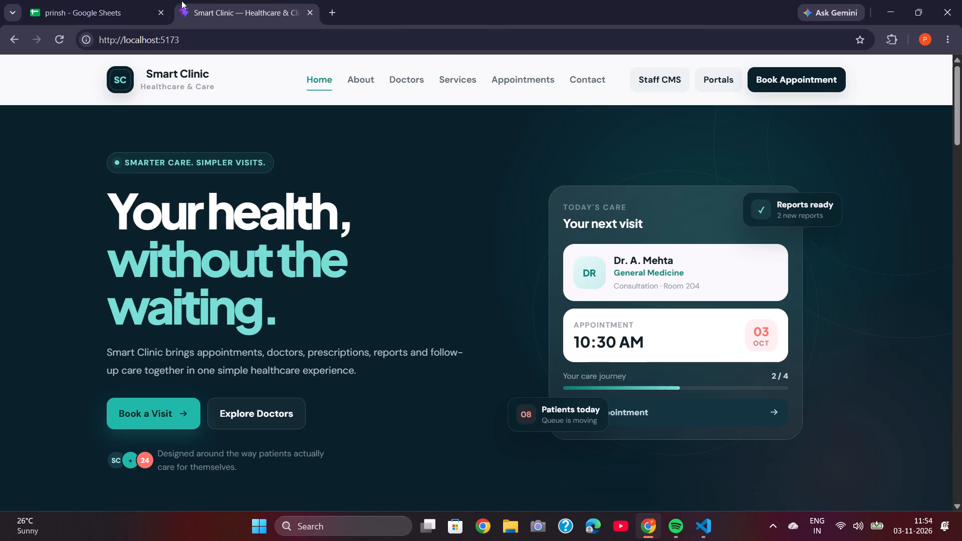
click(60, 5)
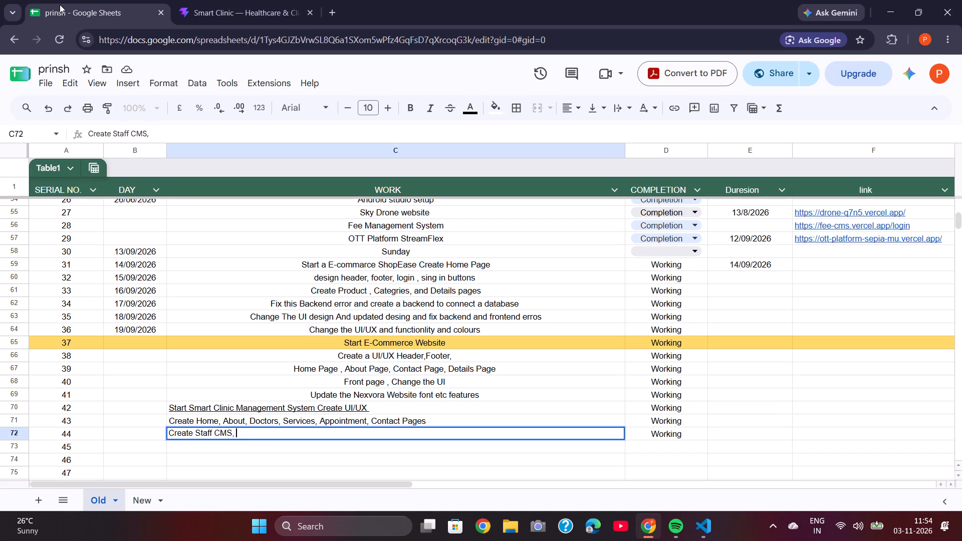
text(Portals)
key(space)
click(234, 0)
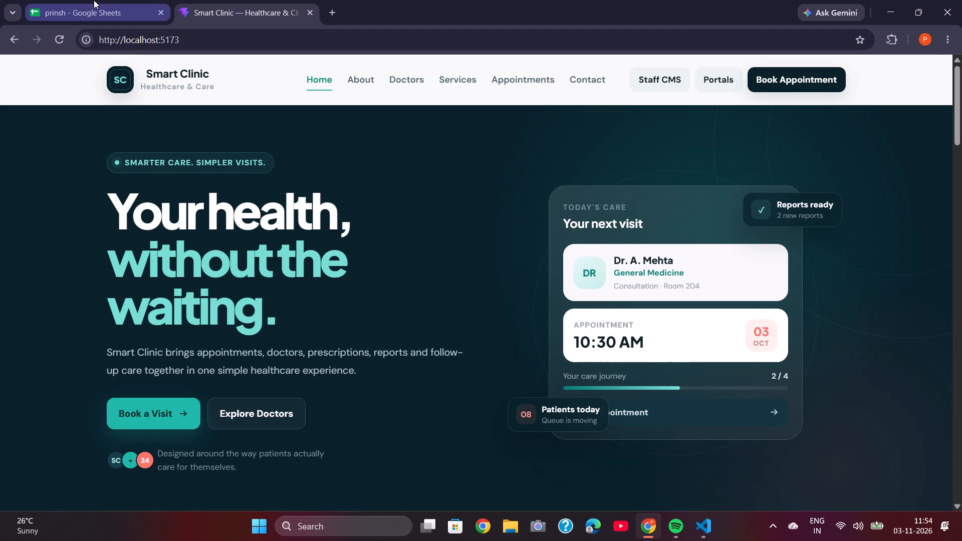
click(93, 0)
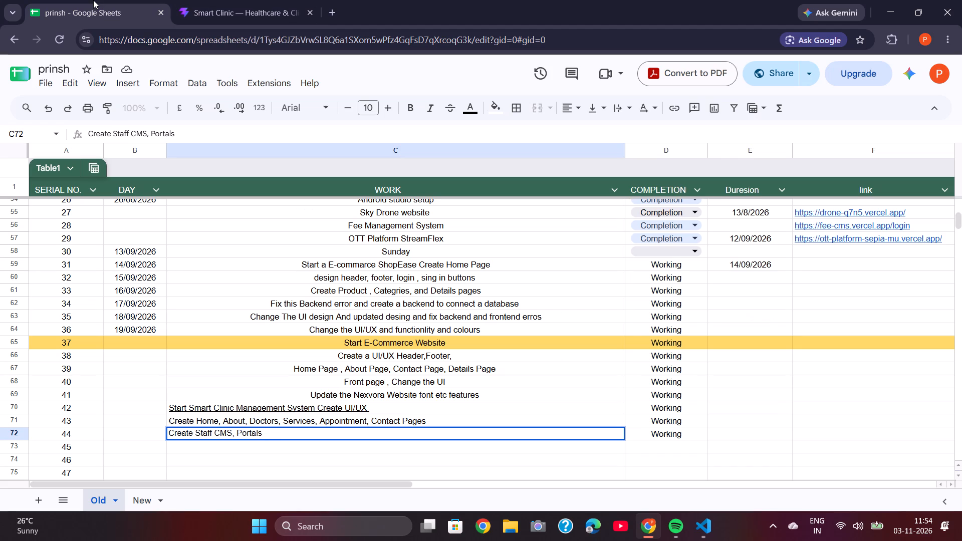
key(BackSpace)
key(comma)
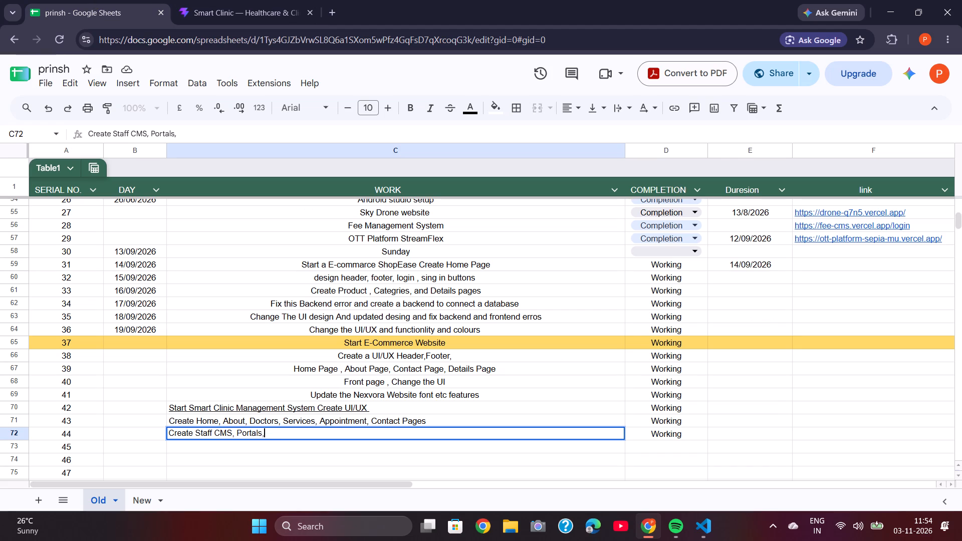
key(space)
Append Book Appointment to the WORK text for serial no. 44, checking the wording on the Smart Clinic site.
click(274, 0)
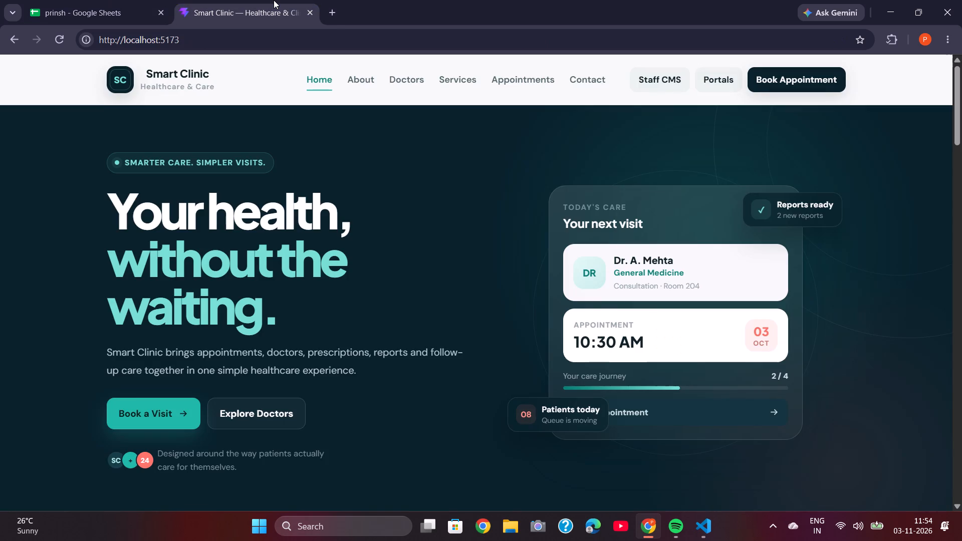
click(65, 0)
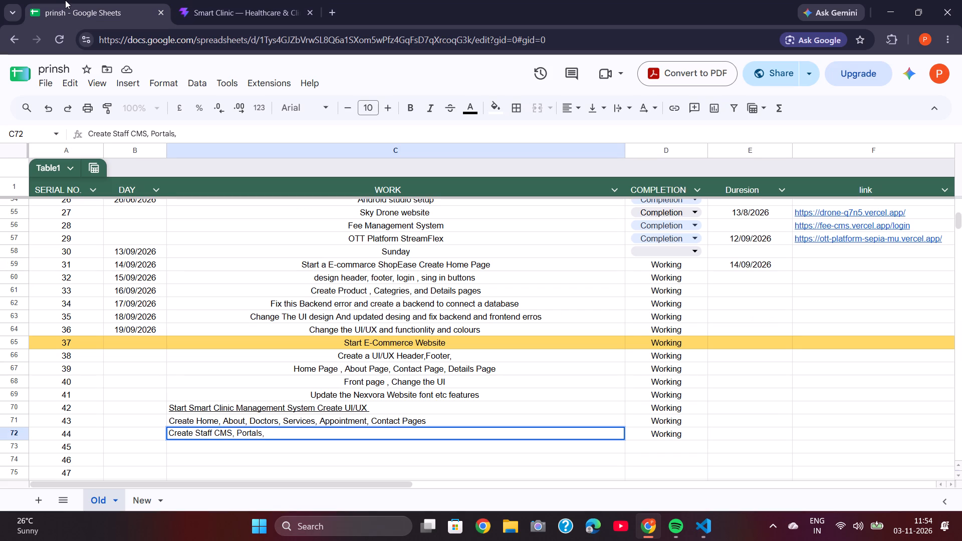
text(Book)
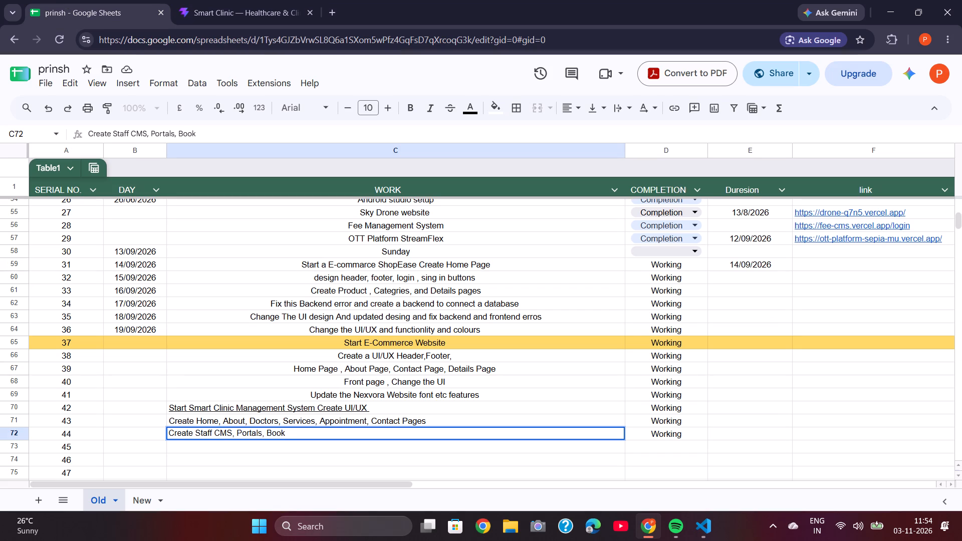
key(space)
text(A)
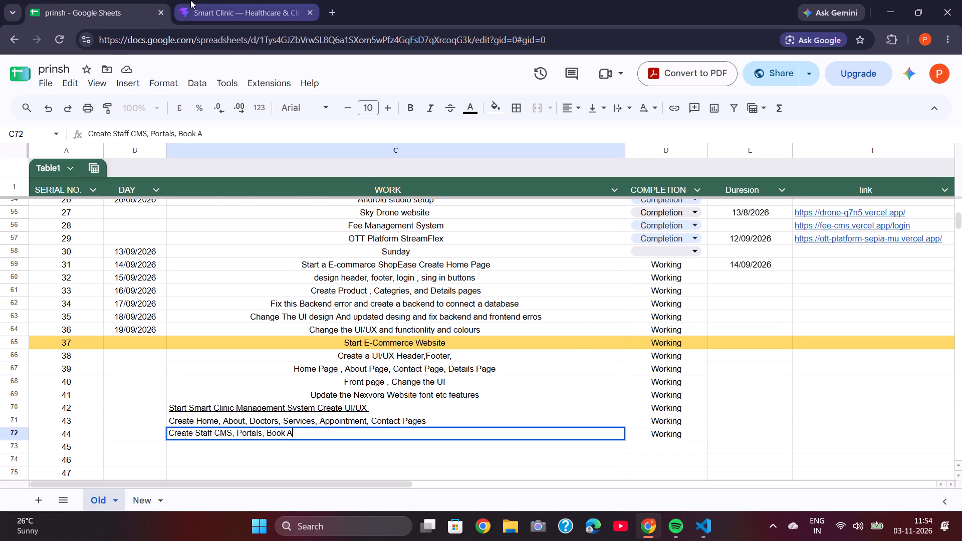
click(190, 0)
click(54, 0)
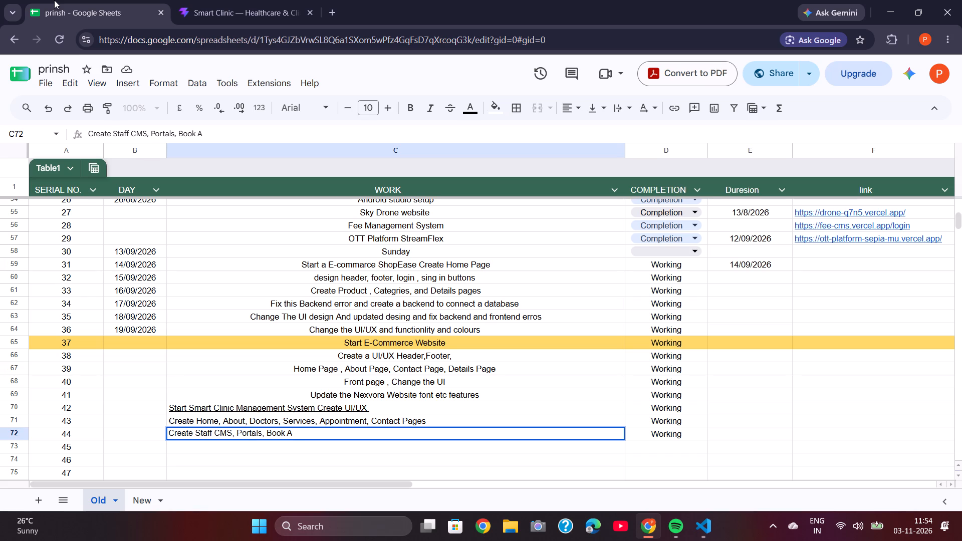
text(ppointment)
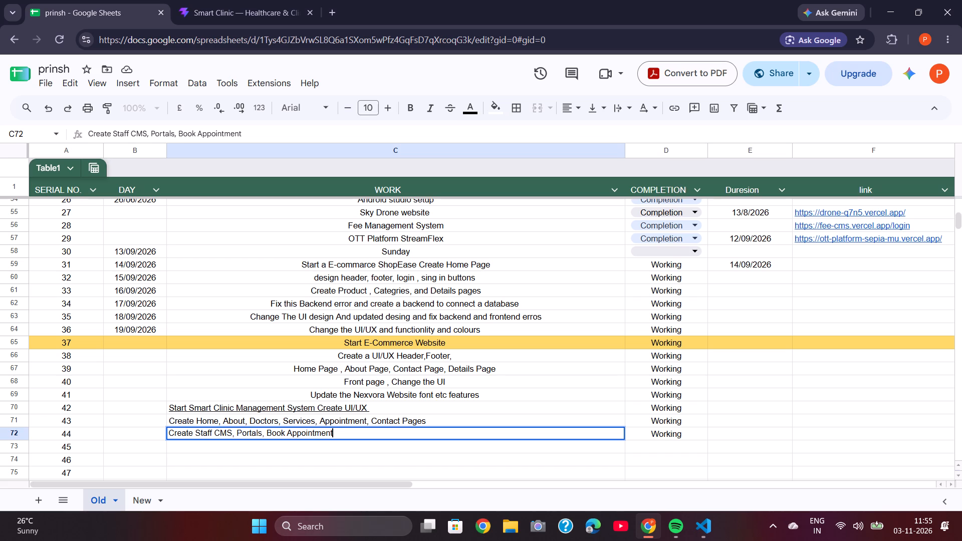
key(space)
Finish the WORK text for serial no. 44 with the word Buttons, correcting its spelling, and commit the cell.
key(shift+b)
text(ottons)
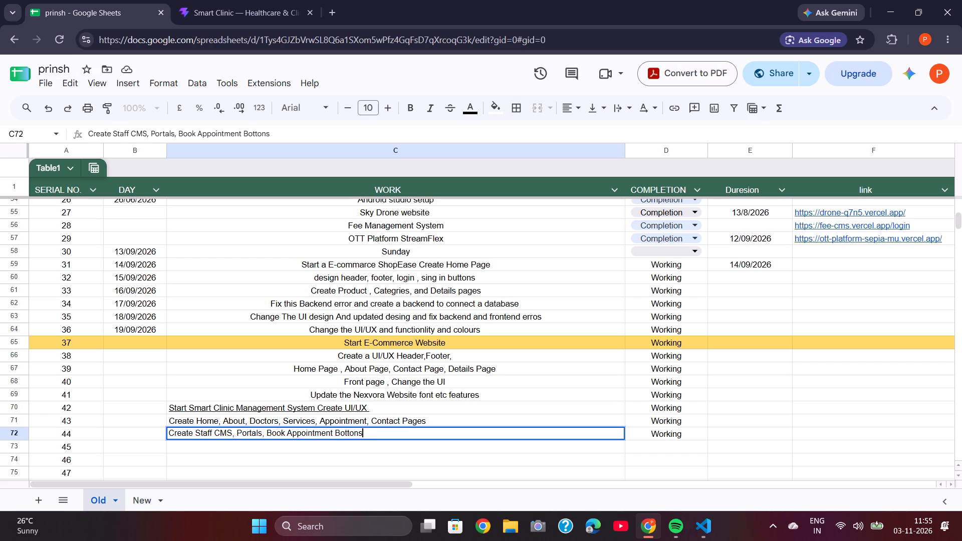
key(BackSpace)
key(BackSpace)
key(BackSpace)
key(BackSpace)
key(BackSpace)
key(BackSpace)
text(attons)
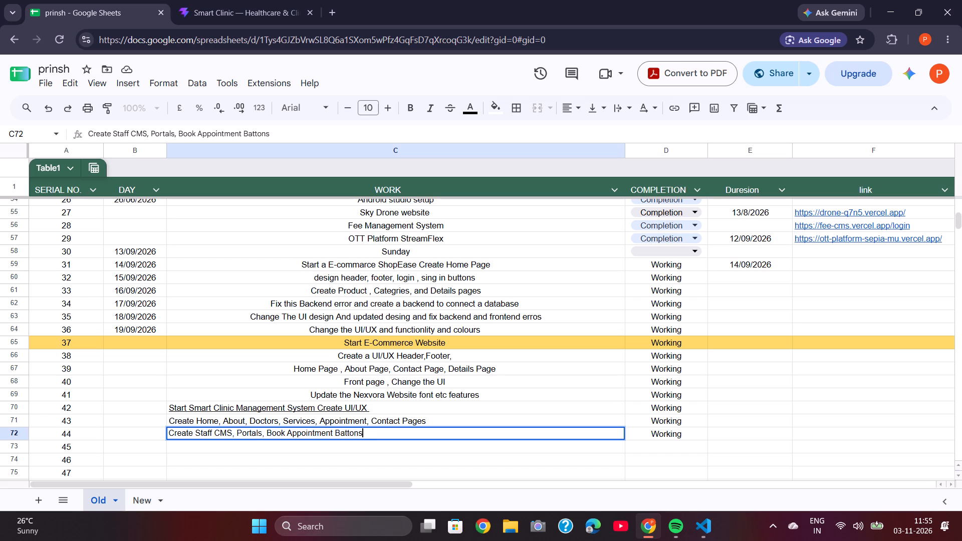
key(BackSpace)
key(BackSpace)
key(BackSpace)
key(BackSpace)
key(BackSpace)
key(BackSpace)
text(ottons)
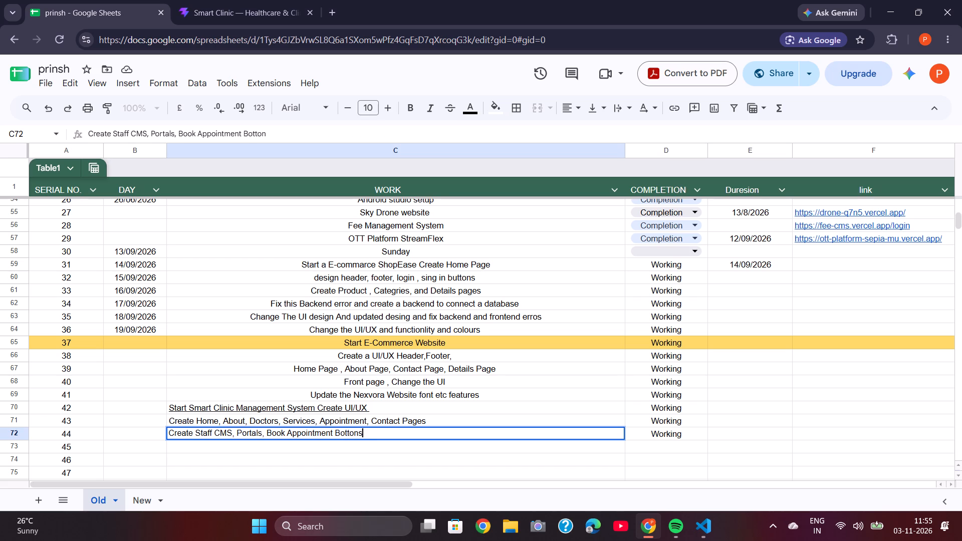
key(BackSpace)
key(BackSpace)
key(BackSpace)
key(BackSpace)
key(BackSpace)
key(BackSpace)
text(uttons)
key(Tab)
Examine the Smart Clinic home page down to its footer for work to log in the WORK cell of serial no. 45.
key(Down)
key(Left)
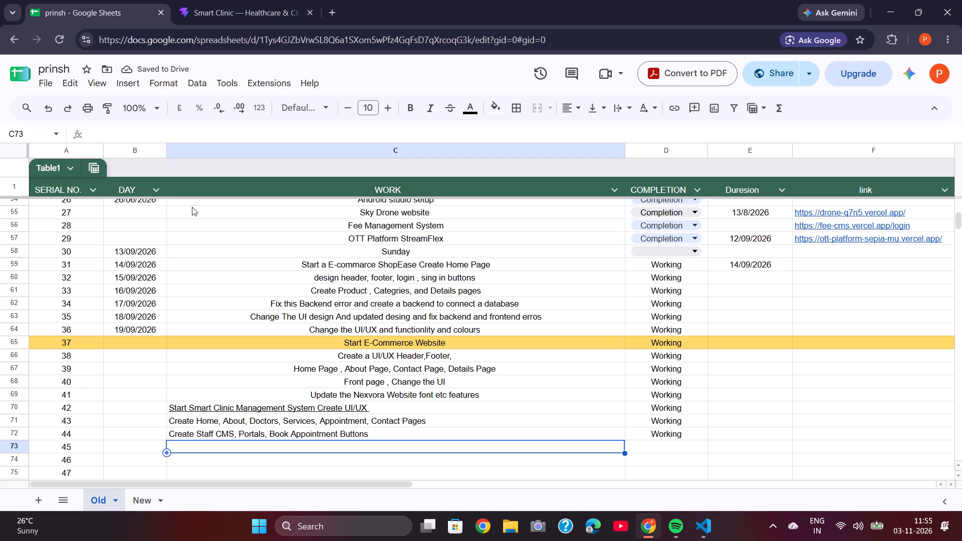
double_click(309, 446)
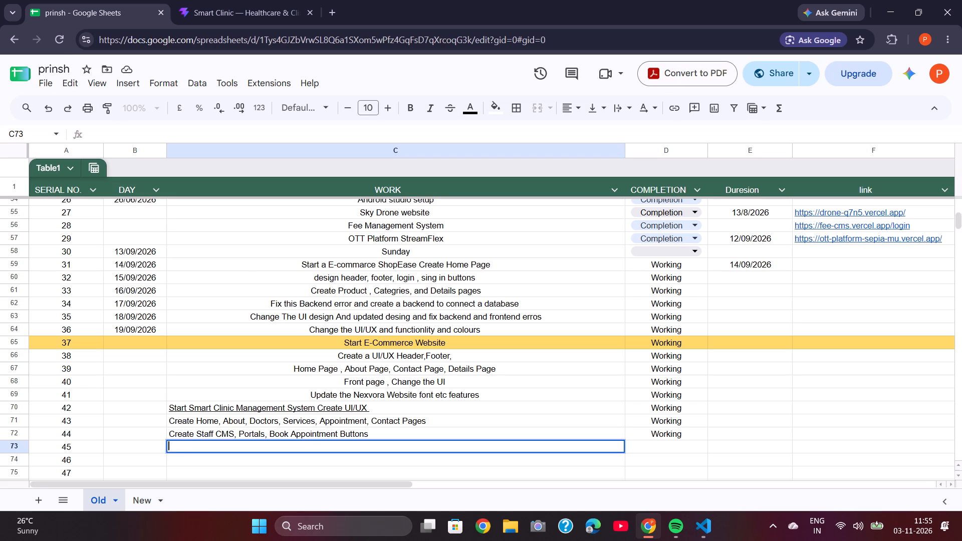
click(273, 1)
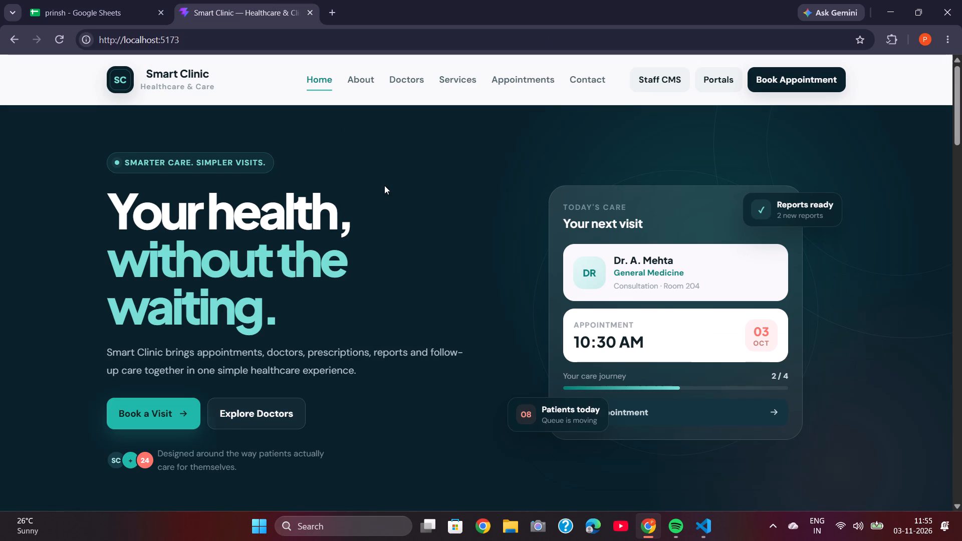
scroll(384, 185, down, 11)
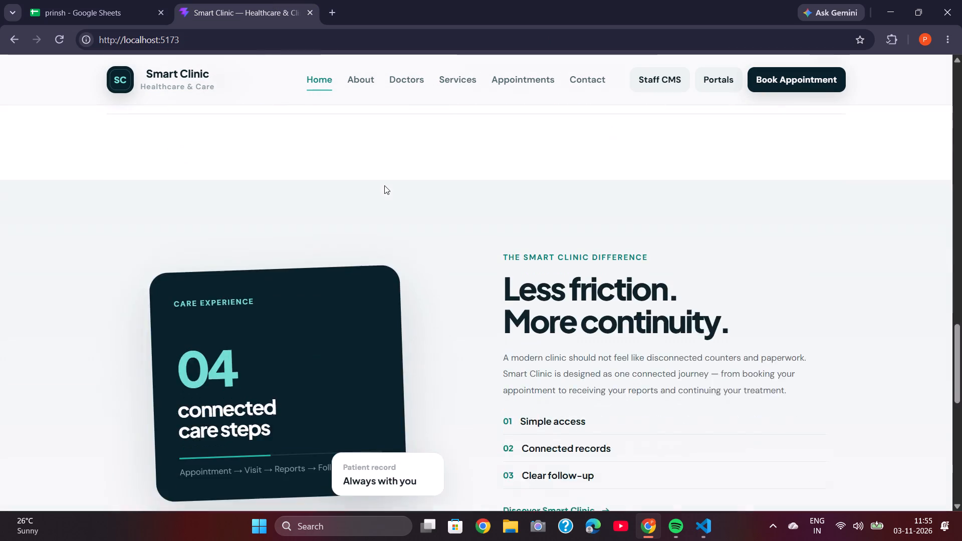
scroll(384, 185, down, 13)
scroll(384, 185, up, 11)
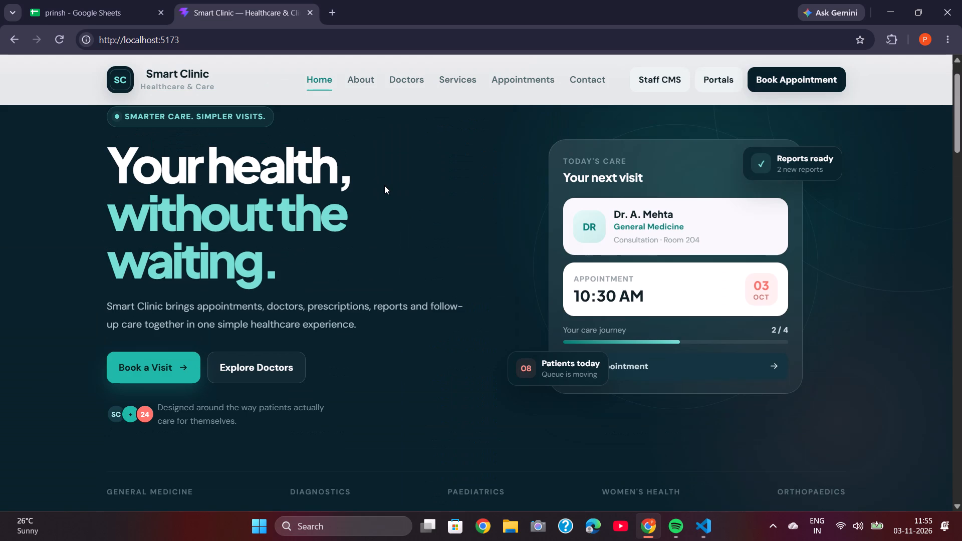
scroll(384, 185, down, 14)
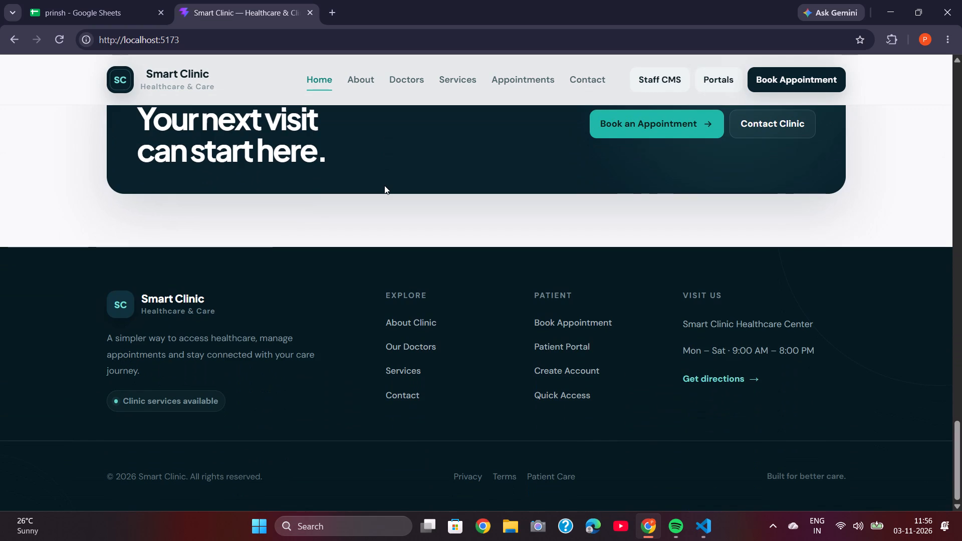
scroll(384, 185, up, 4)
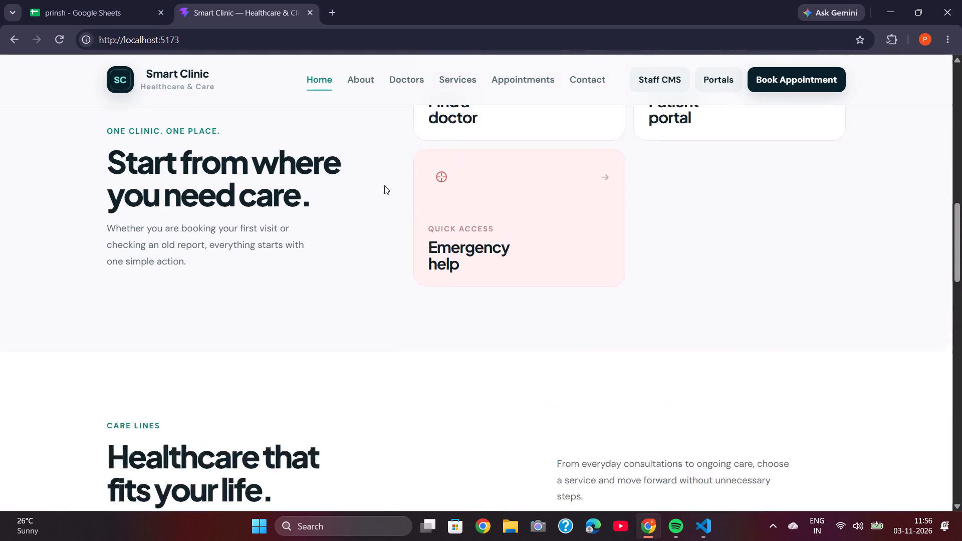
scroll(384, 185, up, 6)
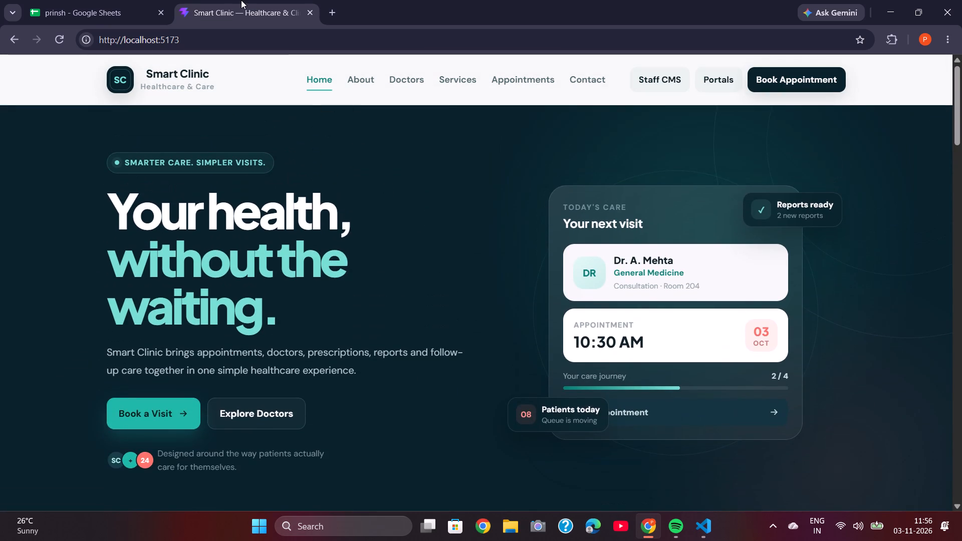
click(88, 0)
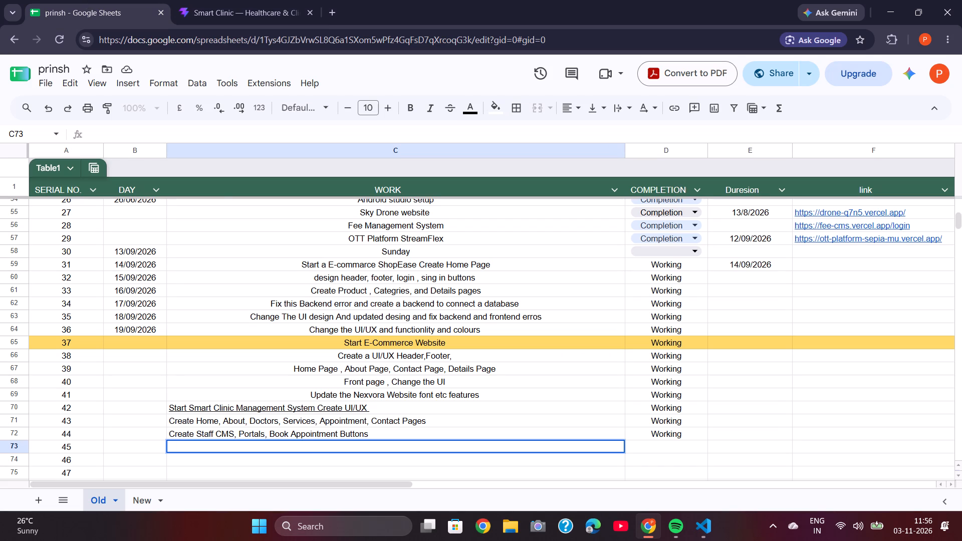
Enter "Create Header, and Footer" as the WORK text for serial no. 45.
text(Create)
key(space)
text(Header)
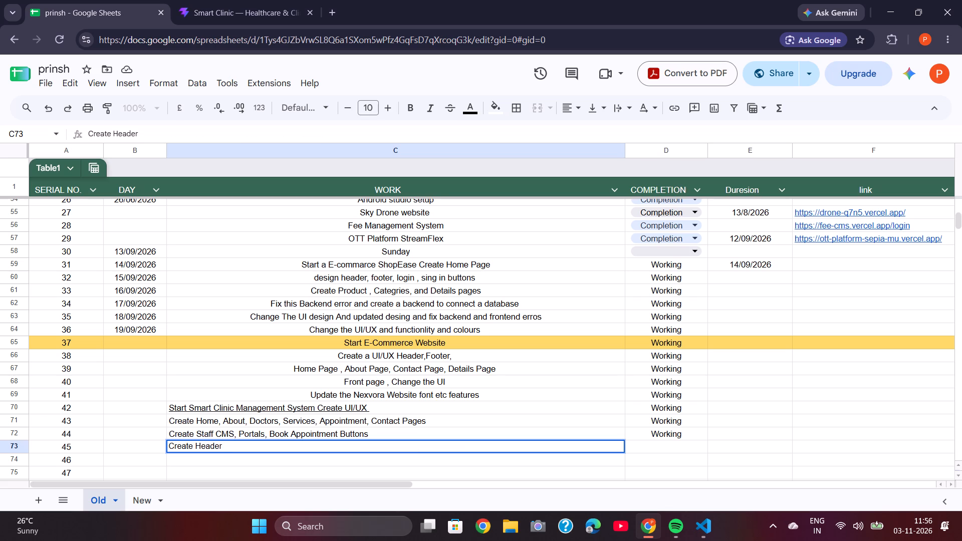
key(comma)
key(space)
text(and)
key(space)
text(Foo)
text(tte)
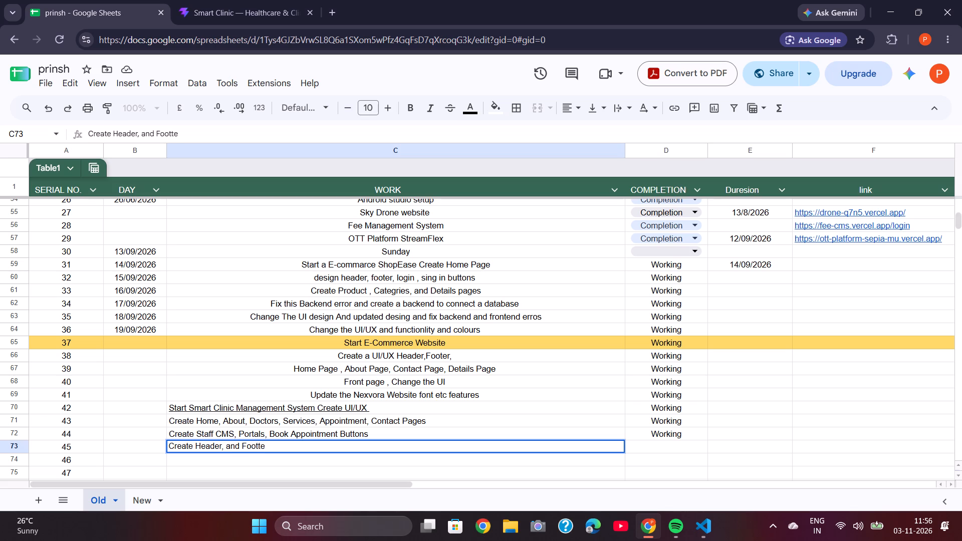
key(BackSpace)
key(BackSpace)
text(er)
key(space)
Append a comma and "Pages and logos" to the WORK text for serial no. 45, commit it, and select the WORK cell for no. 46.
key(comma)
key(BackSpace)
key(BackSpace)
text(,)
key(space)
text(Pages And)
key(space)
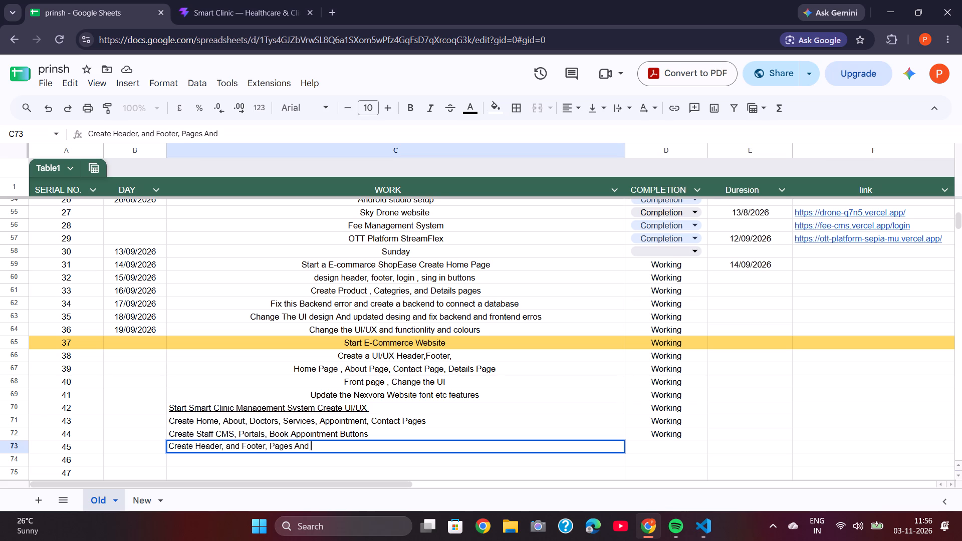
key(BackSpace)
key(BackSpace)
key(BackSpace)
key(BackSpace)
text(and)
key(space)
text(logos)
key(space)
key(Down)
key(Right)
key(Tab)
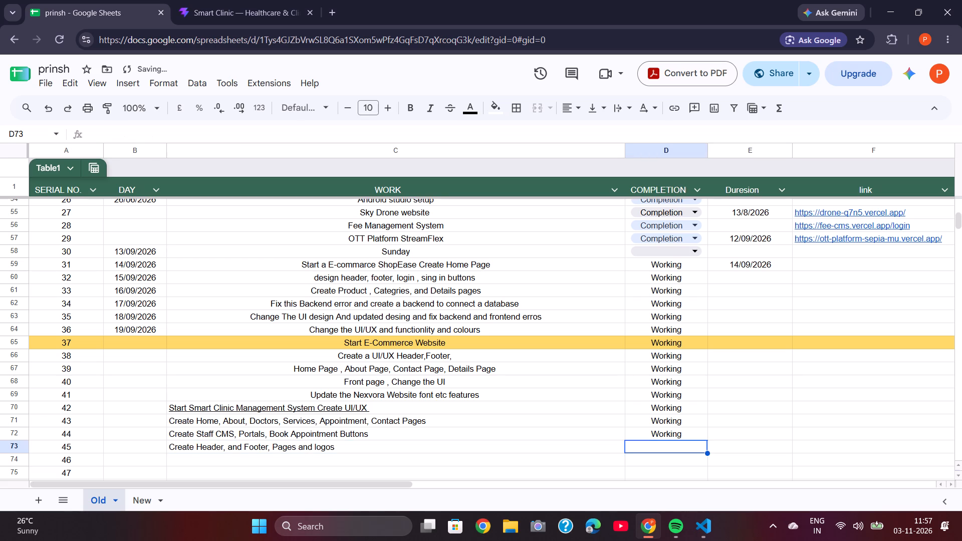
key(Down)
key(Left)
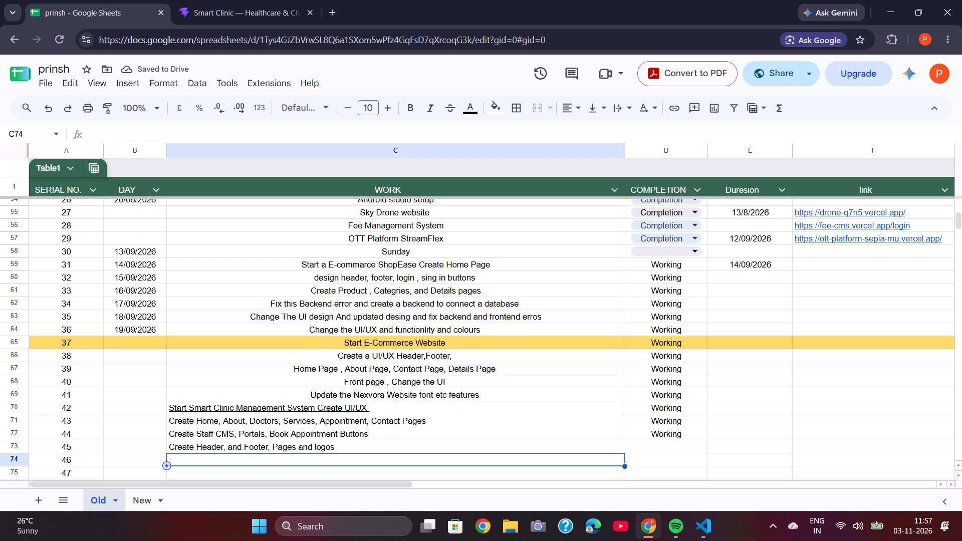
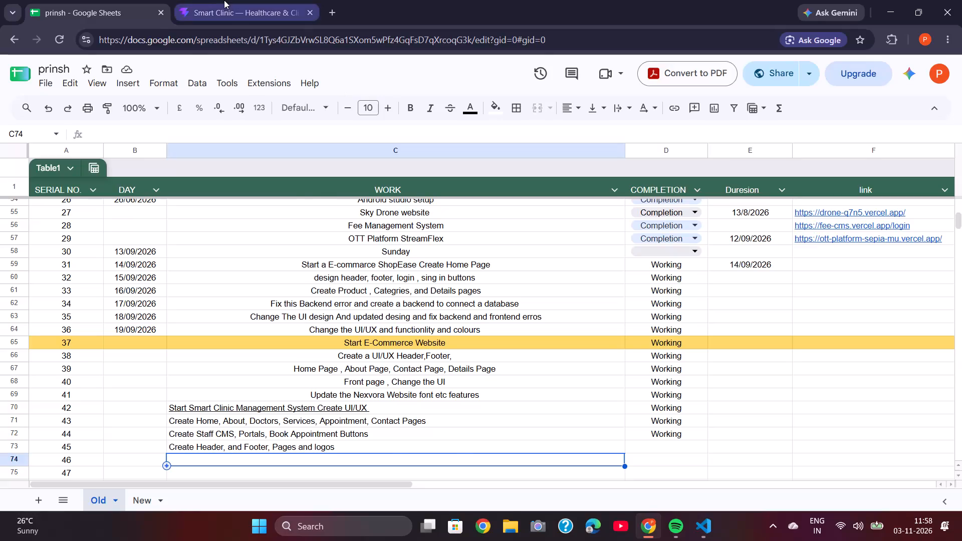
Examine the sections of the Smart Clinic home page for work to log in the WORK cell of serial no. 46.
click(223, 0)
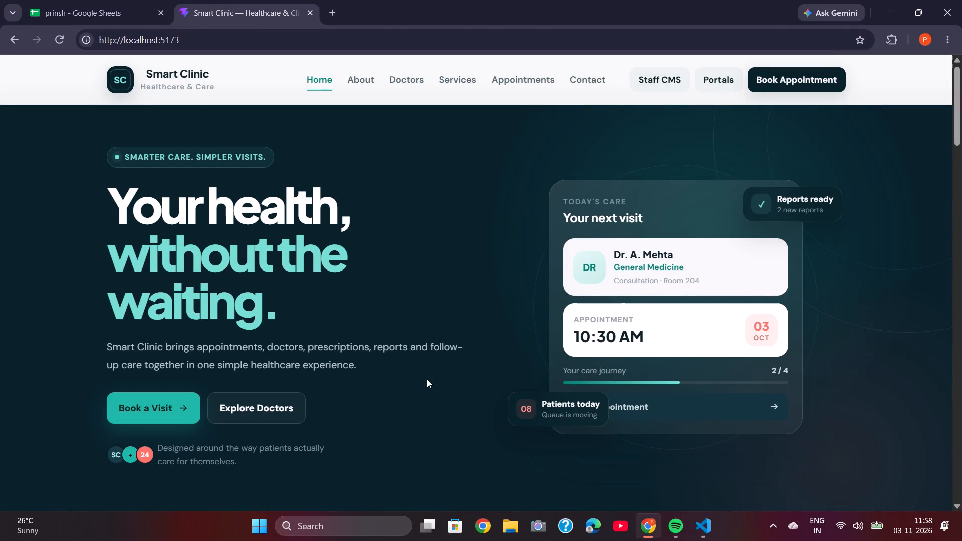
scroll(427, 379, down, 1)
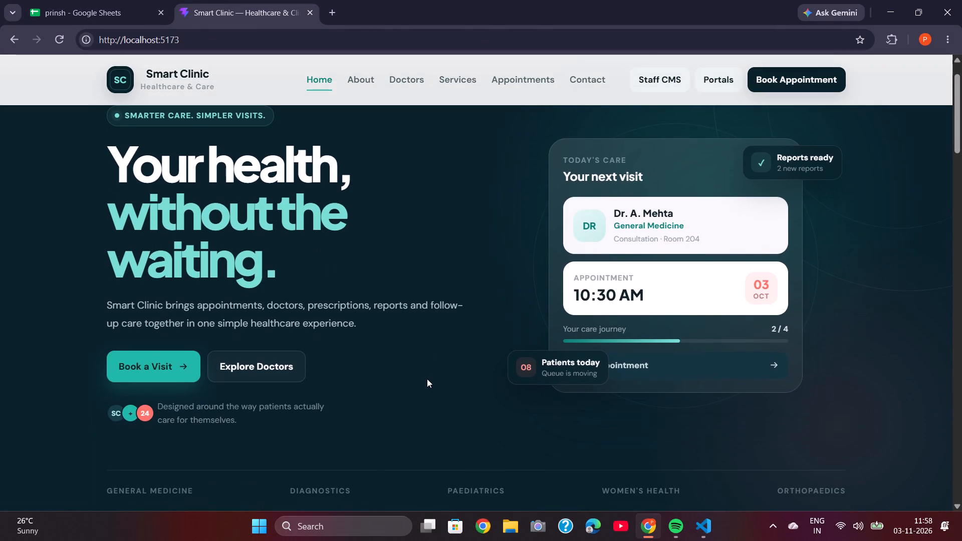
scroll(427, 379, down, 8)
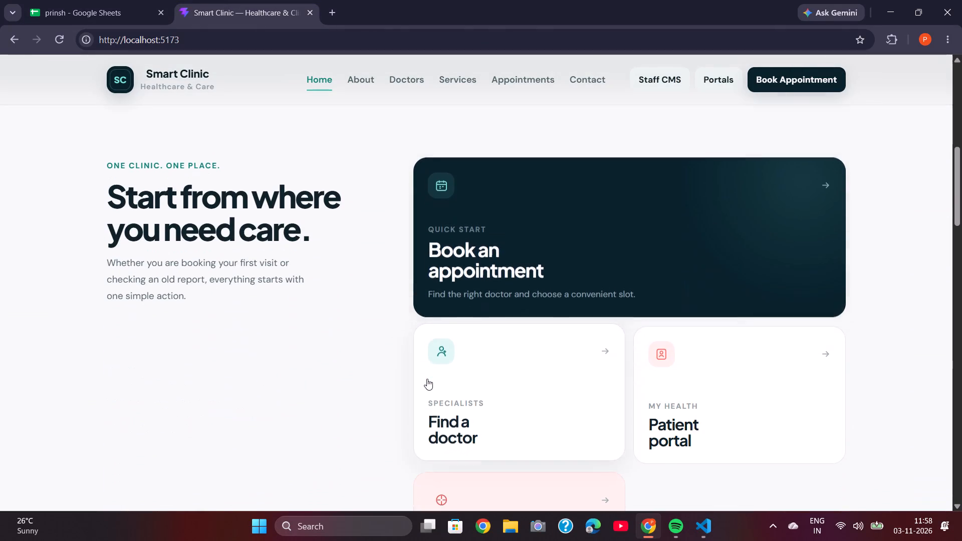
scroll(427, 379, down, 12)
scroll(427, 379, up, 3)
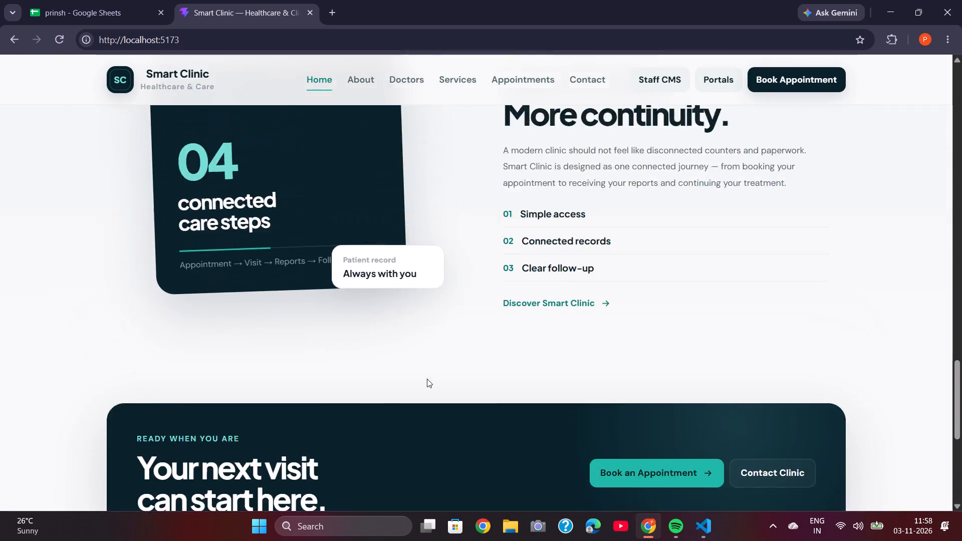
scroll(427, 379, up, 7)
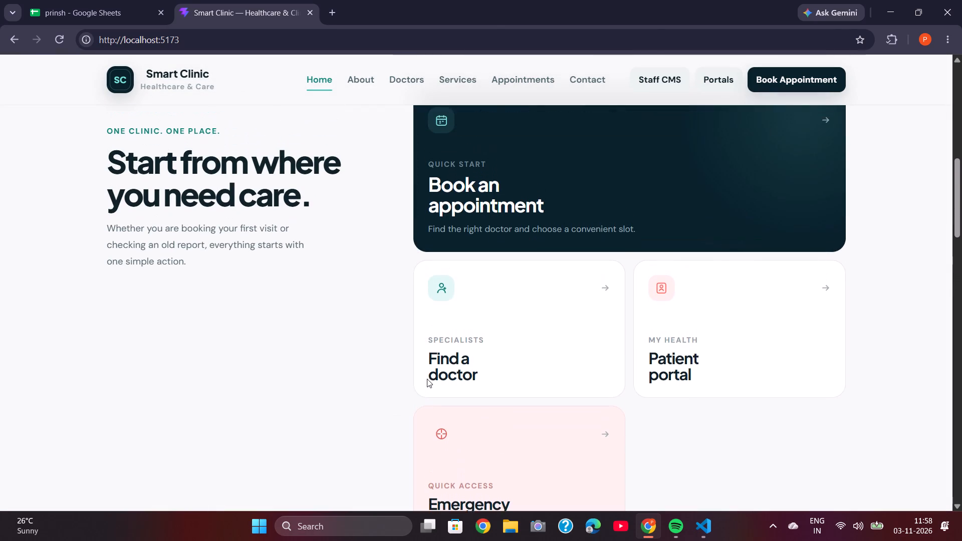
scroll(427, 379, up, 2)
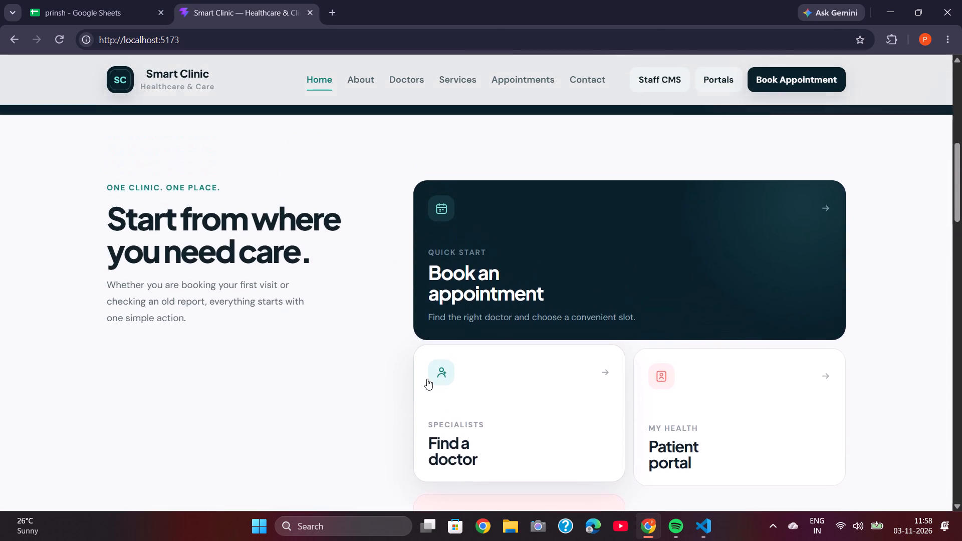
scroll(427, 379, up, 8)
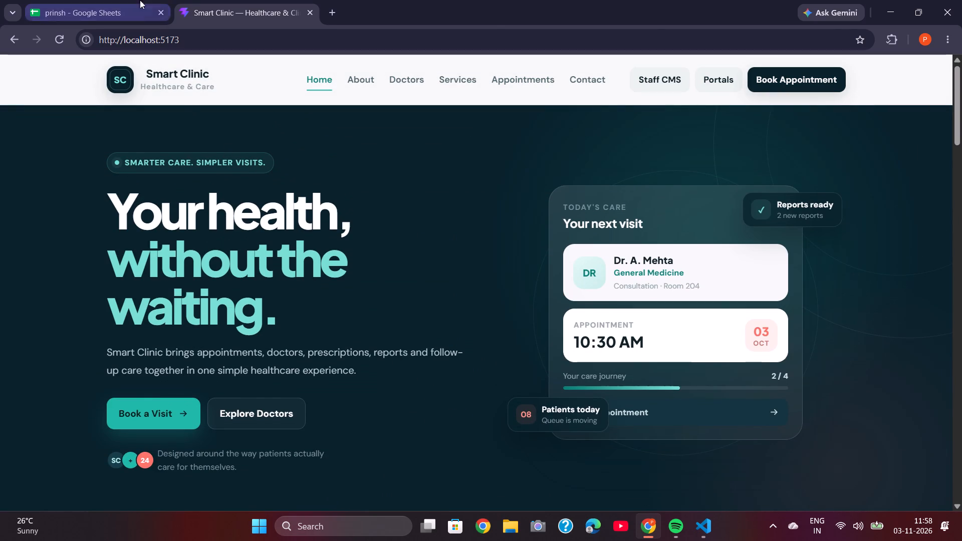
Return to the work log sheet and begin the WORK text for serial no. 46 with the word "Create".
click(198, 0)
click(100, 0)
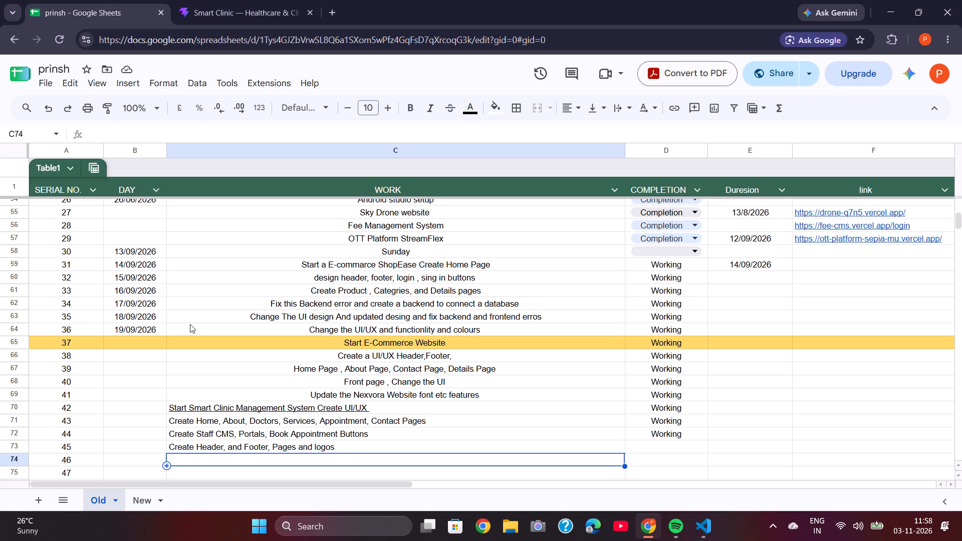
double_click(192, 460)
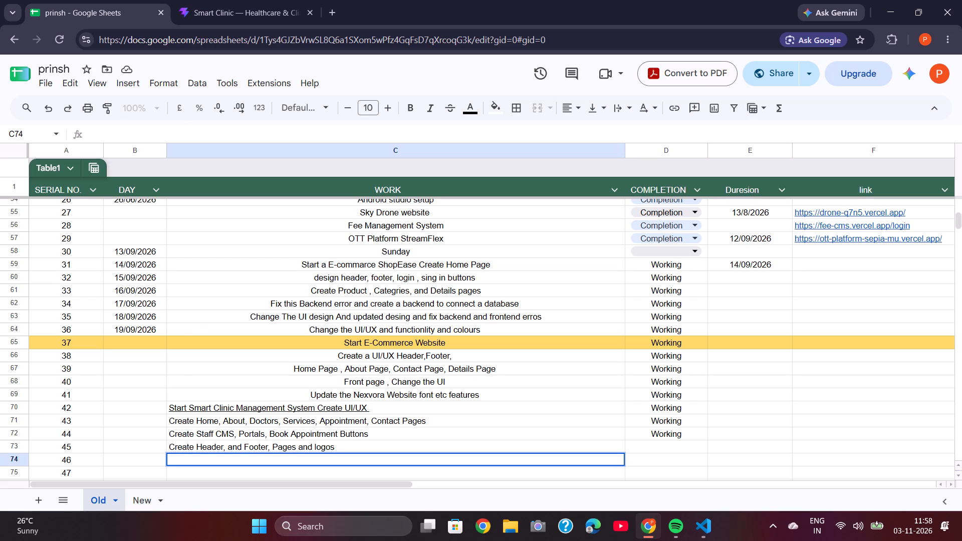
text(Create)
key(space)
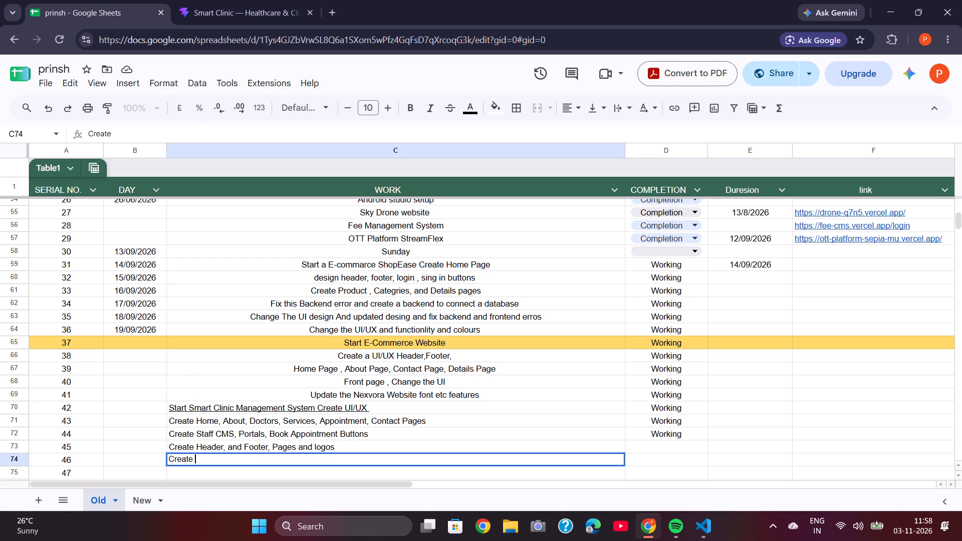
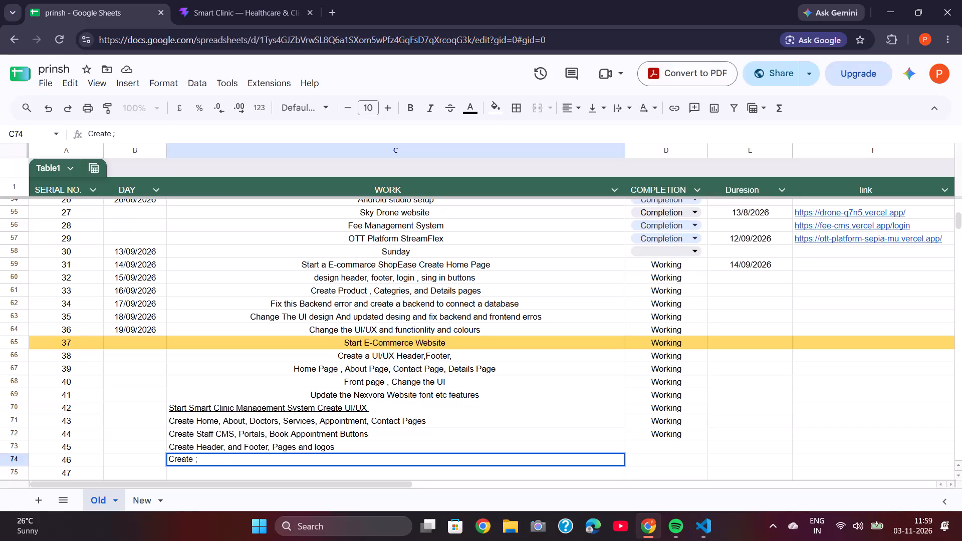
Extend the WORK text for serial no. 46 so it reads "Create Navbar page and".
key(BackSpace)
click(226, 7)
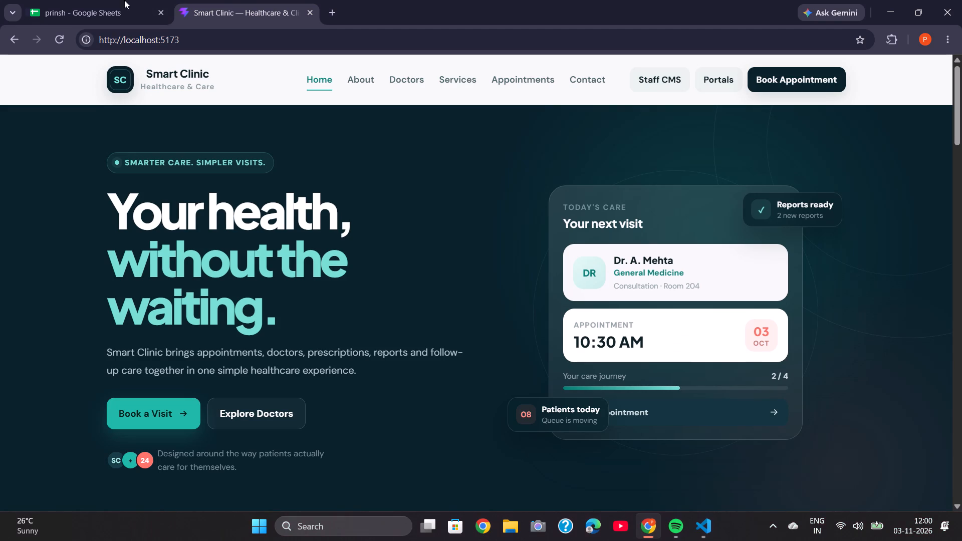
click(92, 0)
key(BackSpace)
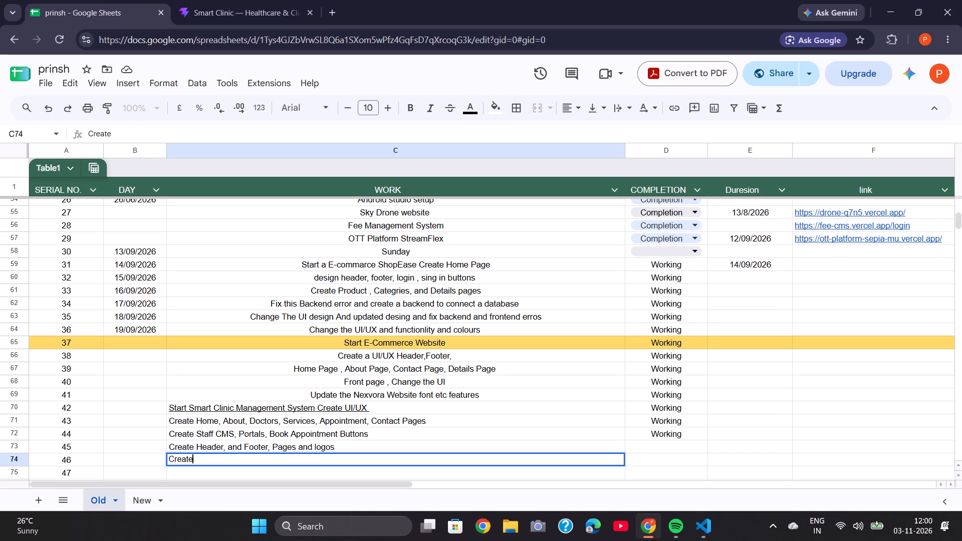
key(space)
text(Na)
text(vbar)
key(space)
text(page)
key(space)
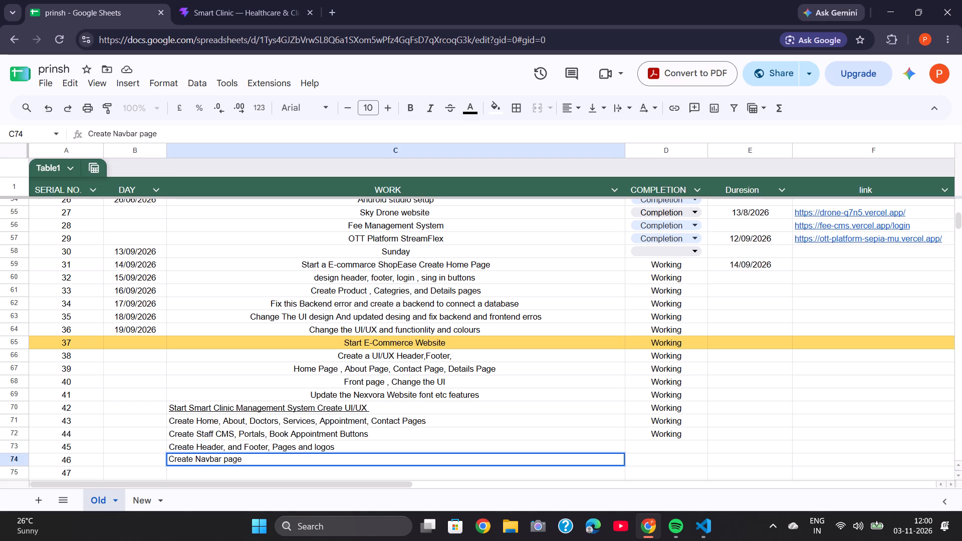
text(and)
key(space)
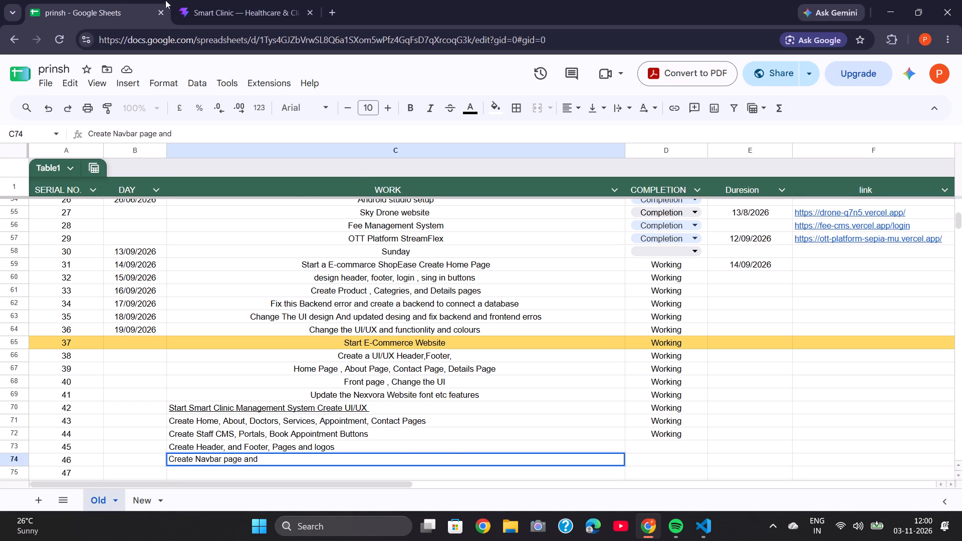
Check the Smart Clinic home page's quick-start cards and add "book Appointment, and" to the WORK text for serial no. 46.
click(211, 0)
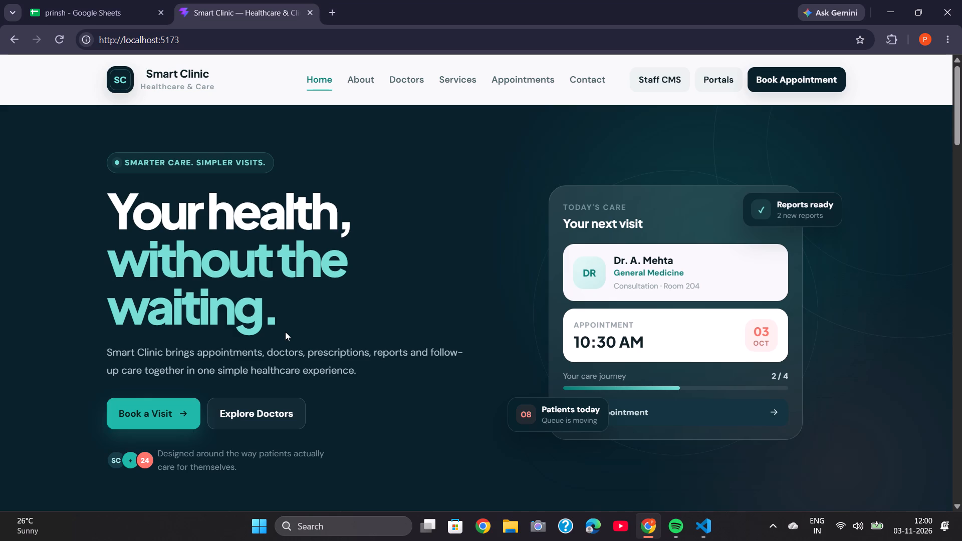
scroll(302, 308, down, 2)
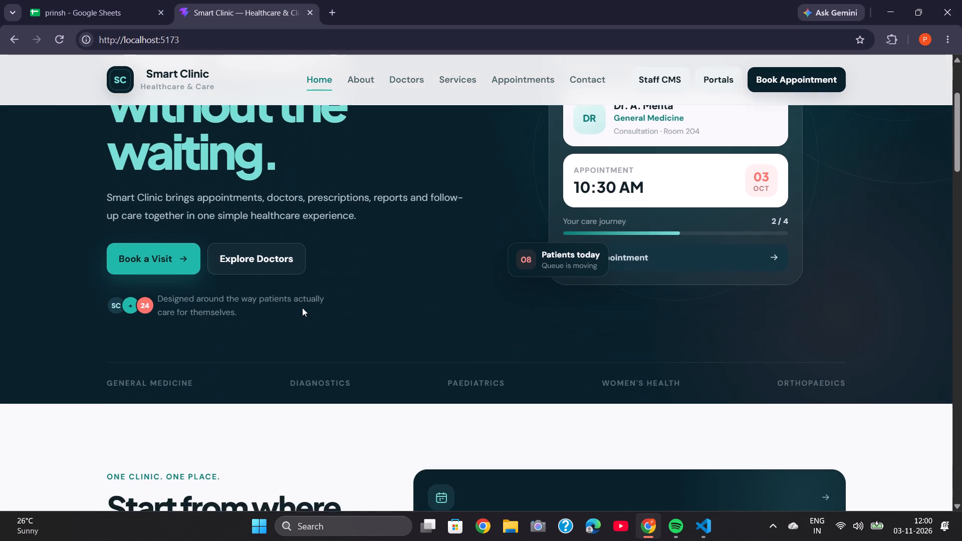
scroll(302, 308, down, 6)
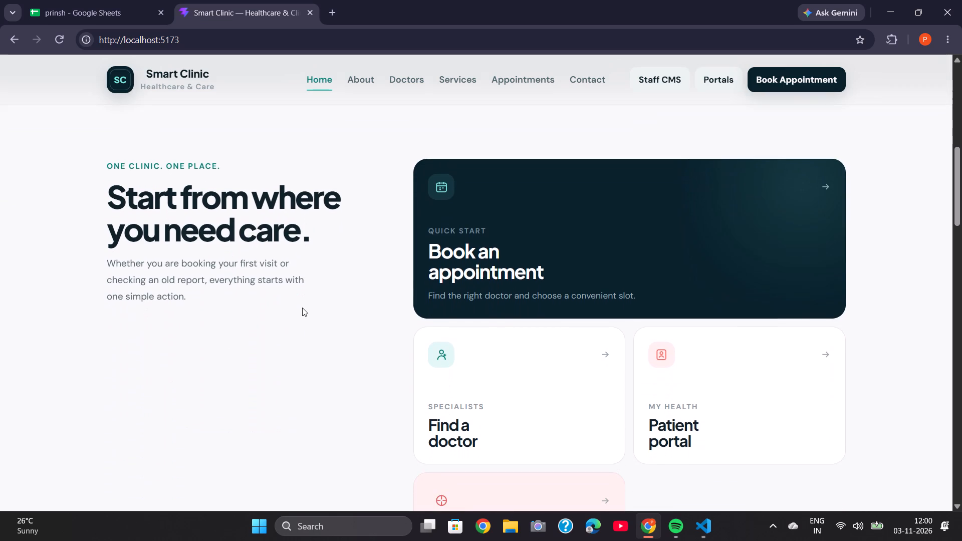
scroll(302, 308, down, 1)
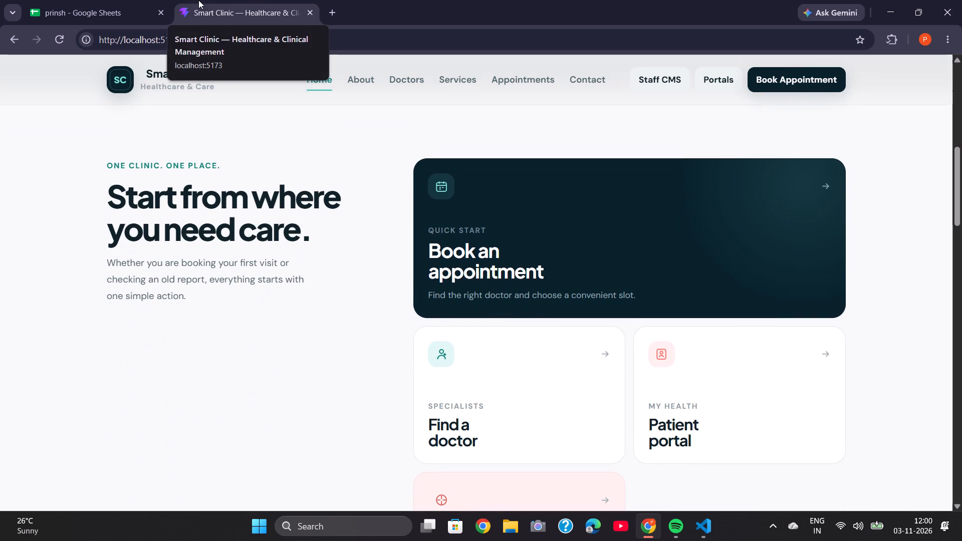
click(127, 0)
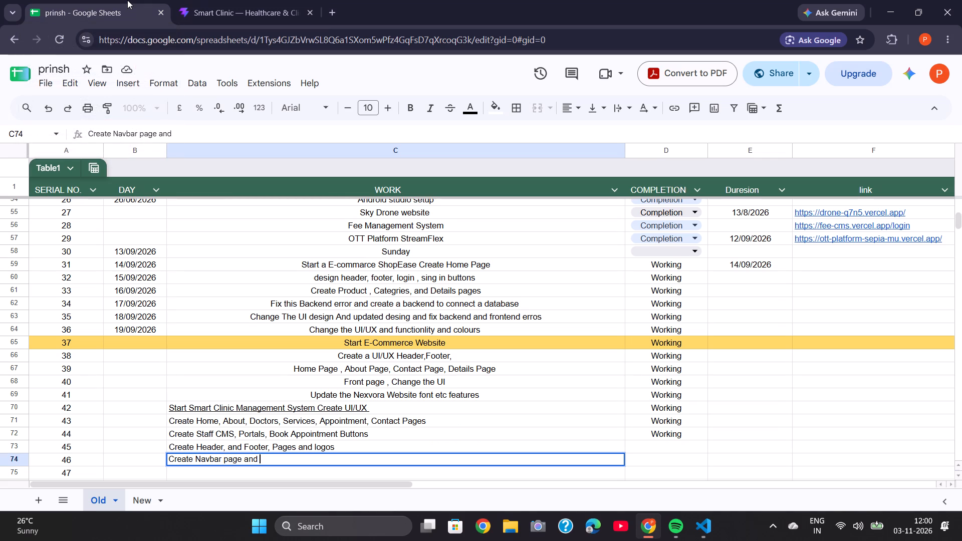
text(book A)
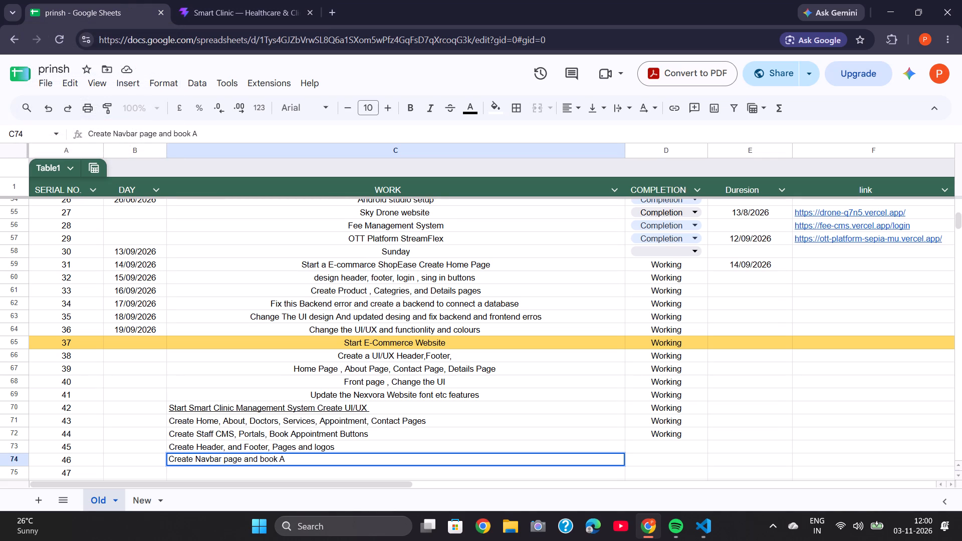
text(ppo)
text(intment)
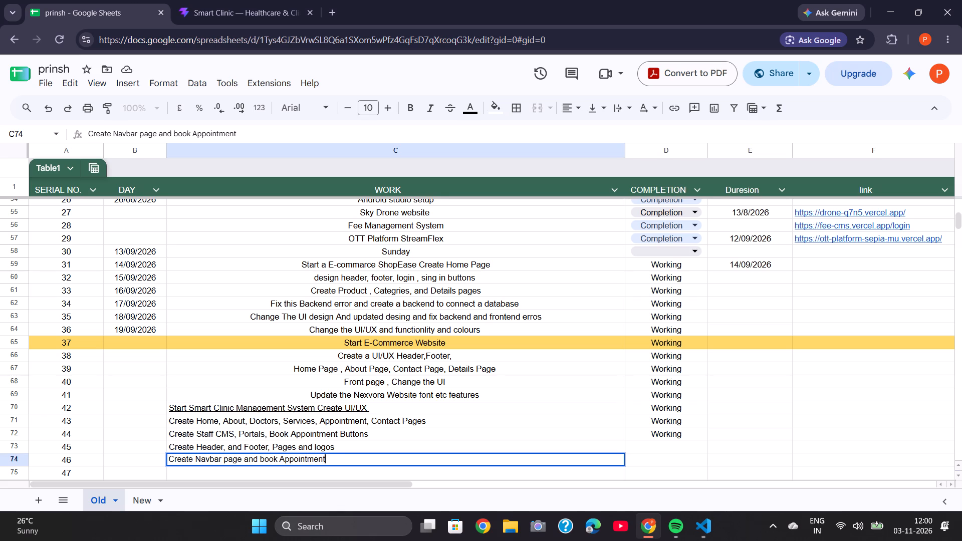
key(space)
key(BackSpace)
text(,)
key(space)
text(and)
key(space)
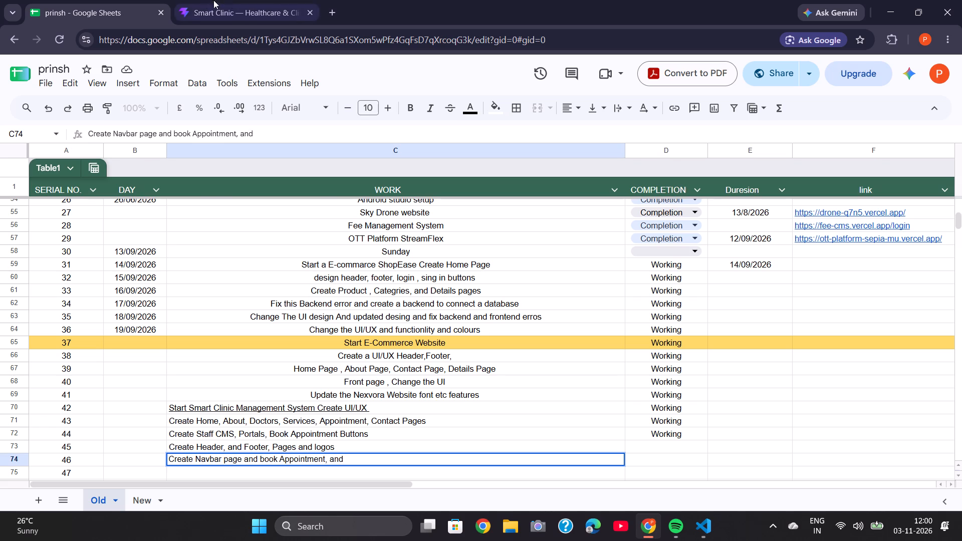
Add "Find a Doctors, and" to the WORK text for serial no. 46, matching the clinic page's specialists card.
click(232, 0)
click(97, 0)
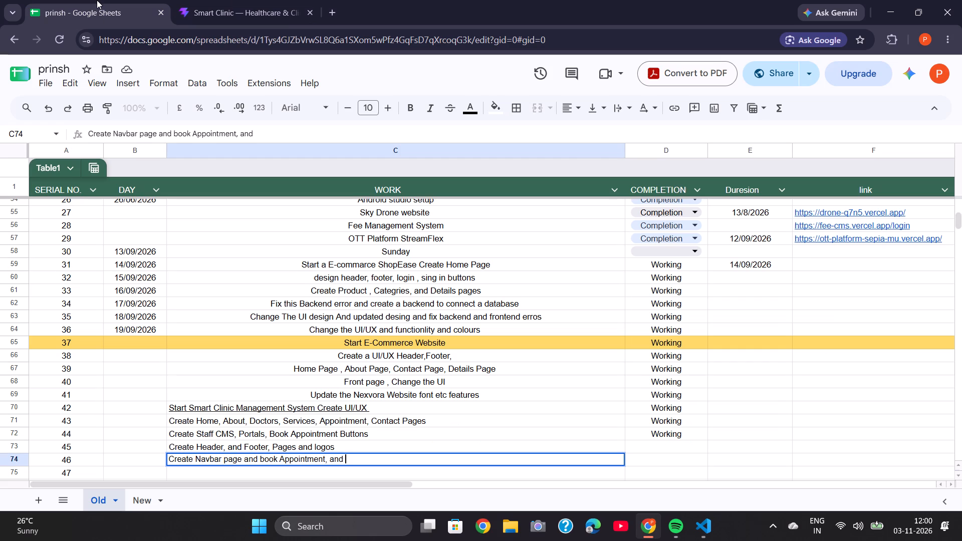
text(fi)
key(BackSpace)
key(BackSpace)
text(Find a)
key(space)
text(Doctors)
key(space)
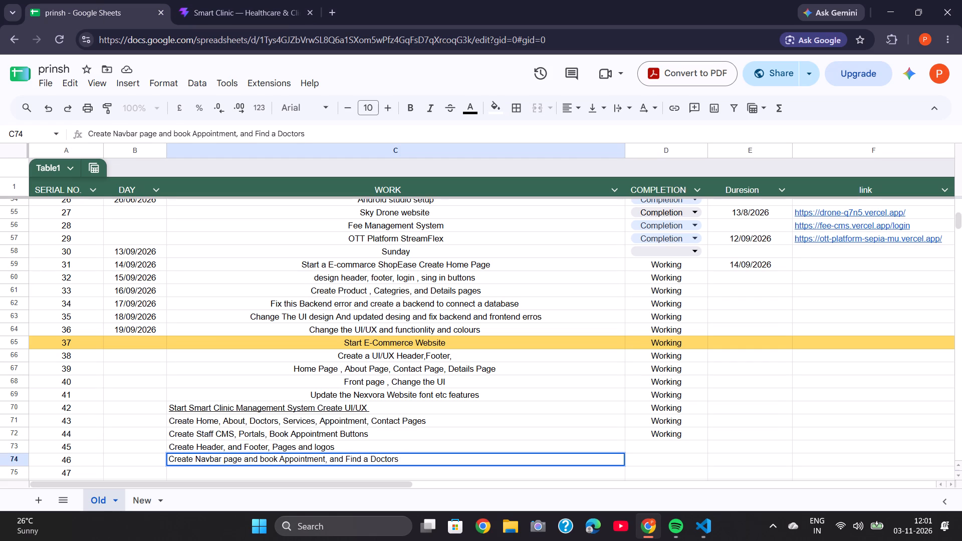
key(BackSpace)
key(comma)
key(space)
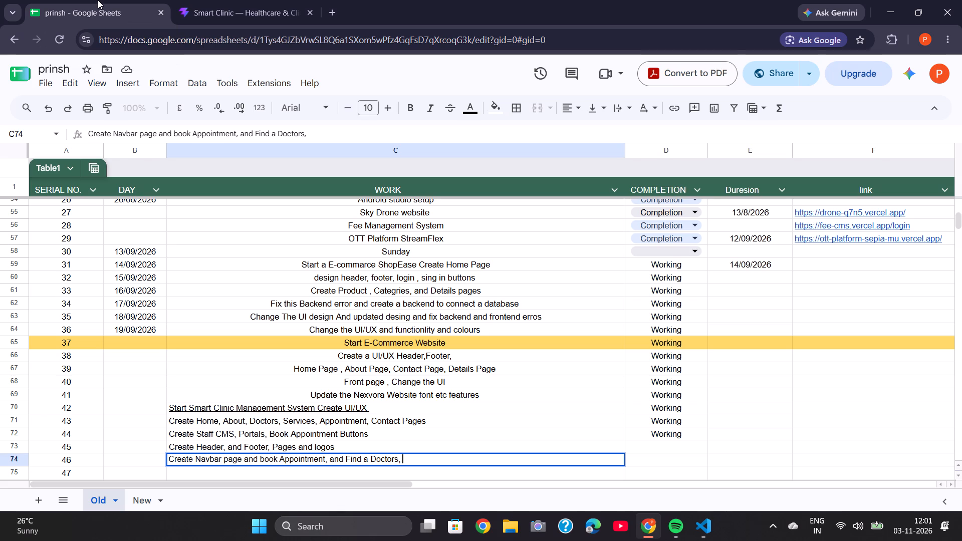
text(and)
key(space)
Check the clinic page's emergency card and finish the WORK entry for serial no. 46 with "Emergengy page create".
click(222, 0)
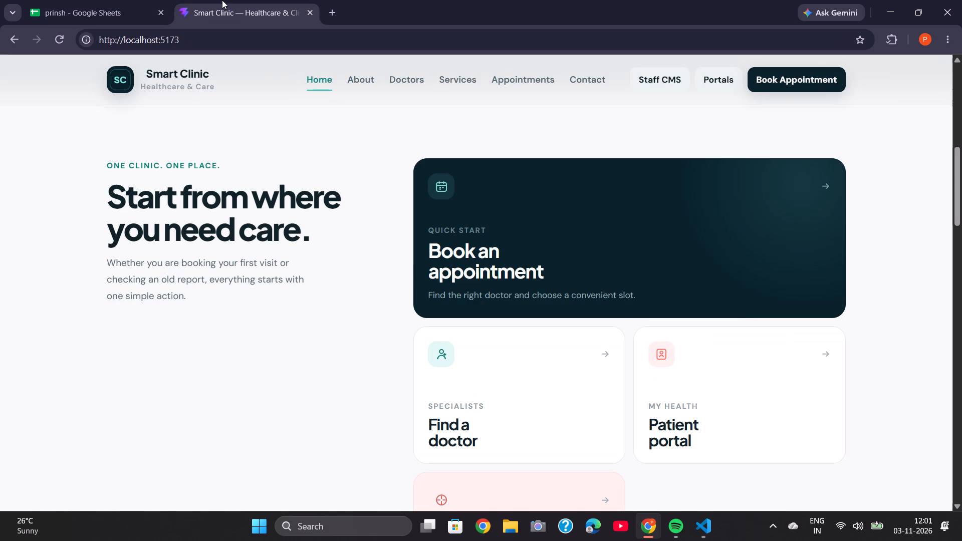
scroll(420, 143, down, 1)
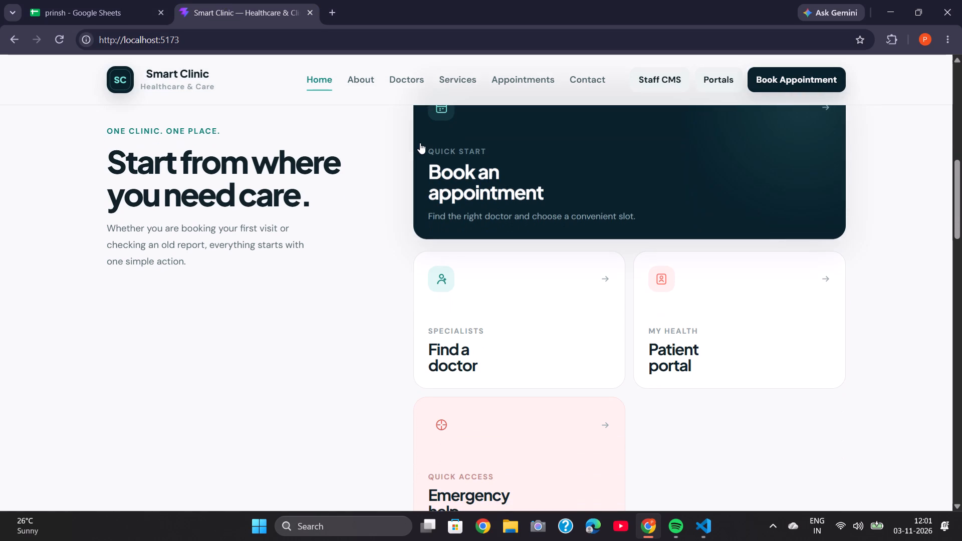
scroll(420, 143, down, 1)
click(93, 0)
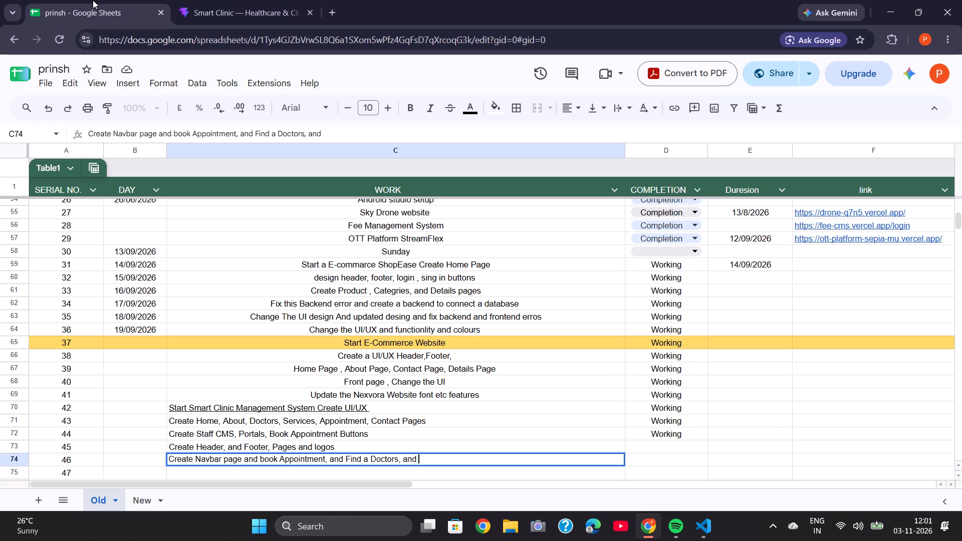
text(Emergen)
text(gy)
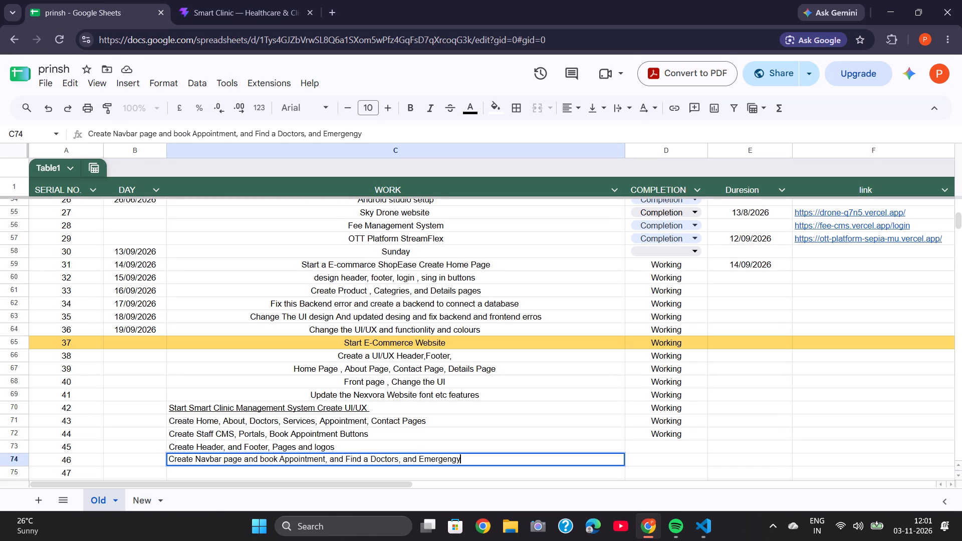
key(space)
text(page)
key(space)
text(create)
key(space)
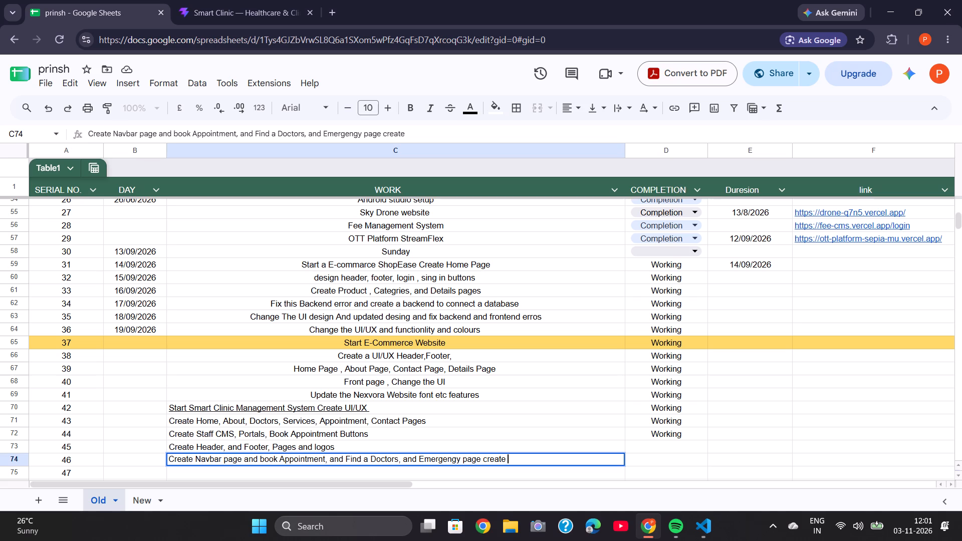
key(Tab)
Examine the Smart Clinic home page's sections for work to record under serial no. 47.
key(Down)
key(Left)
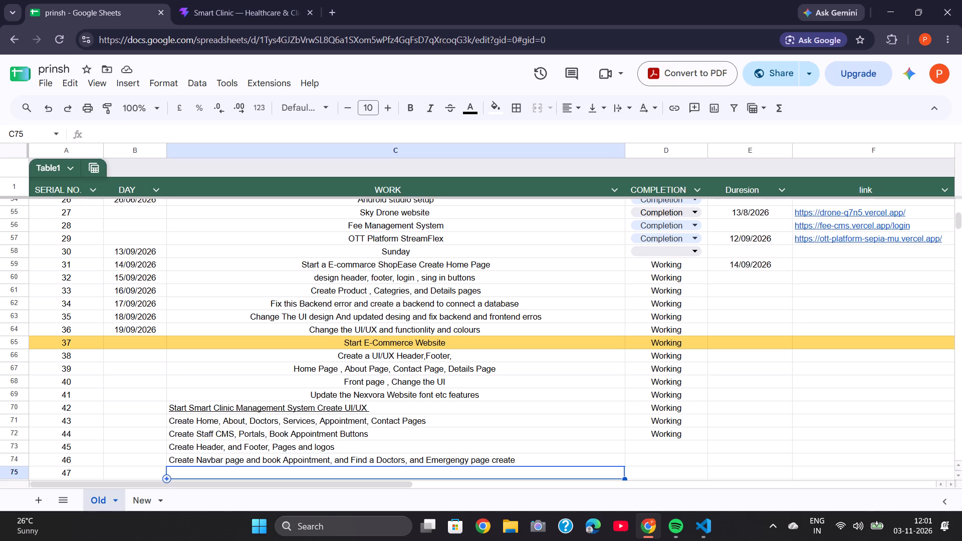
scroll(297, 392, down, 2)
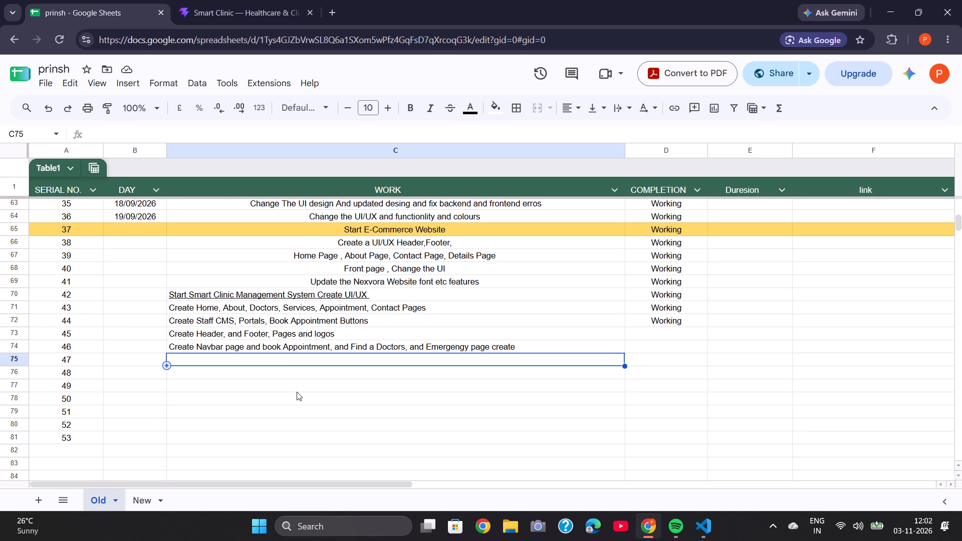
click(209, 0)
scroll(432, 184, up, 4)
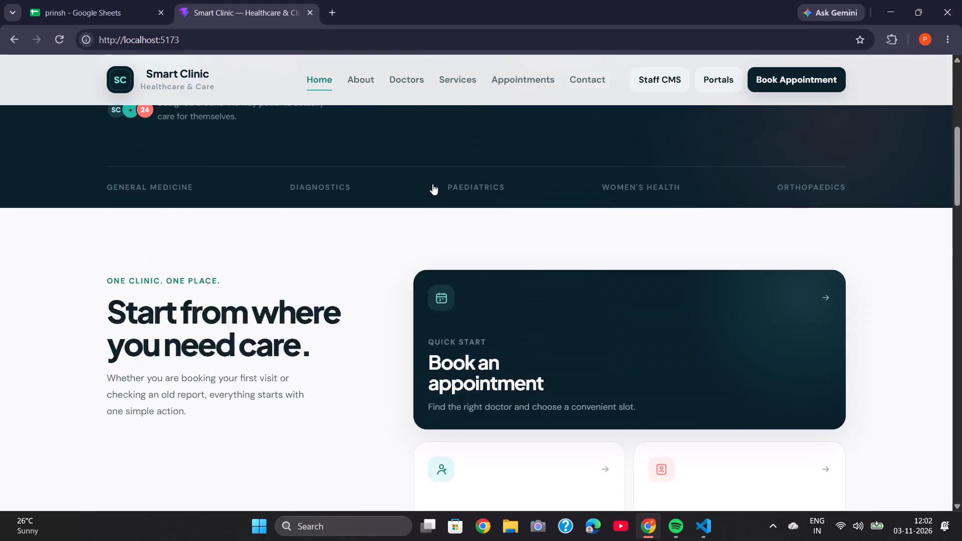
scroll(432, 184, down, 5)
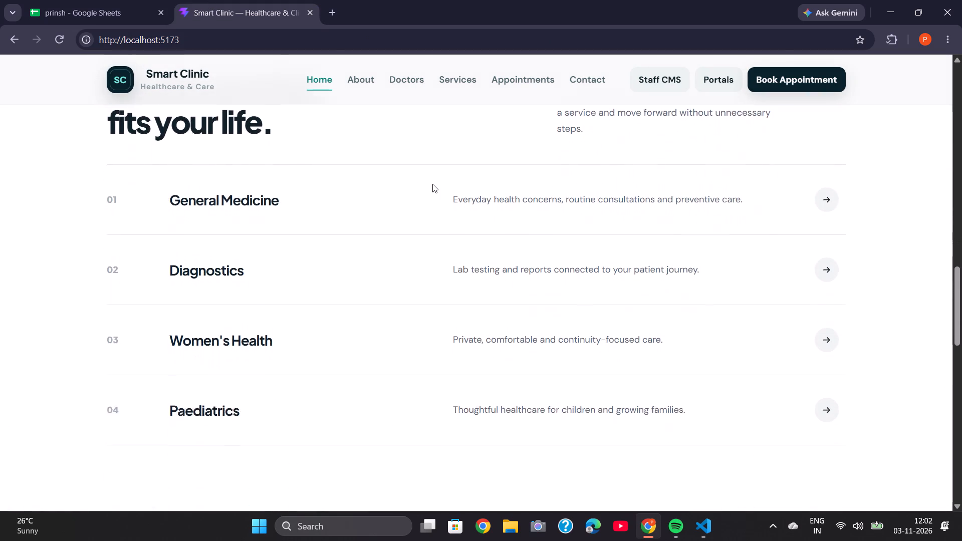
scroll(432, 184, down, 1)
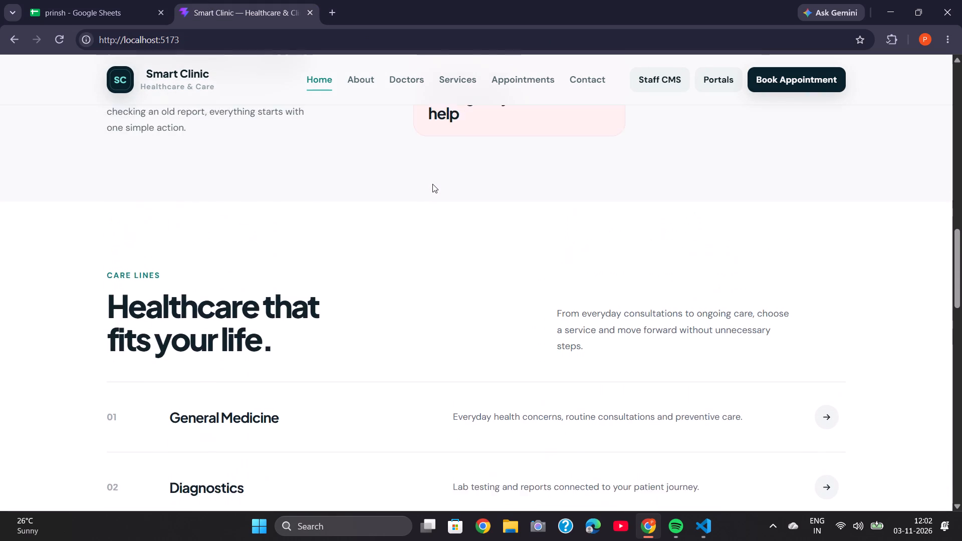
scroll(432, 184, down, 1)
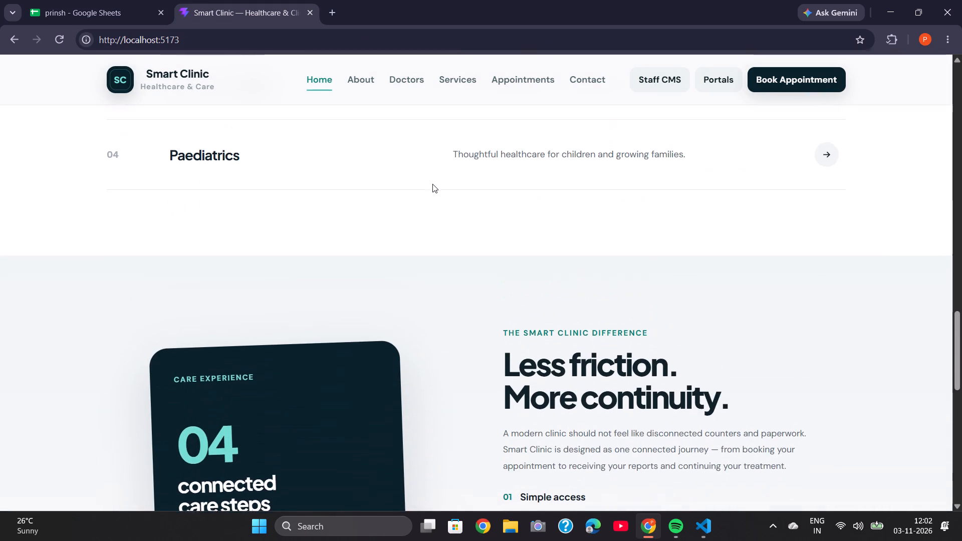
scroll(432, 184, down, 2)
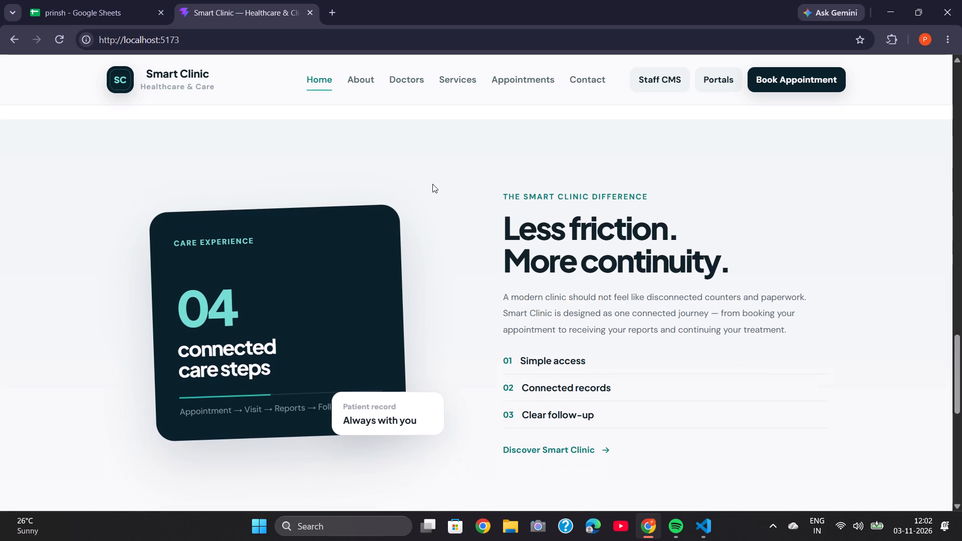
scroll(432, 184, down, 1)
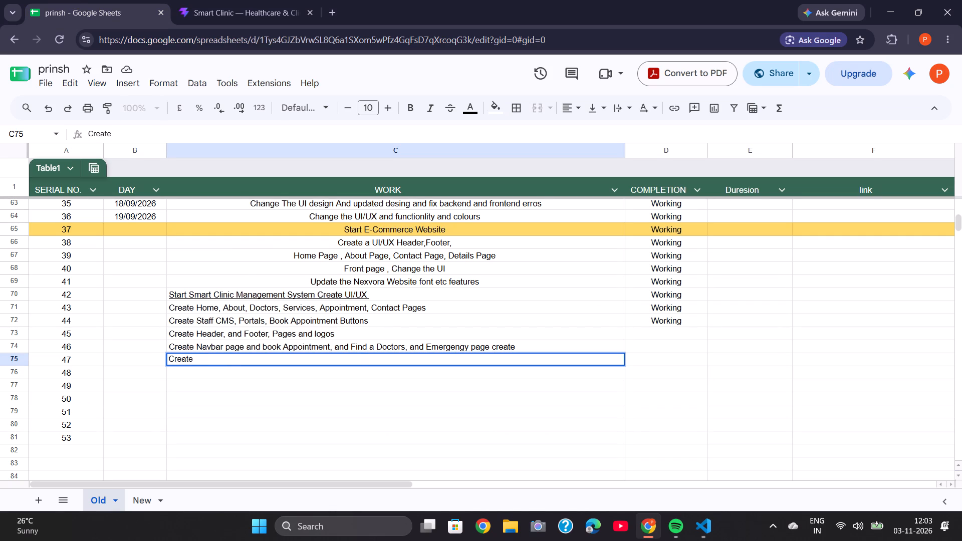
Complete the WORK entry for serial no. 47 so it reads "Create singup and login page".
text(sing)
text(up)
key(space)
text(and)
key(space)
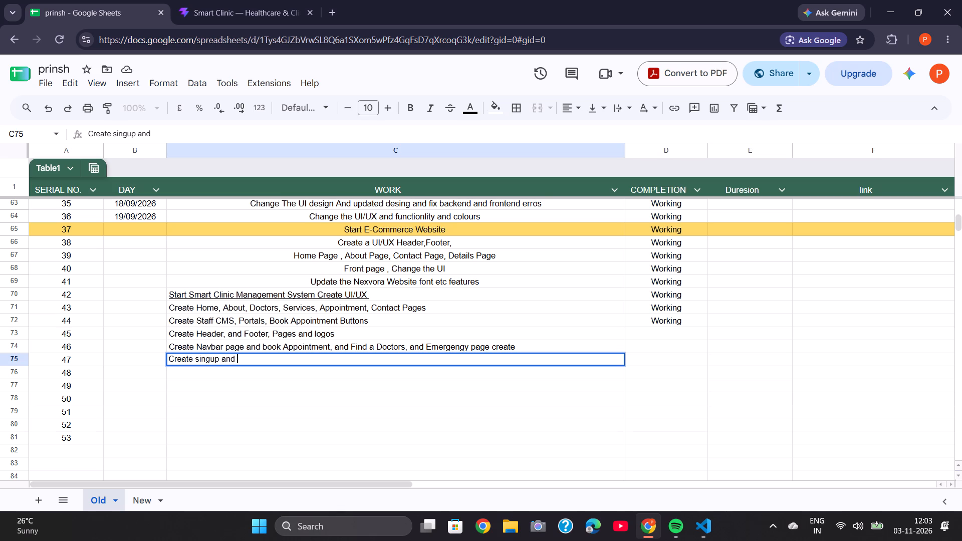
text(li)
key(BackSpace)
text(ogi)
key(space)
key(BackSpace)
key(space)
key(BackSpace)
text(n page)
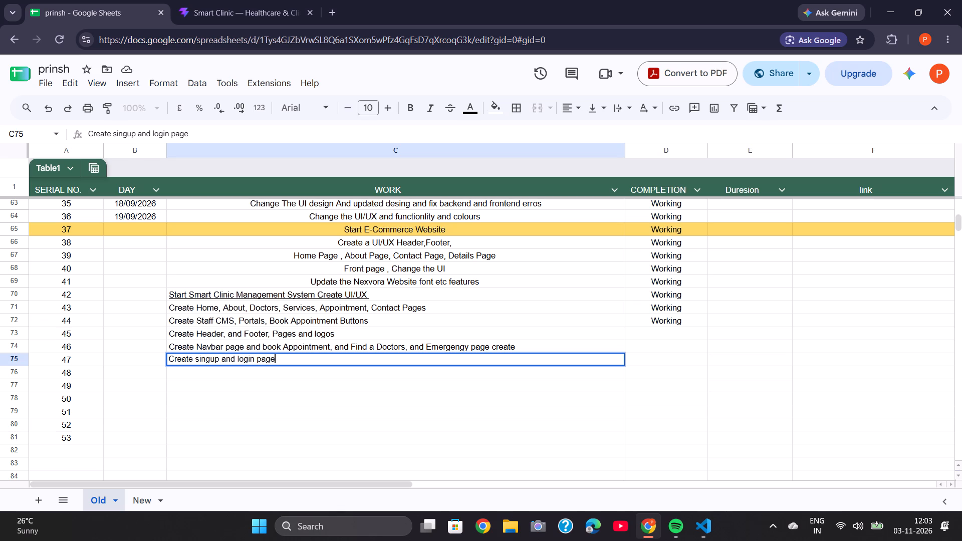
key(space)
key(Tab)
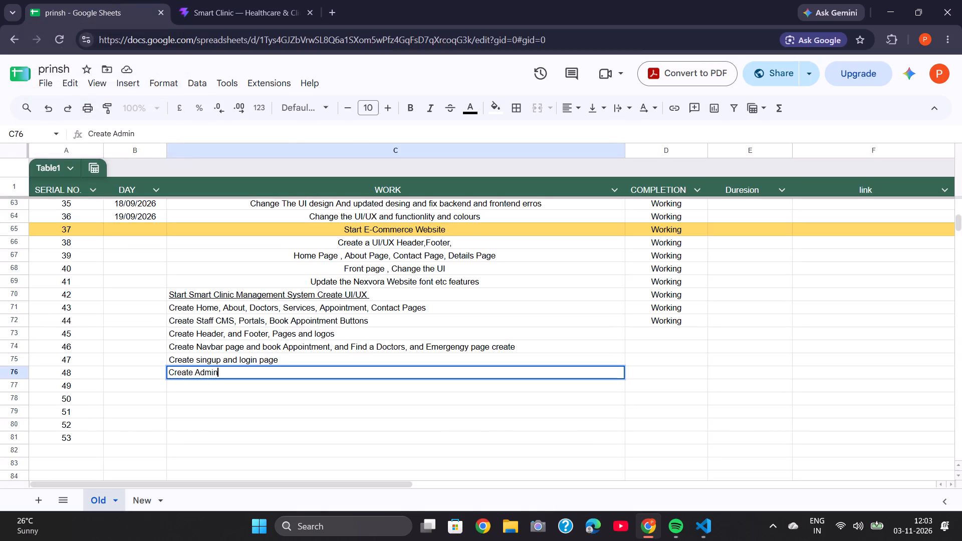
Check the clinic's staff login roles and extend the WORK text for serial no. 48 to "Create Admin, Doctors,".
text(, and)
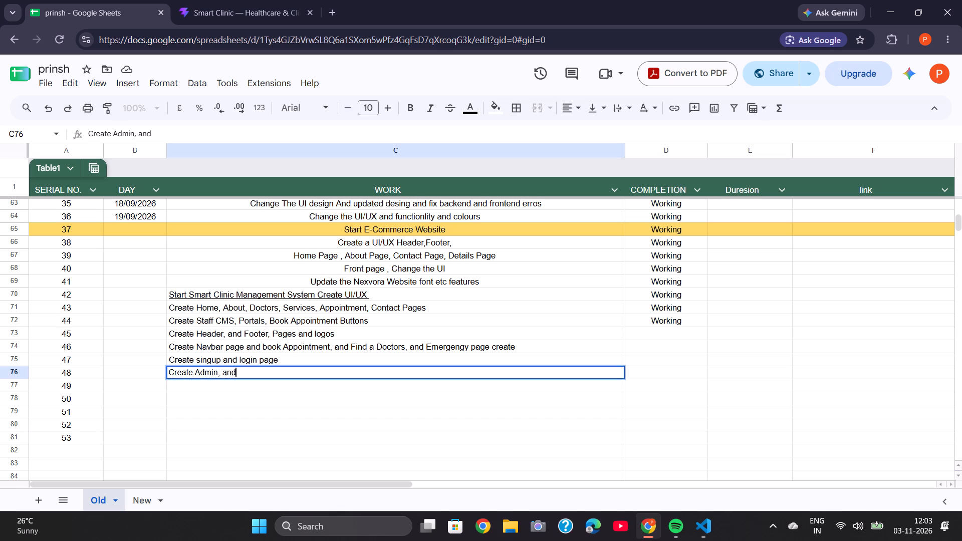
key(BackSpace)
key(BackSpace)
key(BackSpace)
click(224, 0)
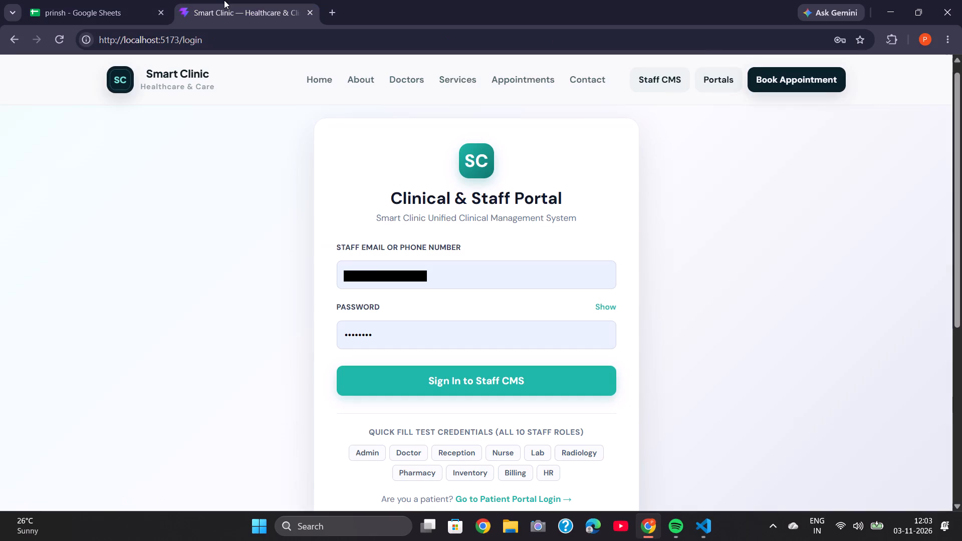
click(81, 0)
text(Doctors)
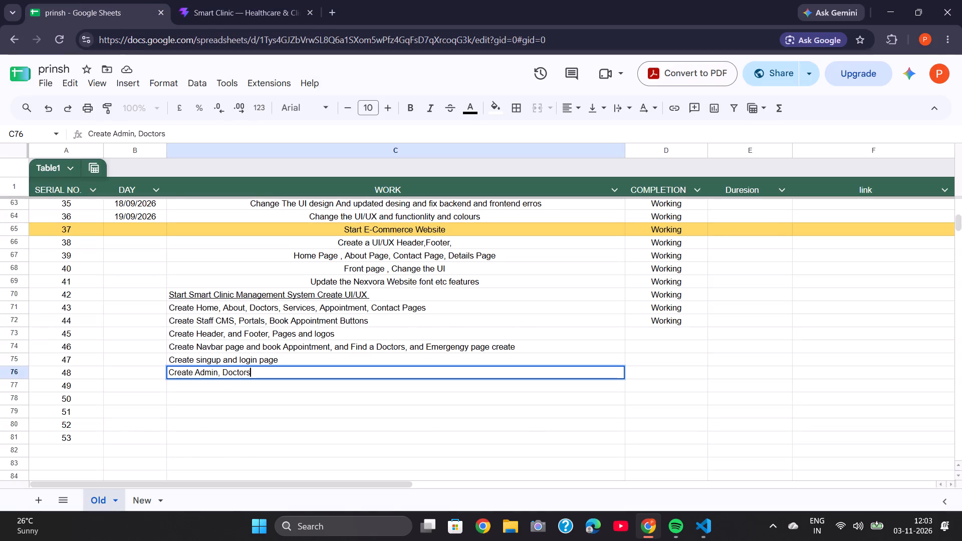
key(comma)
key(space)
Check the staff login roles again and add "Receptionest," to the WORK text for serial no. 48.
click(220, 0)
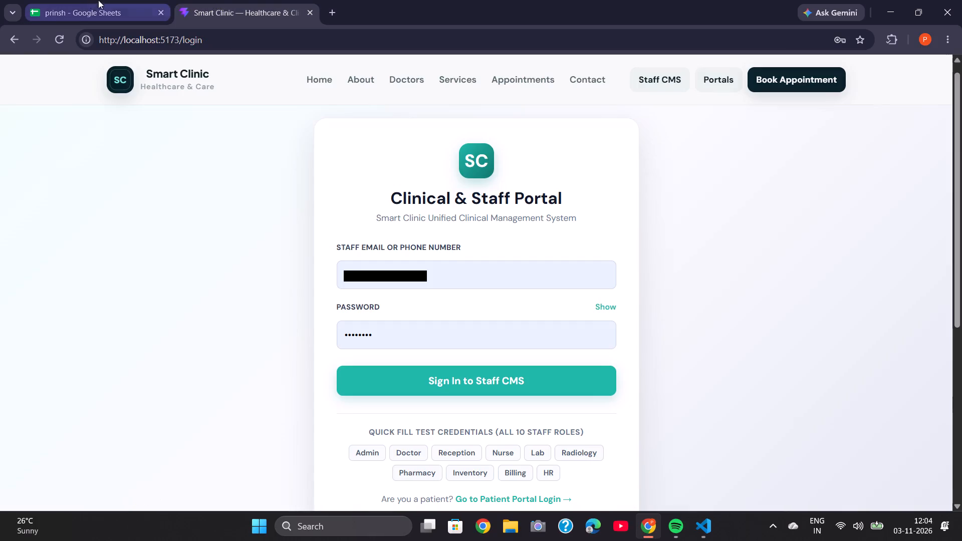
click(86, 0)
text(RE)
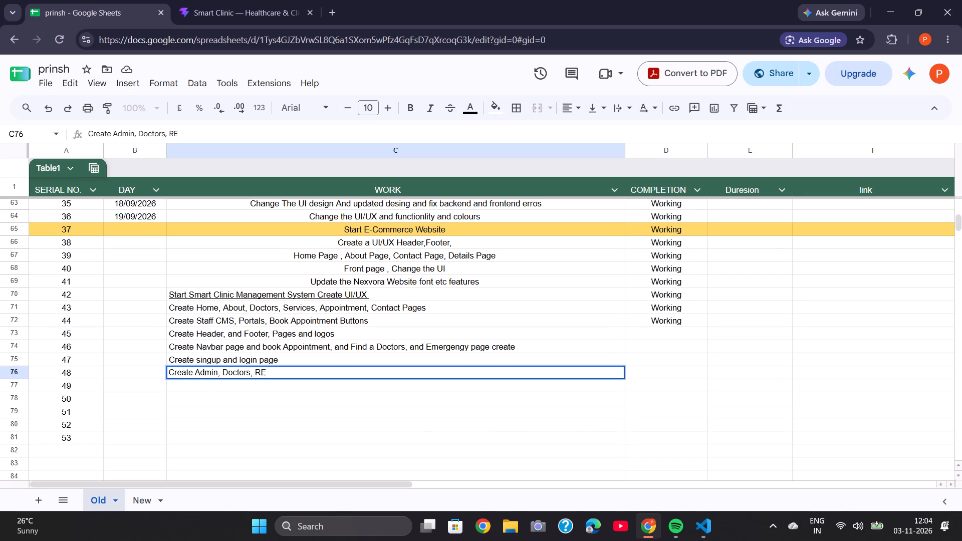
key(BackSpace)
text(eception)
text(li)
key(BackSpace)
key(BackSpace)
text(ist)
key(BackSpace)
key(BackSpace)
key(BackSpace)
text(est)
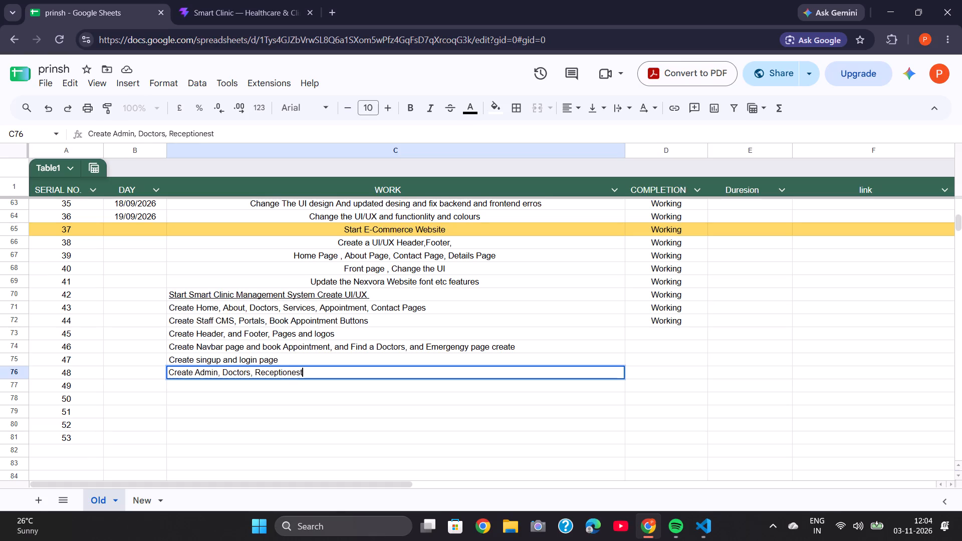
text(,)
key(space)
Add "Nurse," to the WORK text for serial no. 48, following the clinic's staff role list.
click(253, 0)
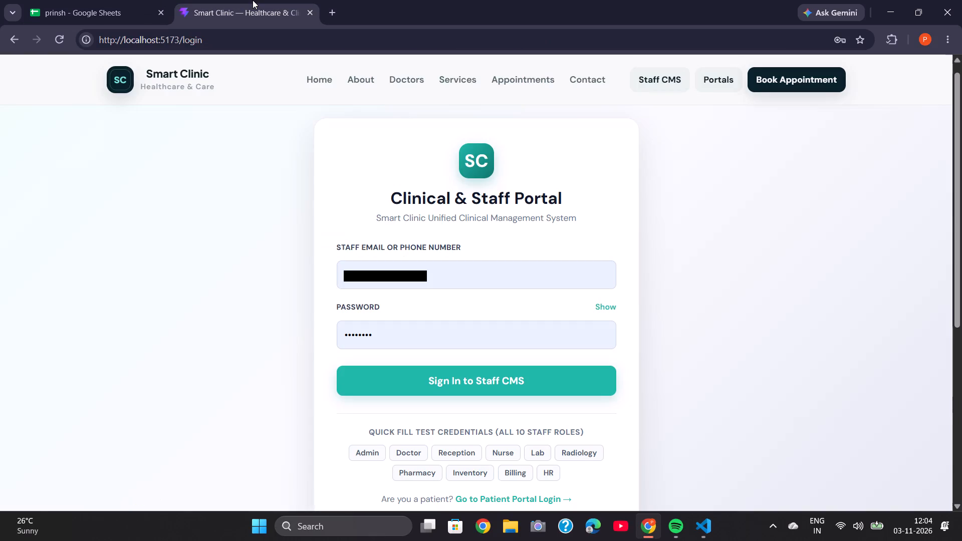
click(108, 0)
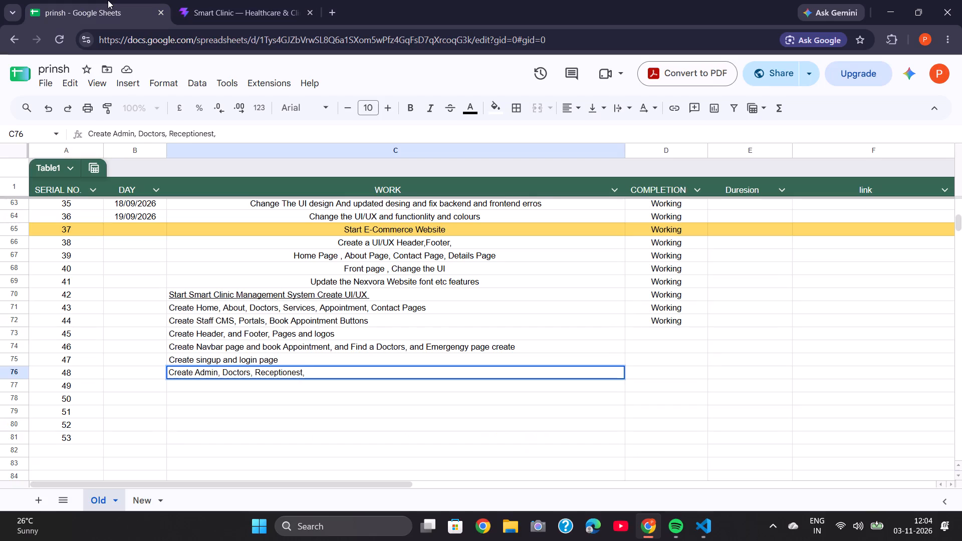
click(317, 0)
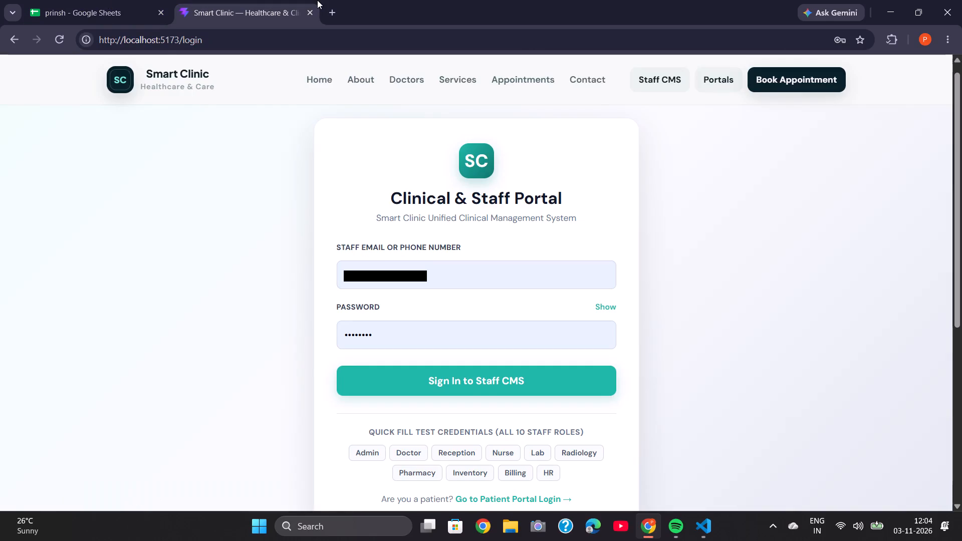
click(103, 0)
text(Nurse)
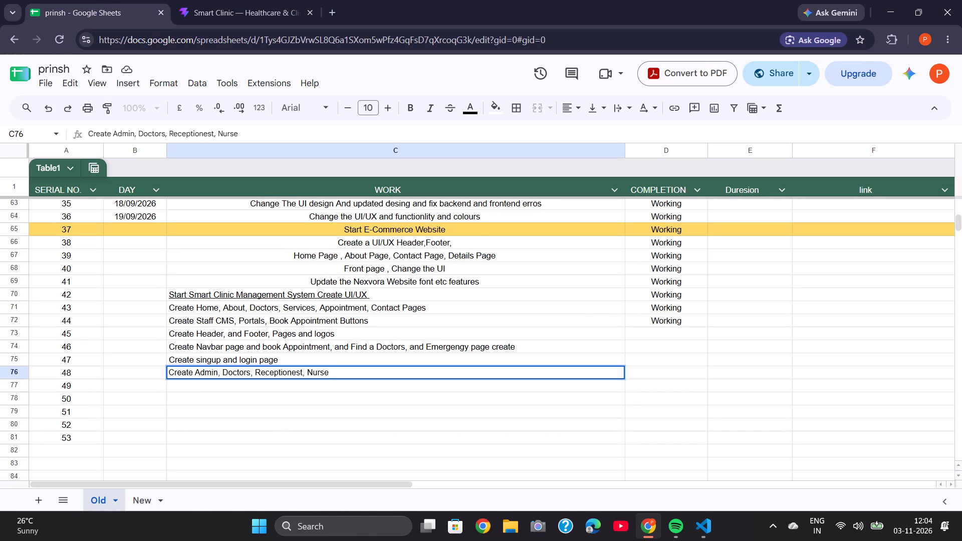
key(comma)
Check the staff role after Nurse and finish the WORK entry for serial no. 48 with "Lab login pages".
click(225, 0)
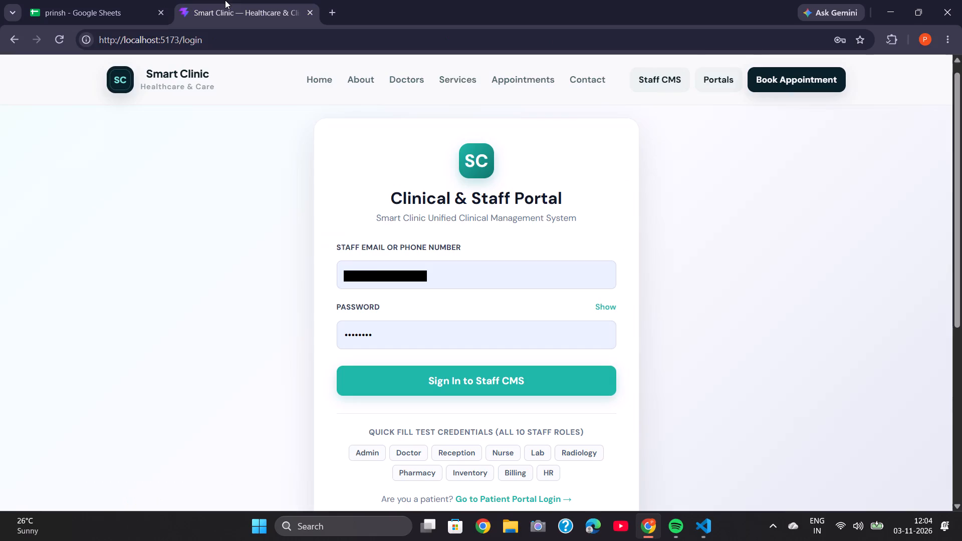
click(106, 0)
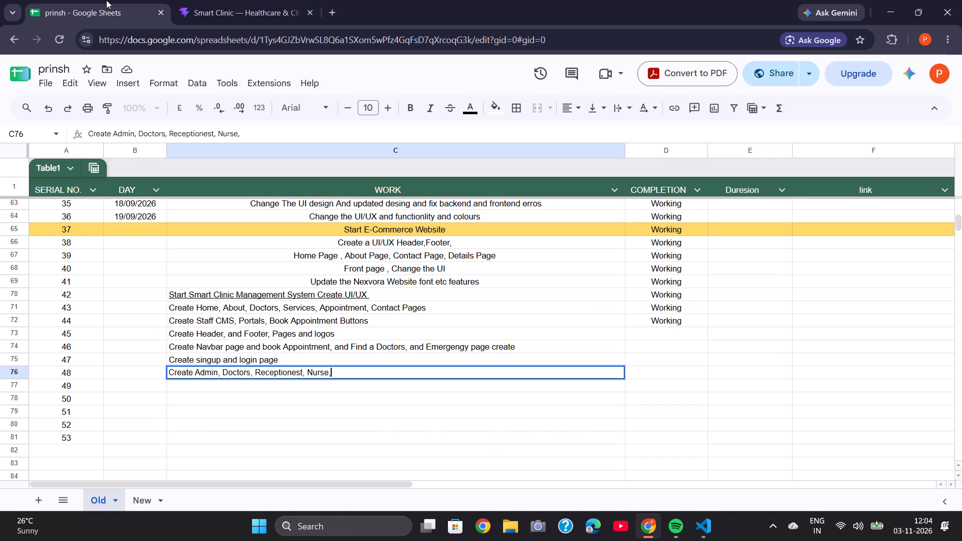
key(space)
text(Lab)
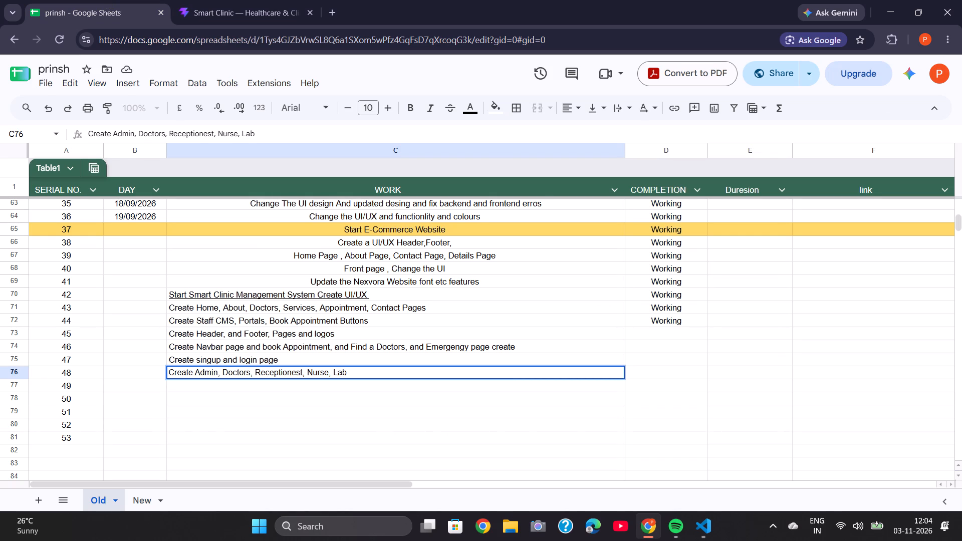
key(space)
text(p)
key(BackSpace)
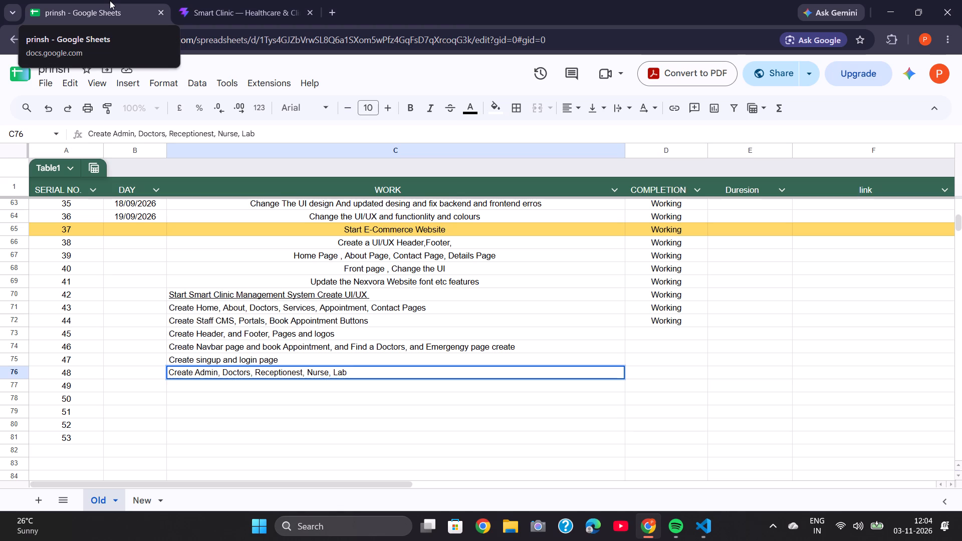
text(login pages)
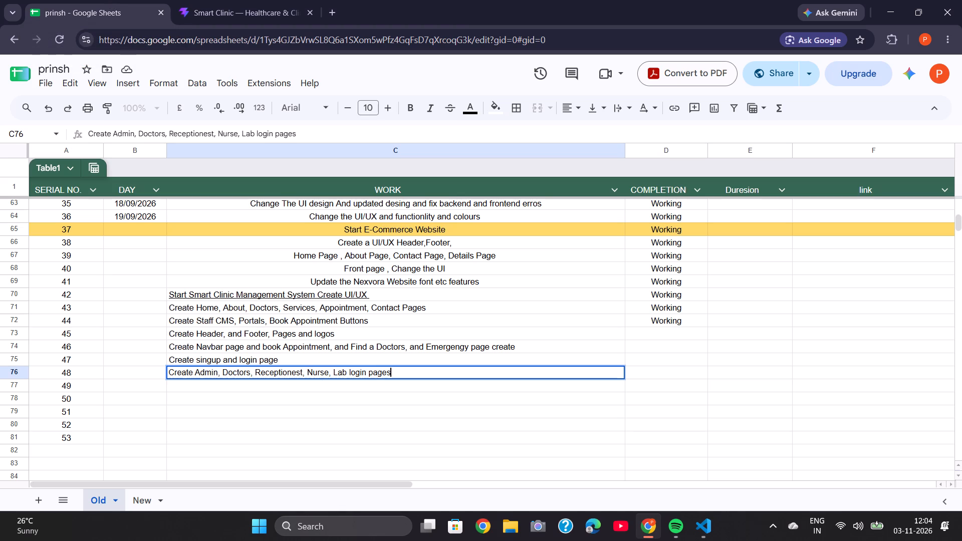
key(Tab)
key(Down)
key(Left)
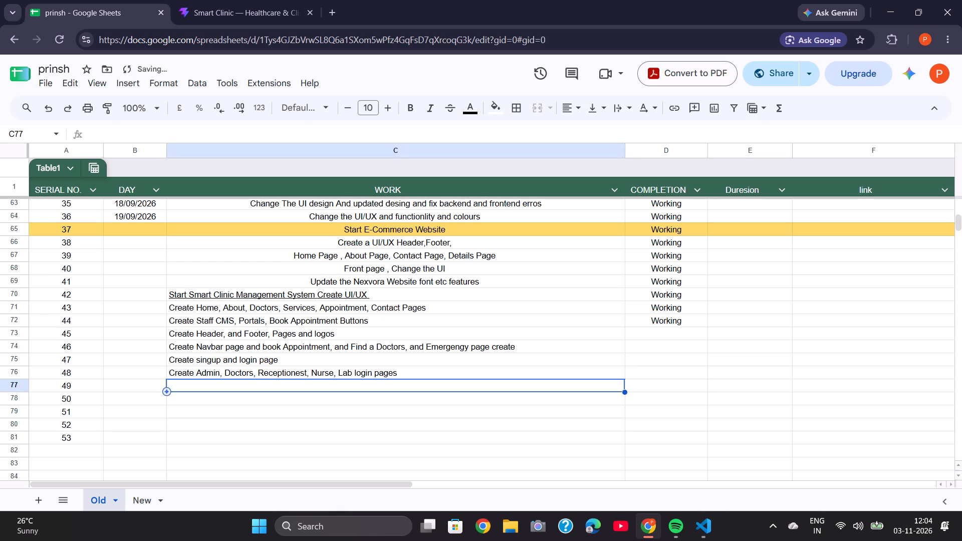
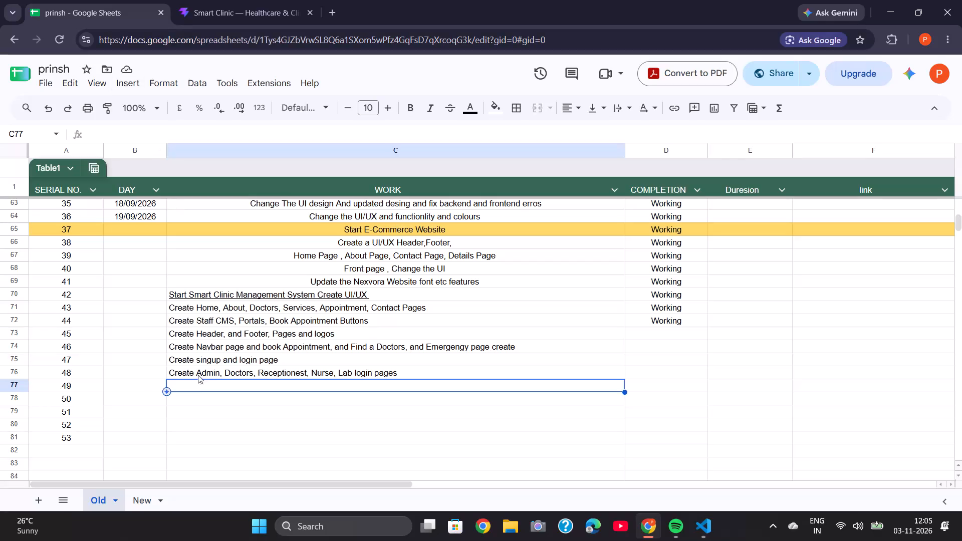
Start the WORK entry for serial no. 49 with "Create Radiology,", following the Smart Clinic staff login role list.
double_click(198, 383)
text(Create)
key(space)
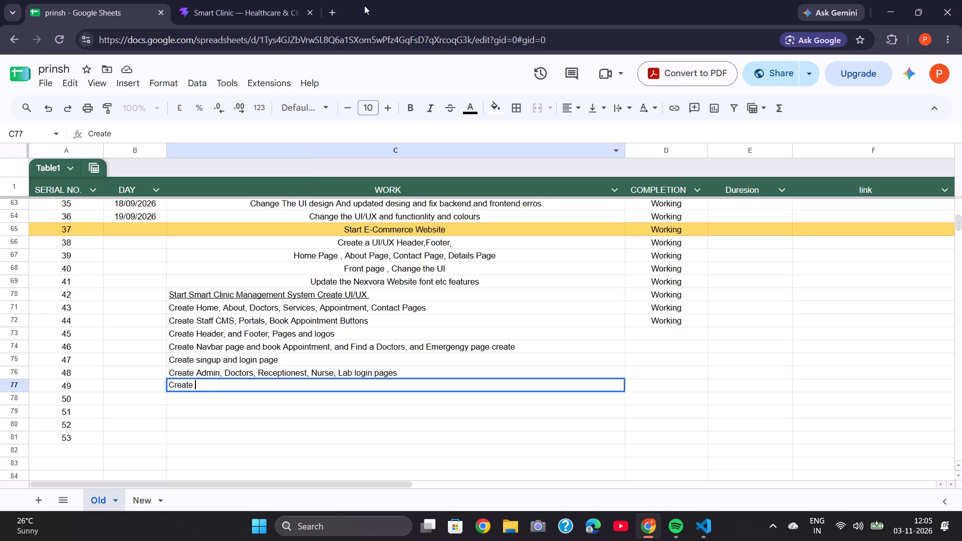
click(235, 8)
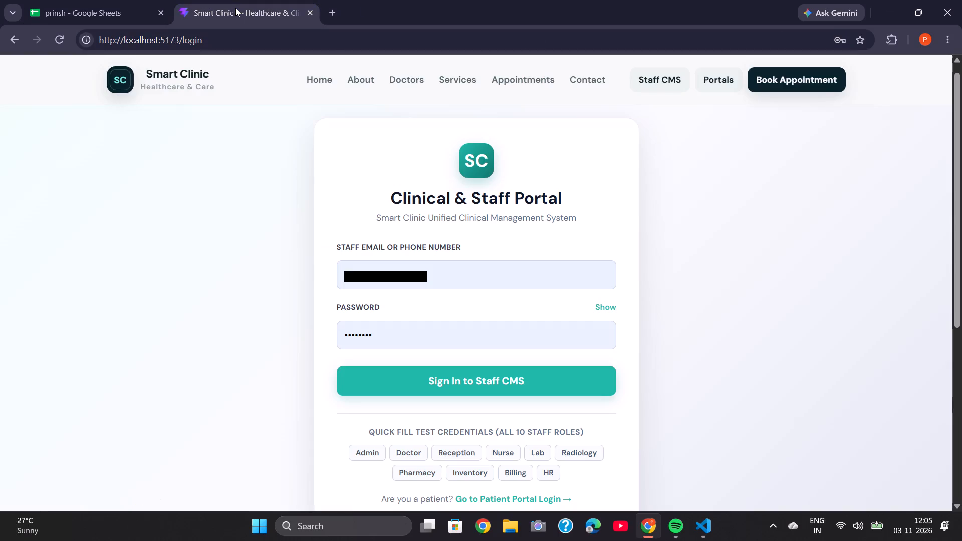
click(122, 0)
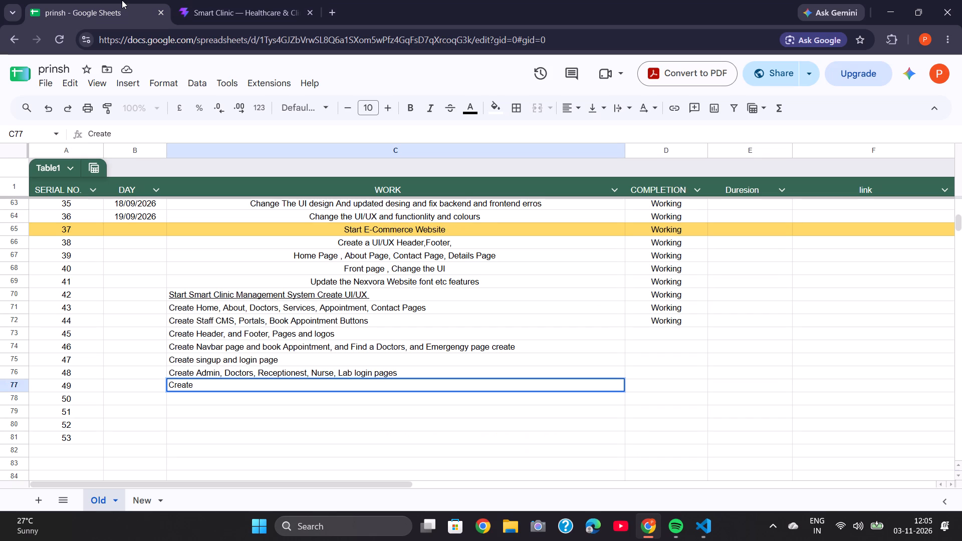
text(Ra)
text(dio)
text(logy)
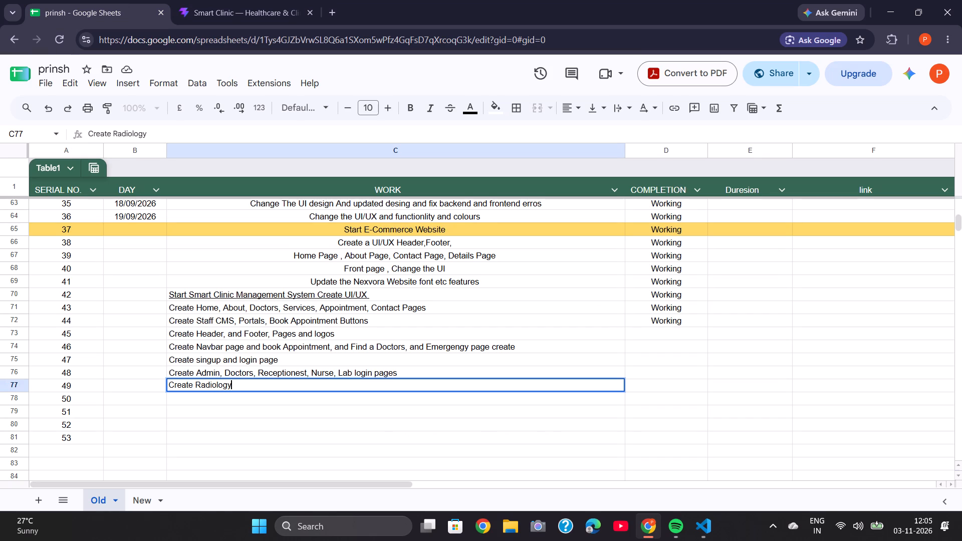
click(231, 0)
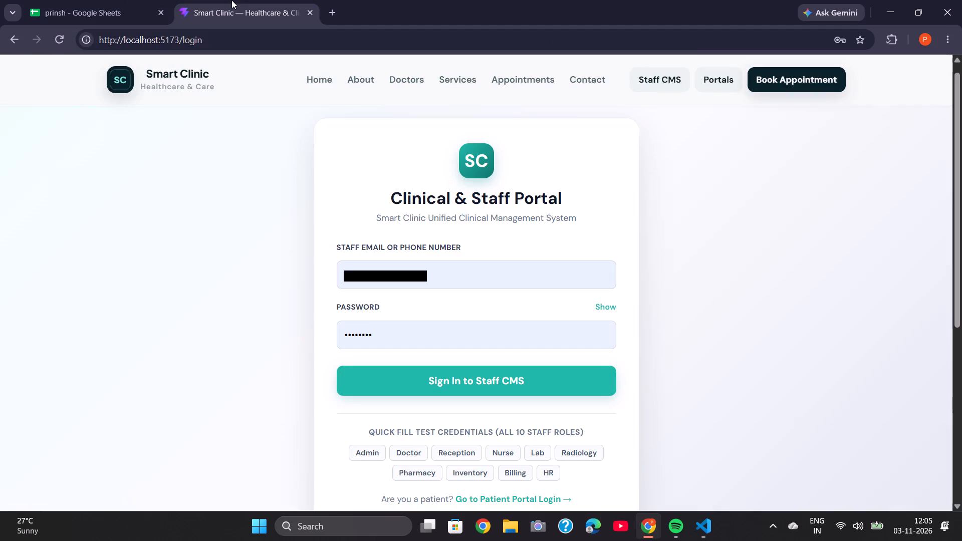
click(87, 0)
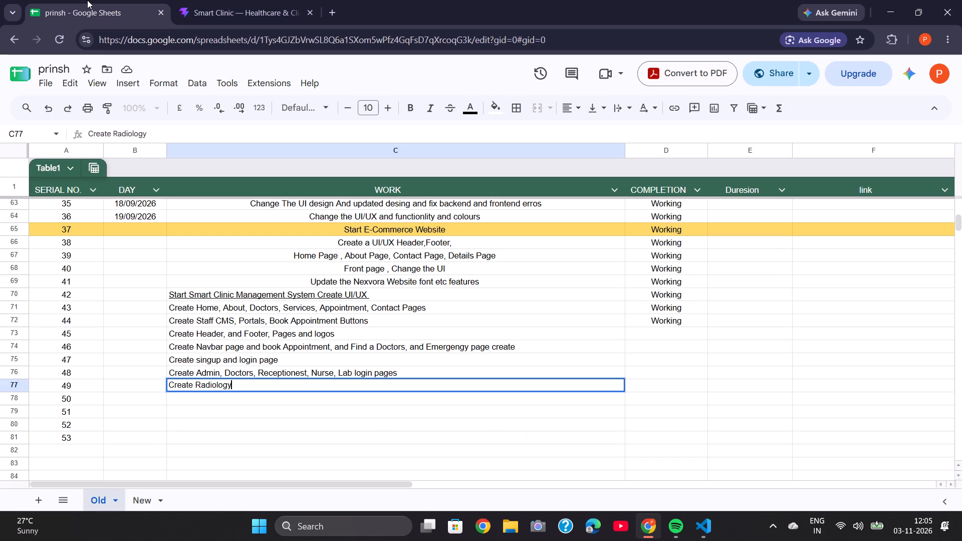
key(comma)
key(space)
Check the clinic's next staff roles and add "Pharmacy, Inventry," to the WORK text for serial no. 49.
click(233, 0)
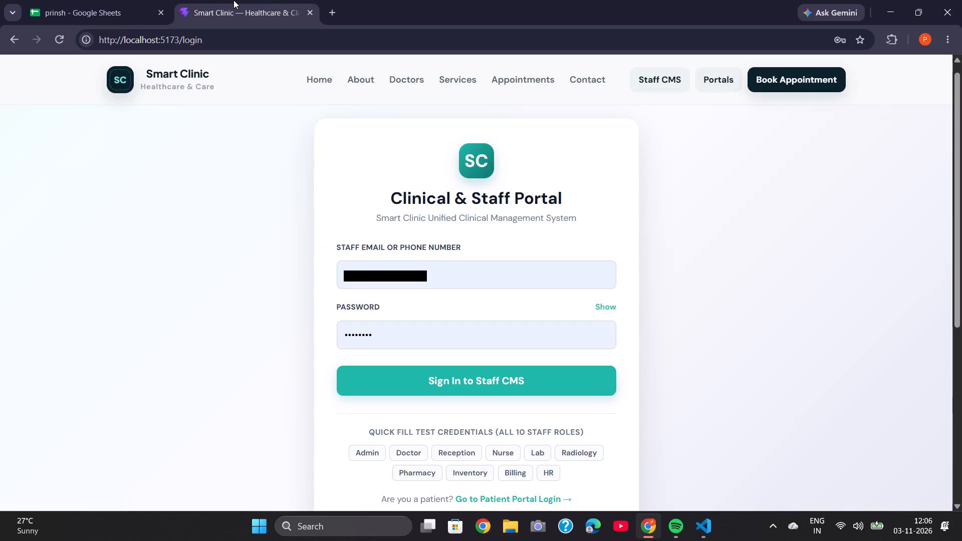
click(100, 0)
text(Pharmacy)
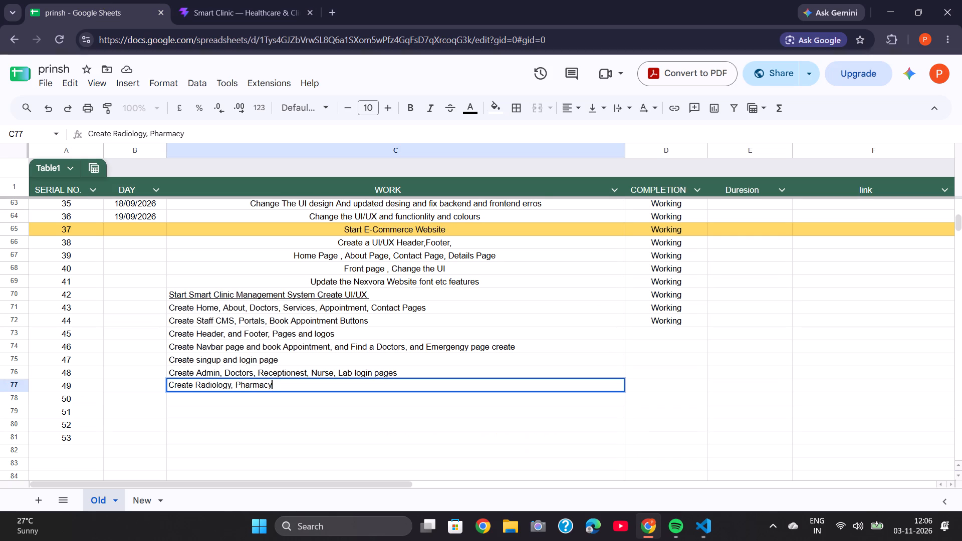
key(comma)
key(space)
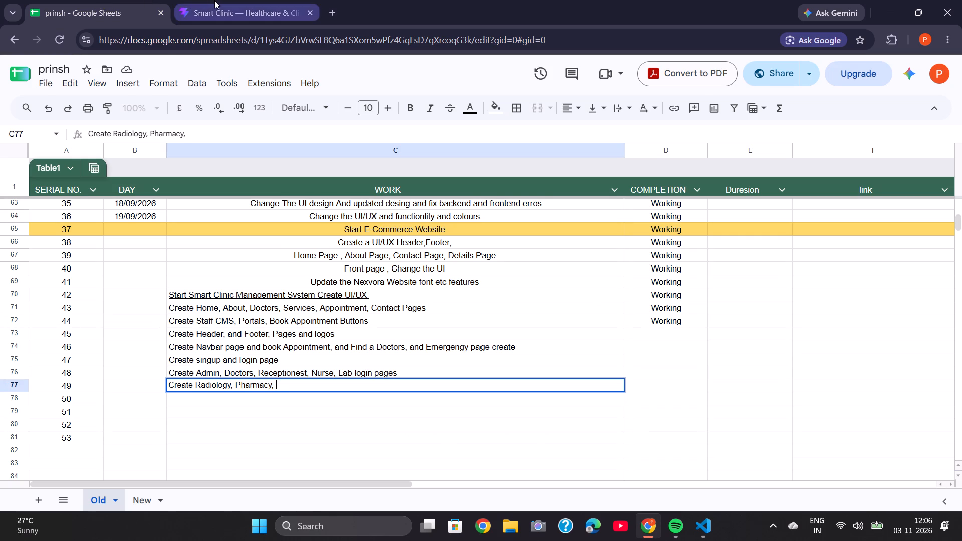
click(216, 0)
click(77, 0)
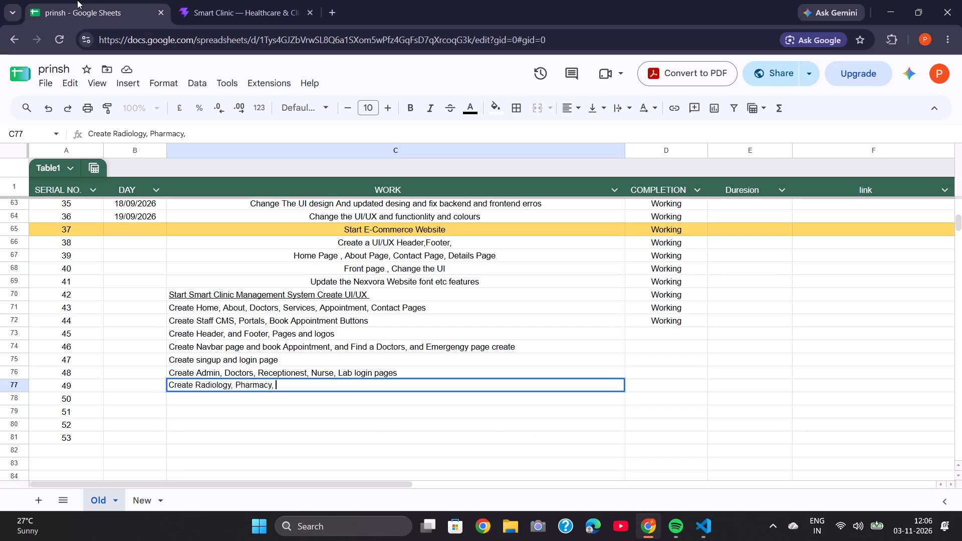
text(Inve)
text(ntry)
key(comma)
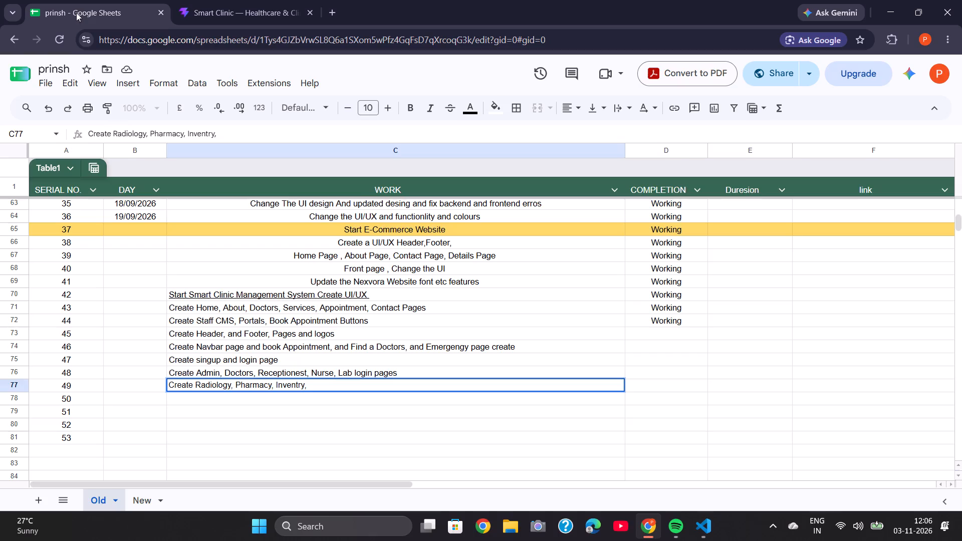
key(space)
Check the remaining staff roles and finish the WORK entry for serial no. 49 with "Billing, HR, login pages".
click(204, 0)
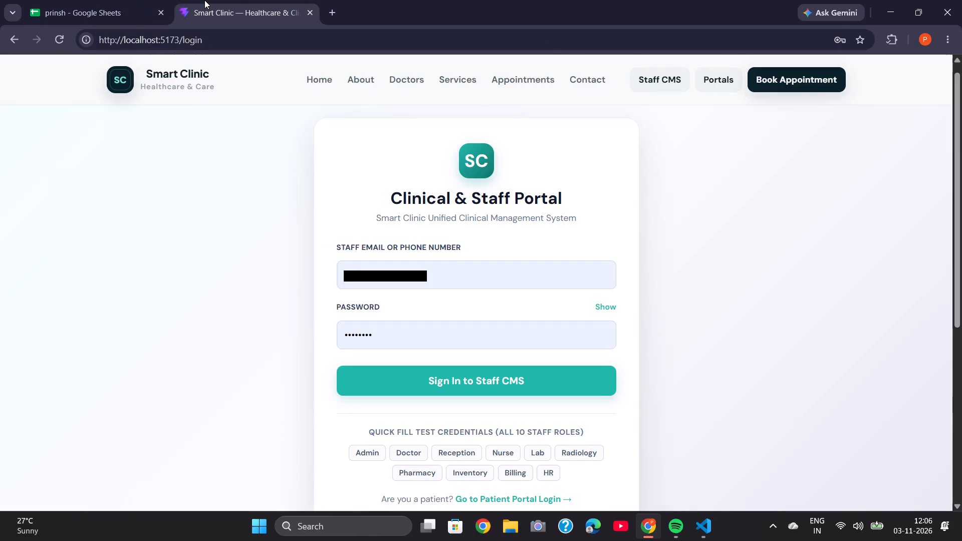
click(65, 0)
text(Billing)
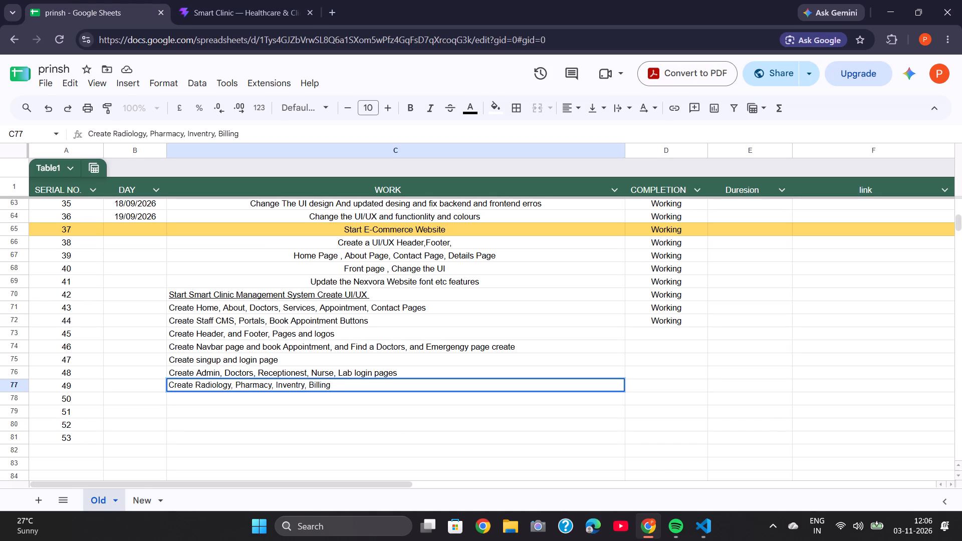
text(,)
key(space)
click(269, 0)
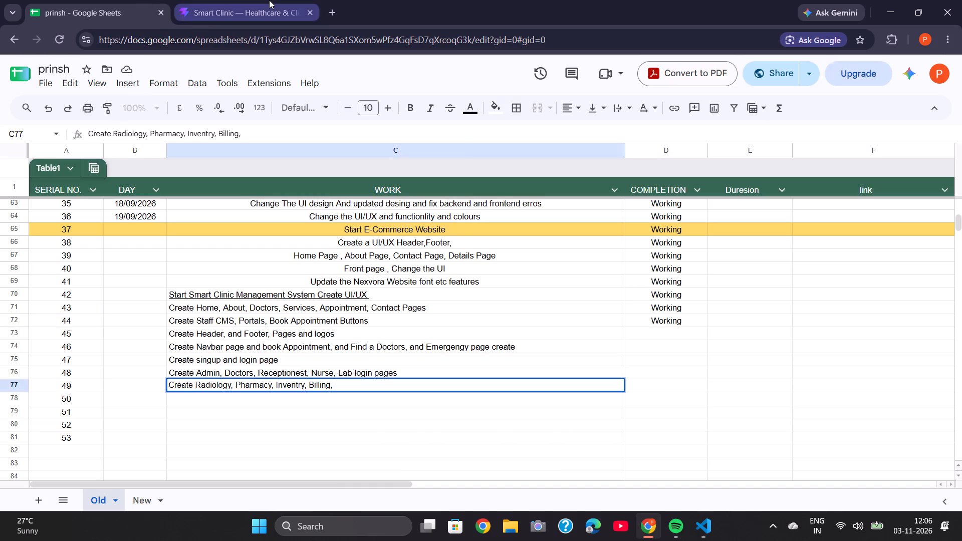
click(97, 2)
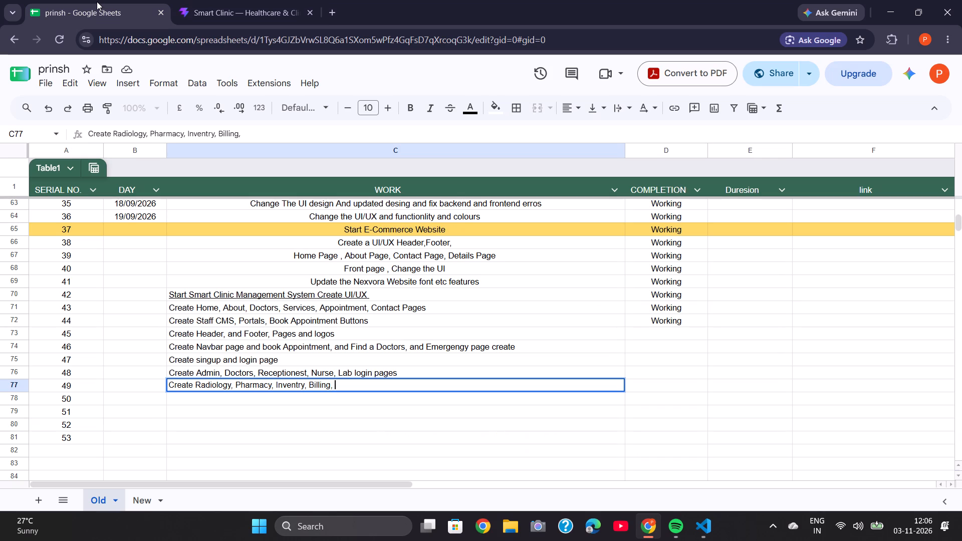
key(shift+h)
key(shift+r)
key(space)
key(BackSpace)
key(comma)
key(space)
text(login pages)
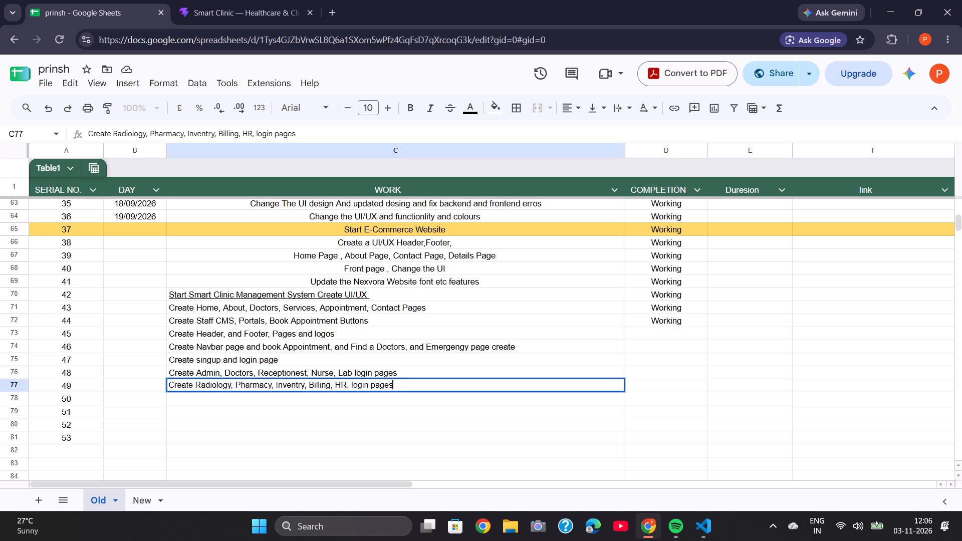
key(Tab)
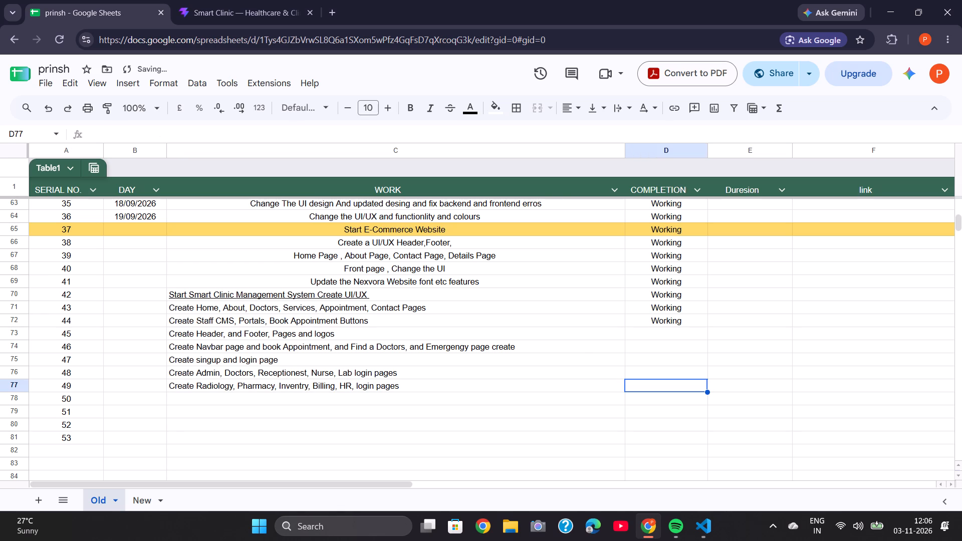
Open the WORK entry for serial no. 50 and consult the Smart Clinic site for the work to describe.
key(Down)
key(Left)
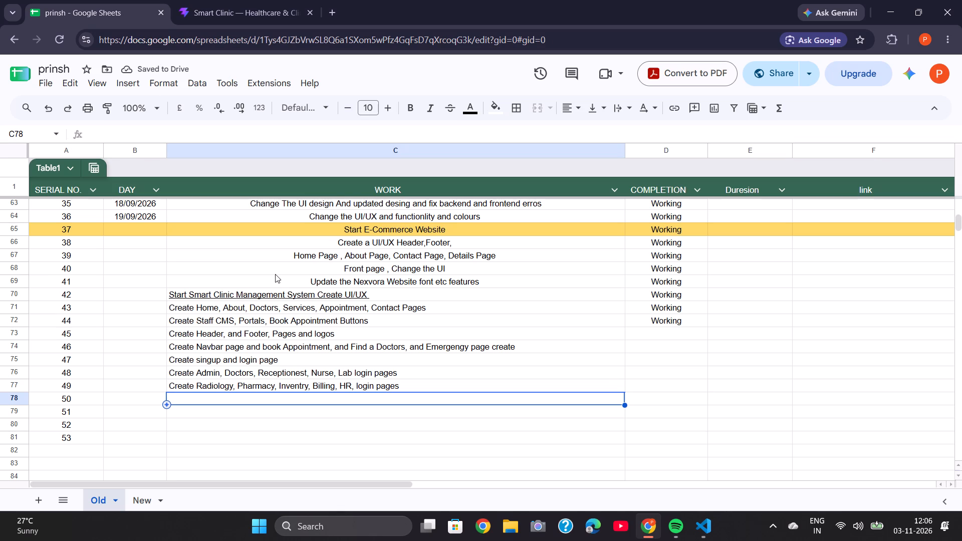
double_click(272, 400)
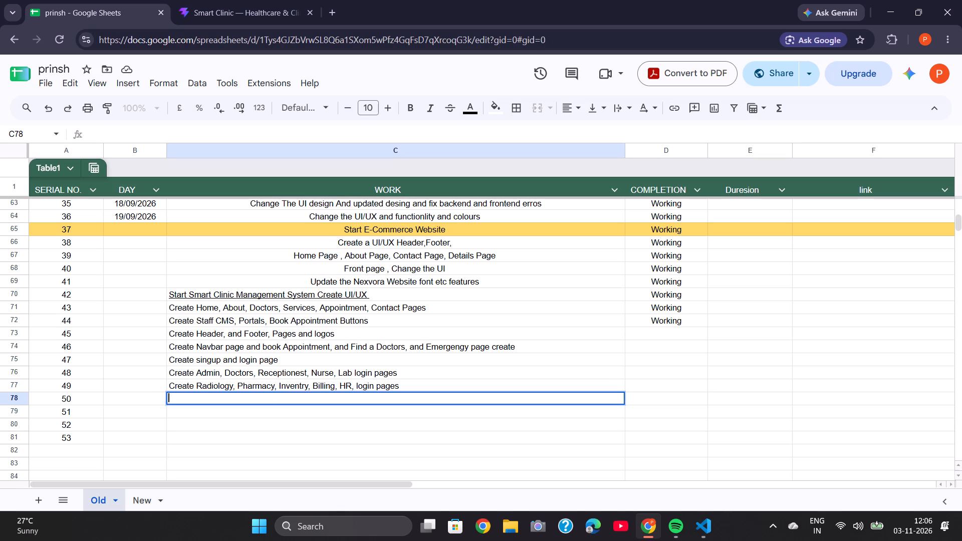
click(226, 0)
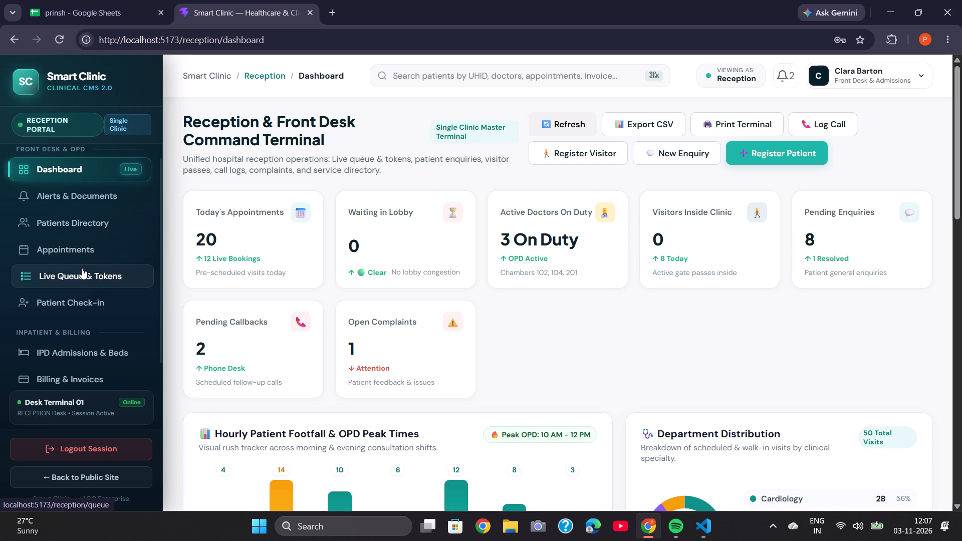
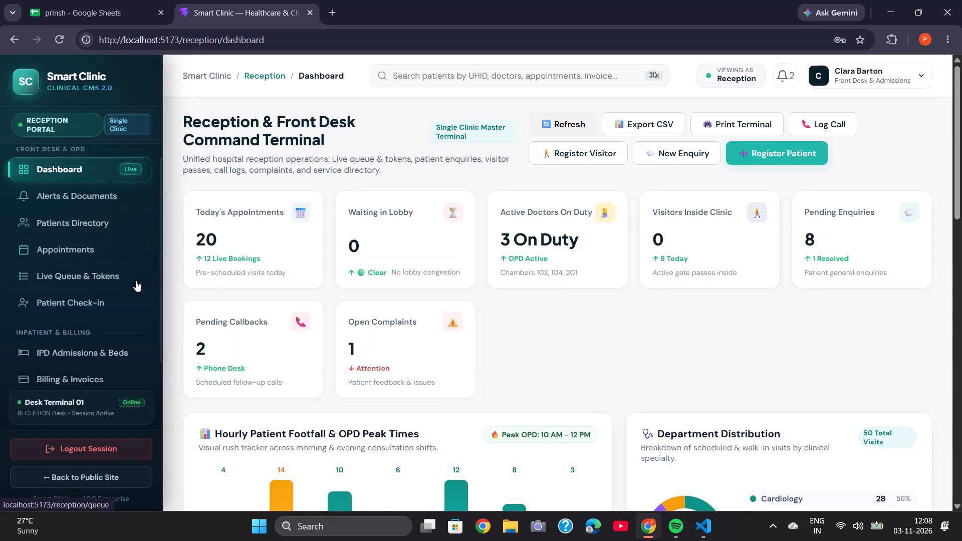
Check the Smart Clinic reception portal's sidebar and start the WORK entry for serial no. 50 with "Create Sidebar in".
scroll(136, 281, down, 3)
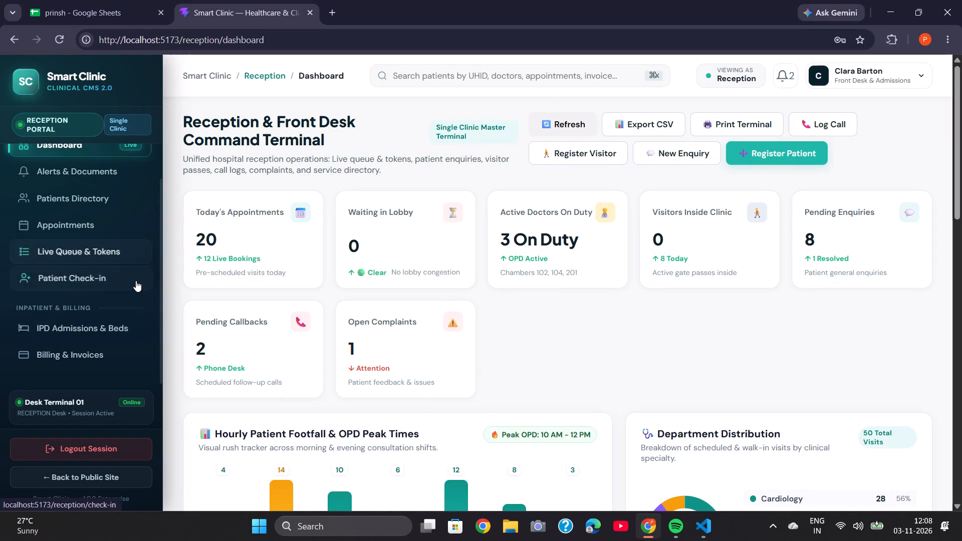
scroll(136, 281, down, 2)
scroll(136, 281, up, 8)
click(110, 0)
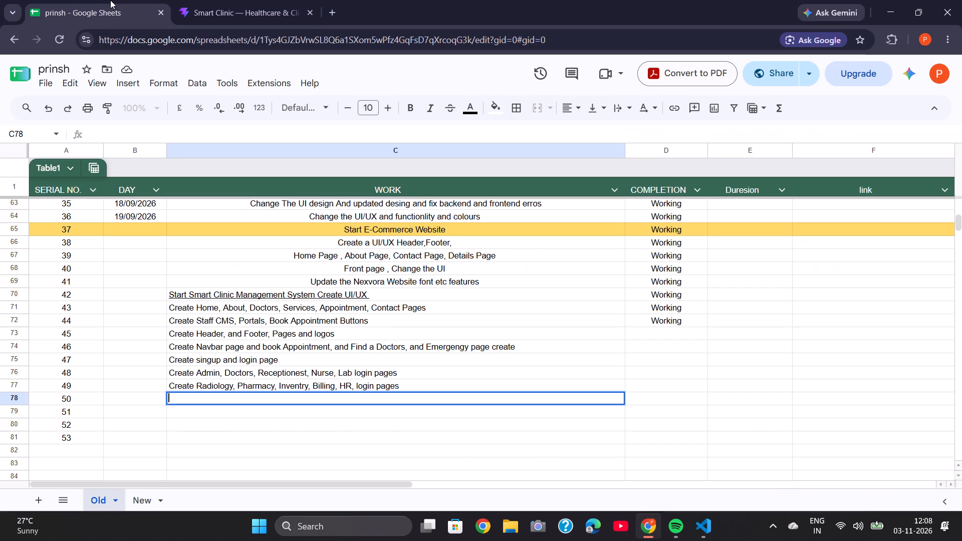
double_click(237, 397)
text(Crate)
key(BackSpace)
key(BackSpace)
key(BackSpace)
text(eate)
key(space)
text(RE=)
key(BackSpace)
key(BackSpace)
key(BackSpace)
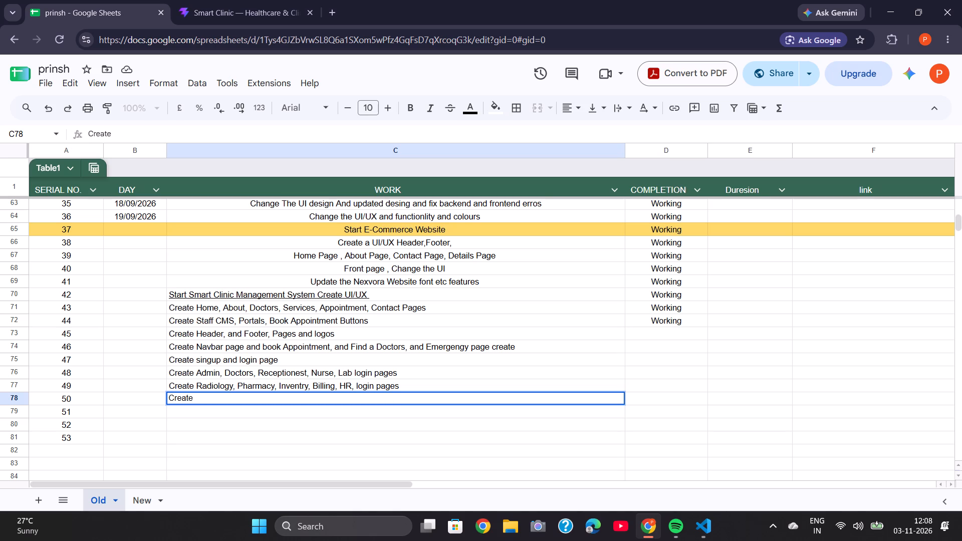
text(Did)
key(BackSpace)
key(BackSpace)
key(BackSpace)
text(Sidebar in)
key(space)
Finish the WORK entry for serial no. 50 with "Reception portal".
text(Rece)
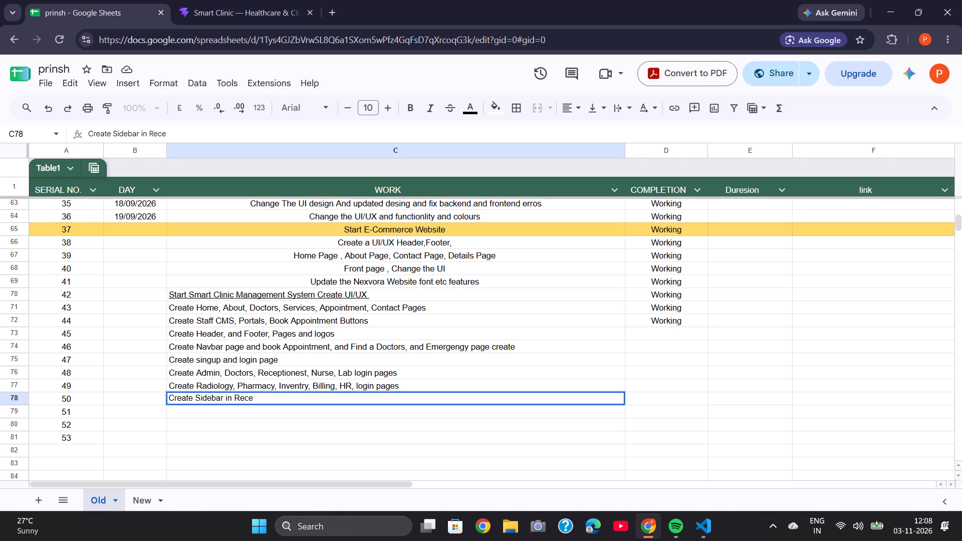
text(pit)
key(BackSpace)
key(BackSpace)
text(tion)
key(space)
text(paor)
key(BackSpace)
key(BackSpace)
key(r)
key(BackSpace)
key(BackSpace)
text(ortal)
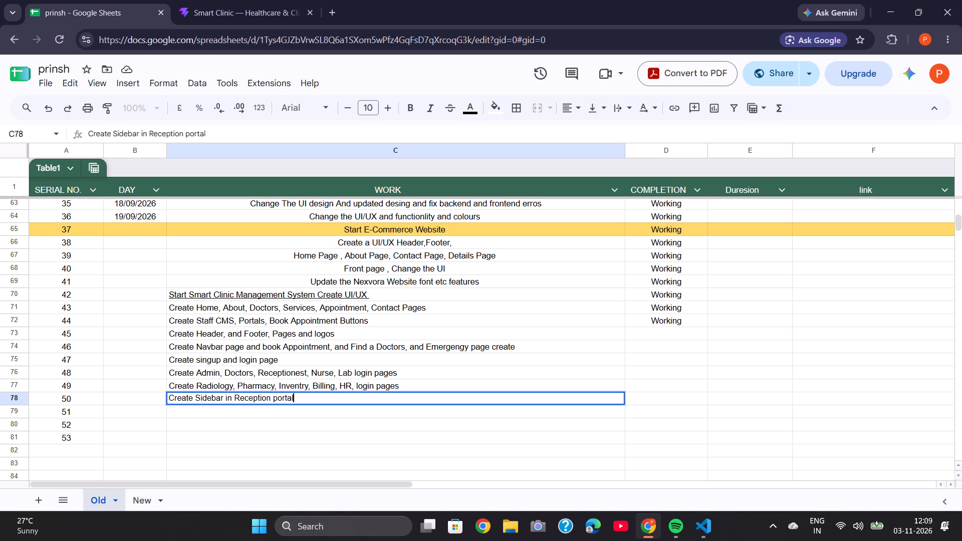
key(space)
key(Tab)
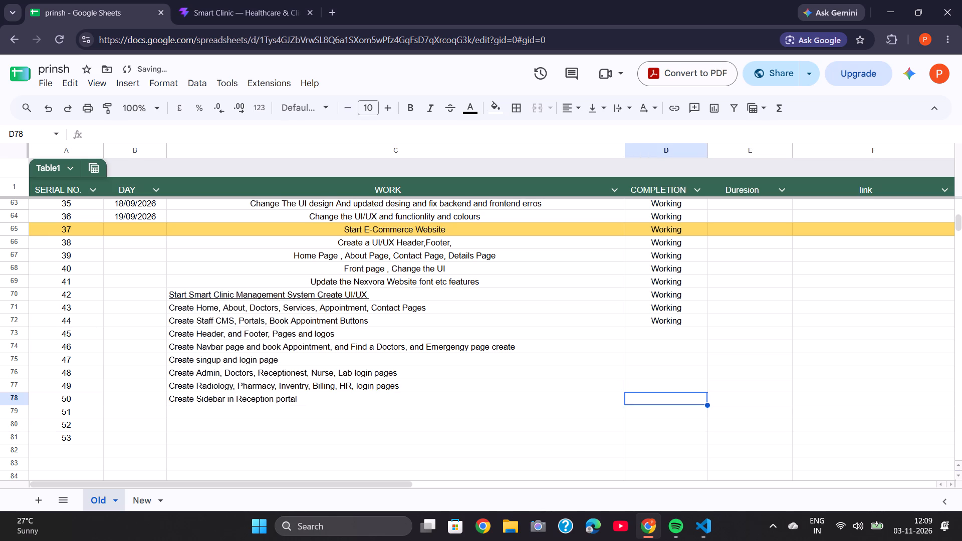
Start the WORK entry for serial no. 51 with "Create featurs in Reception".
key(Down)
key(Left)
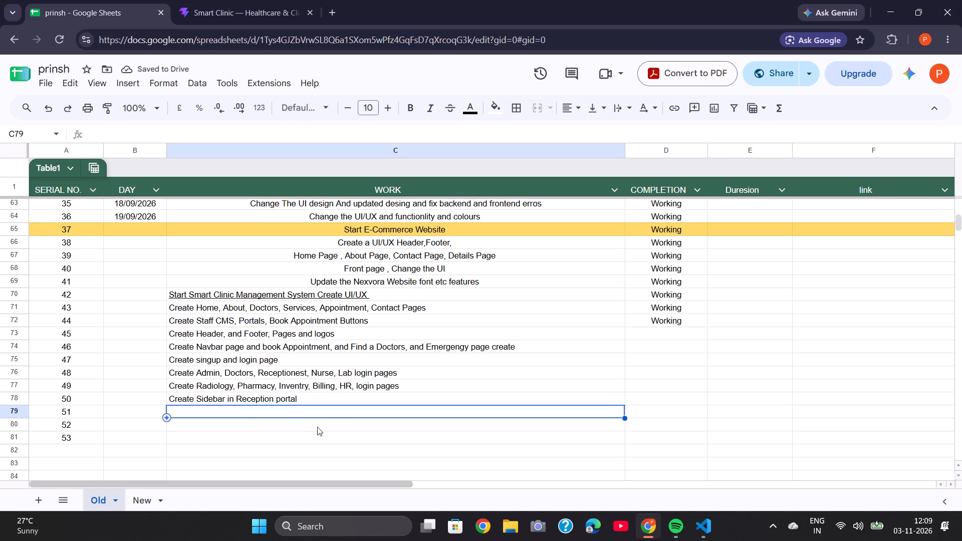
double_click(332, 413)
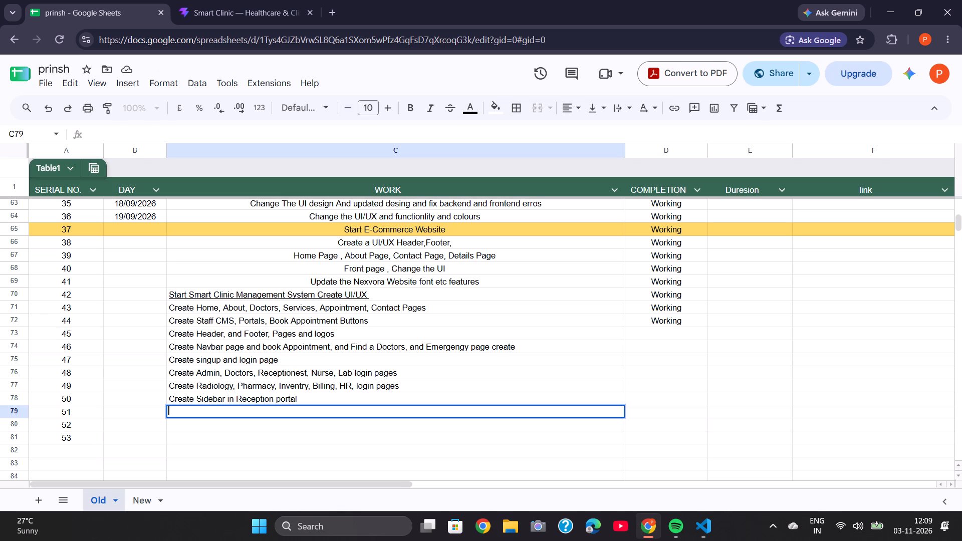
text(creat)
key(BackSpace)
key(BackSpace)
key(BackSpace)
key(BackSpace)
key(BackSpace)
key(shift+c)
text(reate)
key(space)
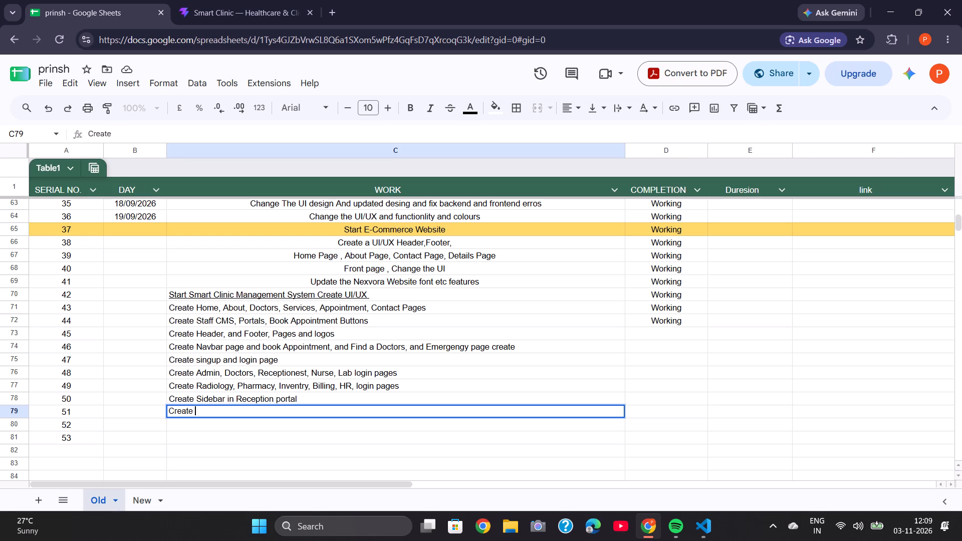
text(fe)
text(aturs a)
key(BackSpace)
text(in re)
key(BackSpace)
key(BackSpace)
text(Reception)
key(space)
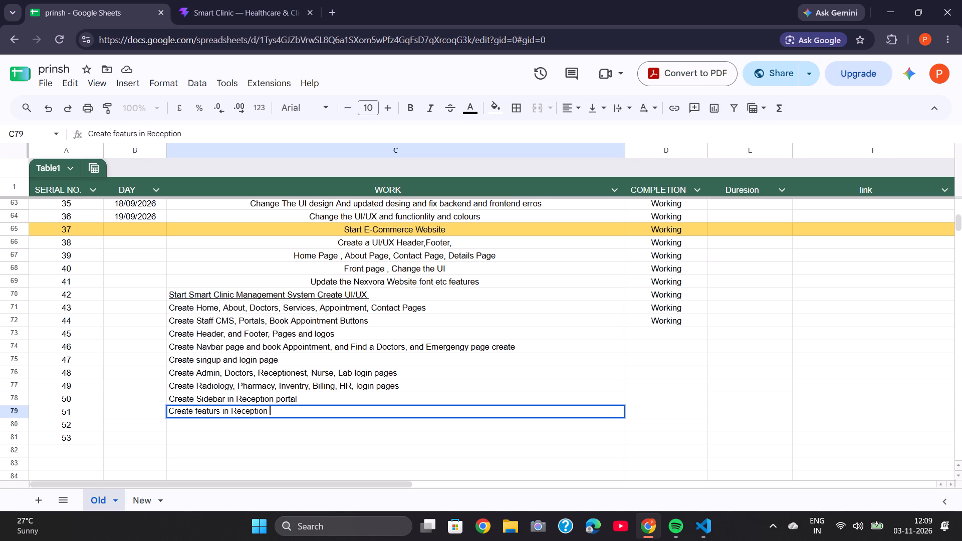
Add "Sidebar" to the WORK text for serial no. 51.
text(sid)
key(BackSpace)
key(BackSpace)
key(BackSpace)
text(side)
key(BackSpace)
key(BackSpace)
key(BackSpace)
key(BackSpace)
text(Side)
text(bar)
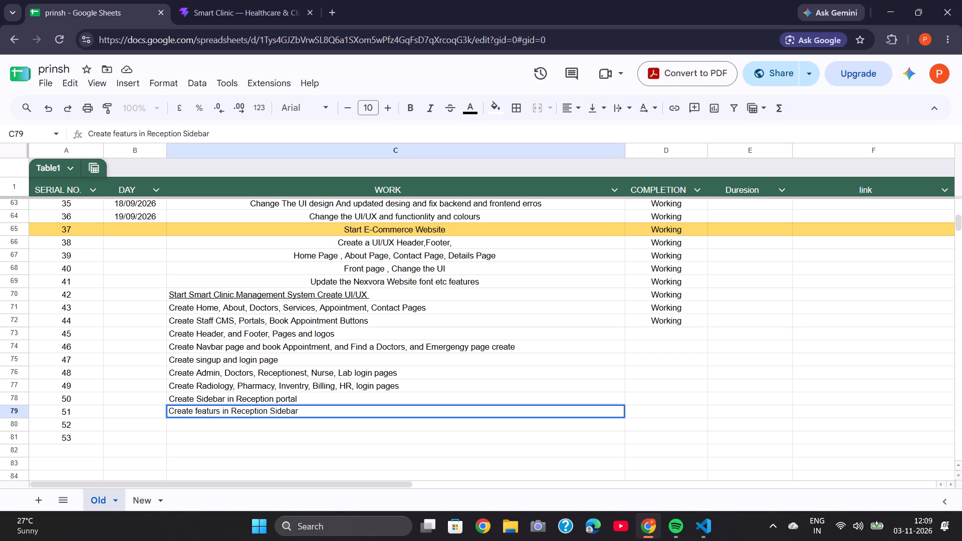
key(space)
Check the reception portal's first sidebar item and add "Dashboard," to the WORK text for serial no. 51.
click(237, 0)
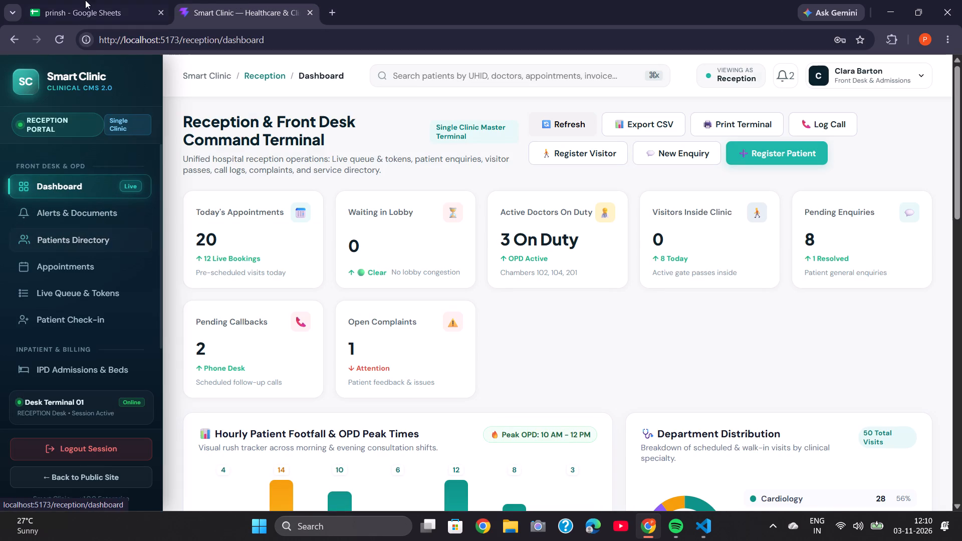
click(70, 0)
text(Dash)
text(board)
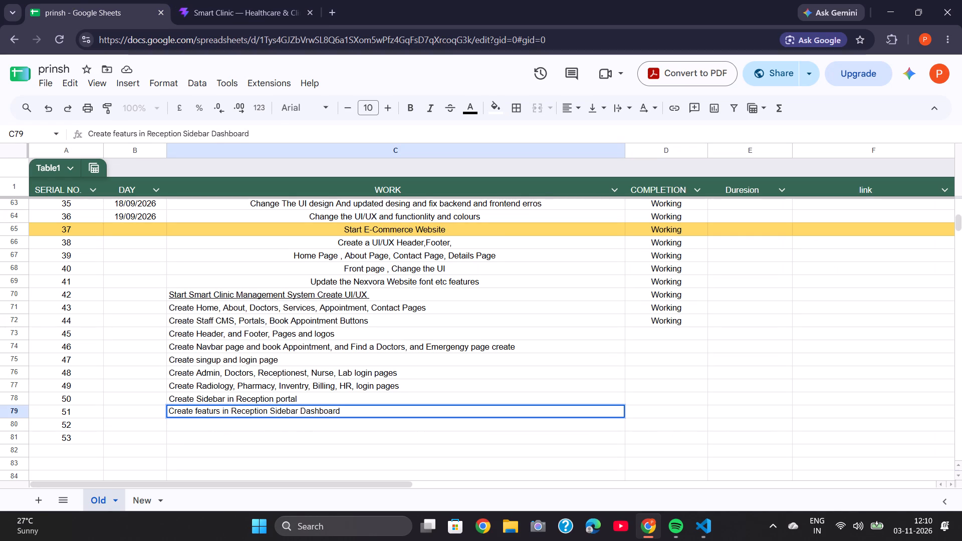
key(period)
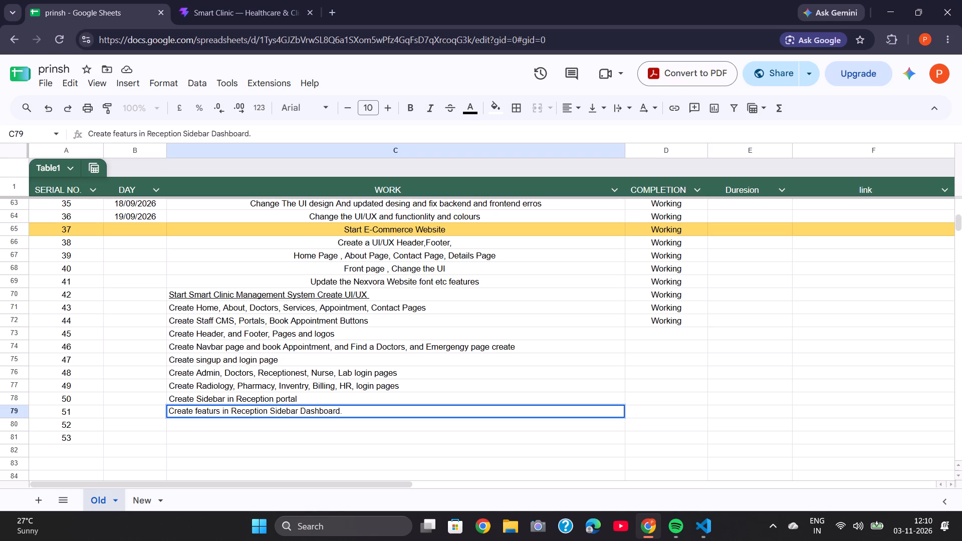
key(BackSpace)
key(comma)
key(space)
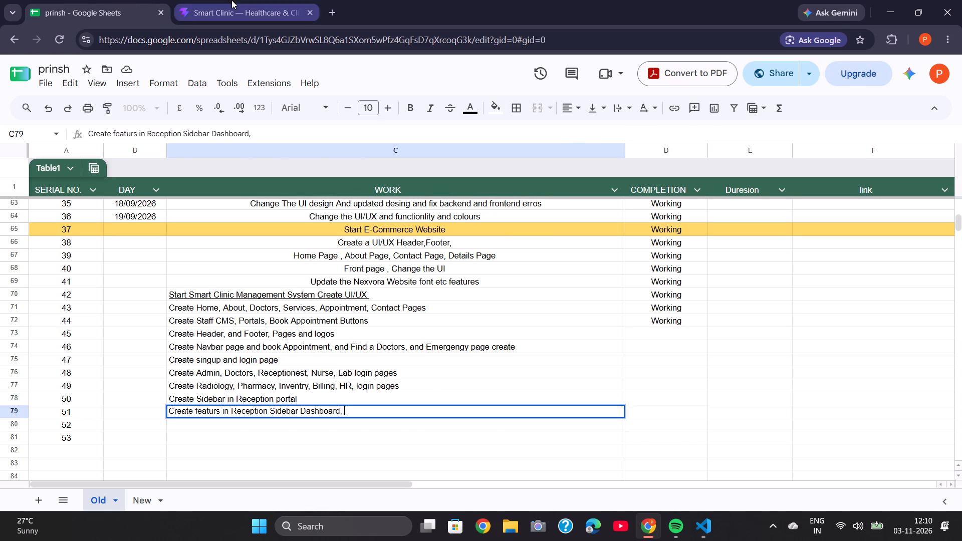
Check the reception portal's second sidebar item and add "Alerts & Documents," to the WORK text for serial no. 51.
click(231, 0)
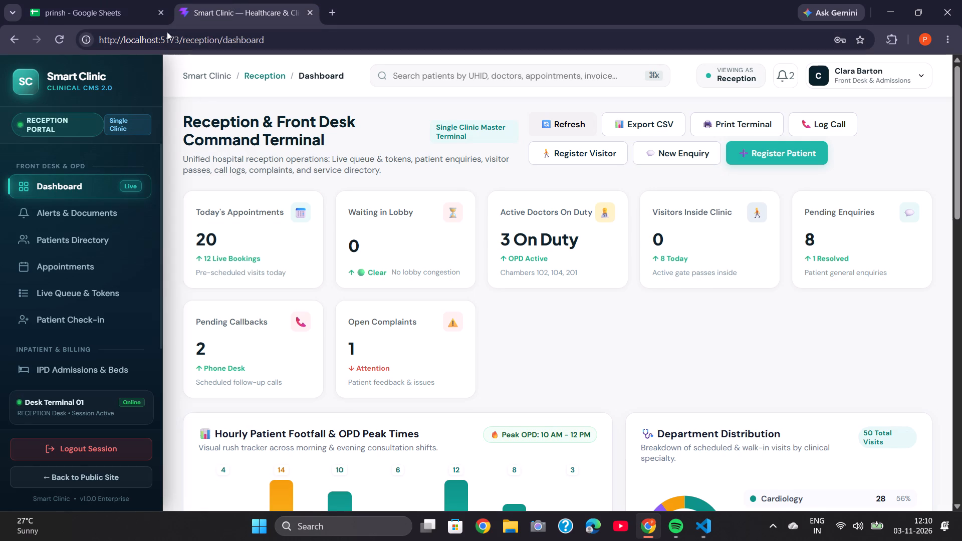
click(101, 0)
text(Alerts)
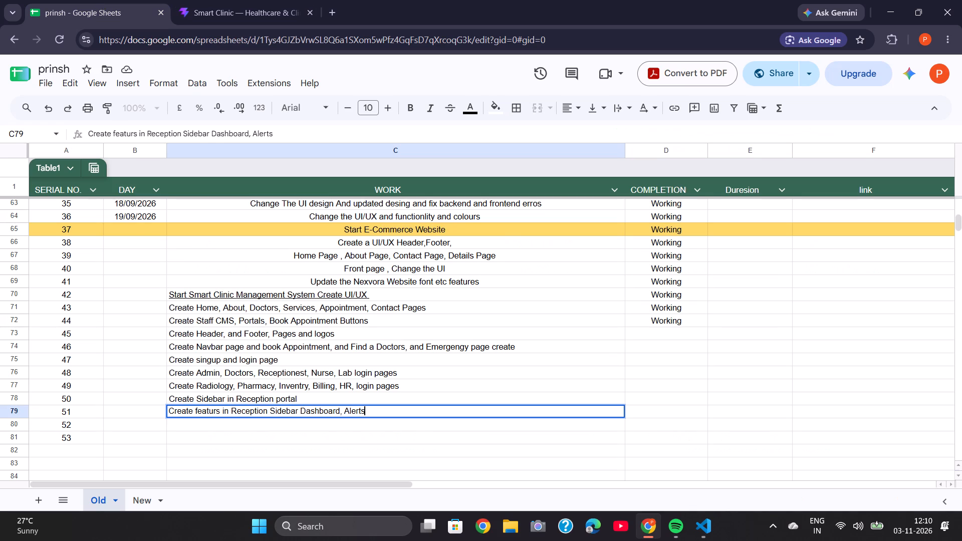
key(space)
text(&)
key(space)
click(247, 0)
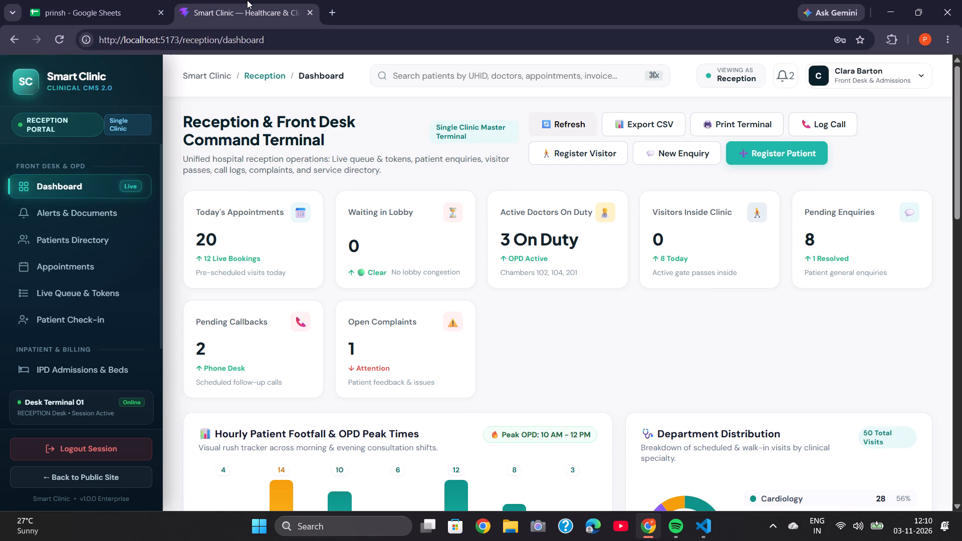
click(92, 0)
text(Documents)
key(comma)
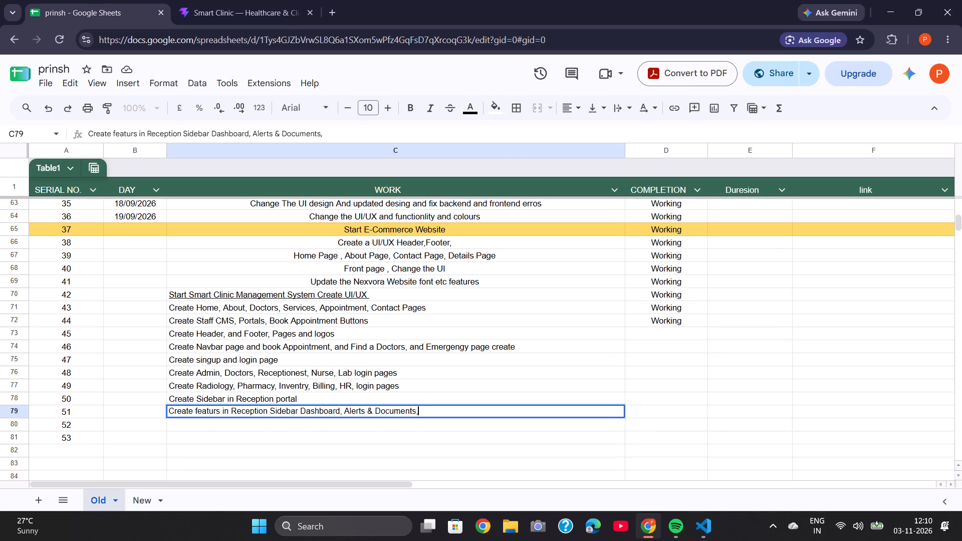
key(space)
Check the reception portal's third sidebar item and add "Patients" to the WORK text for serial no. 51.
click(228, 0)
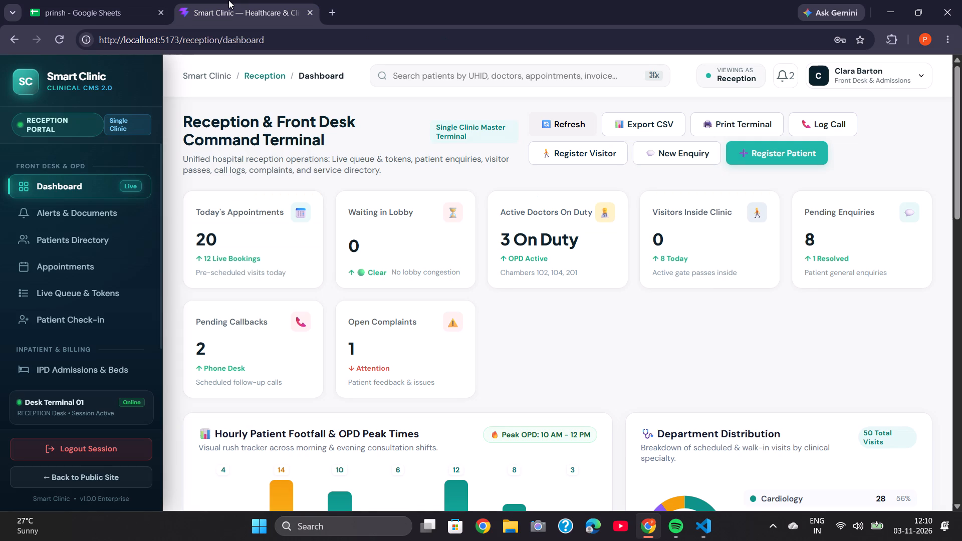
click(79, 1)
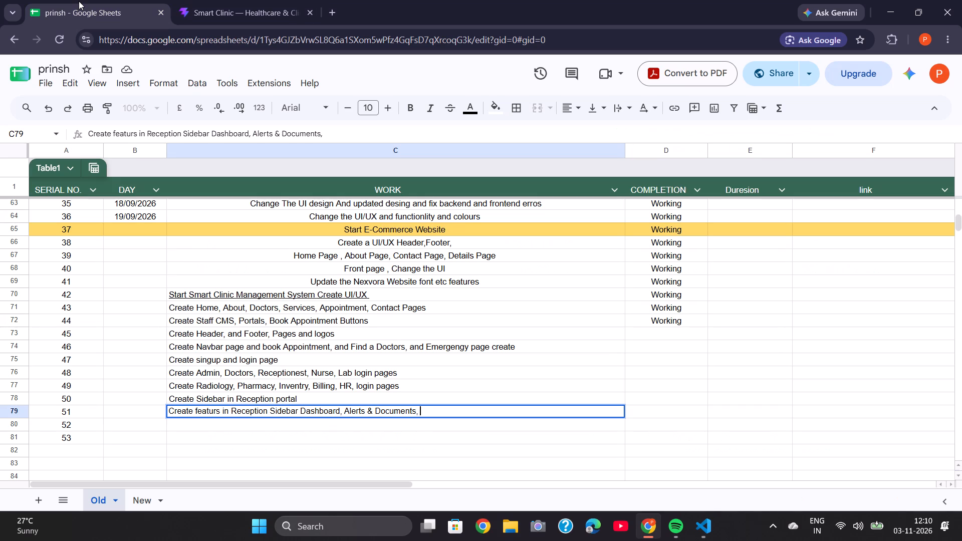
text(Pa)
click(201, 0)
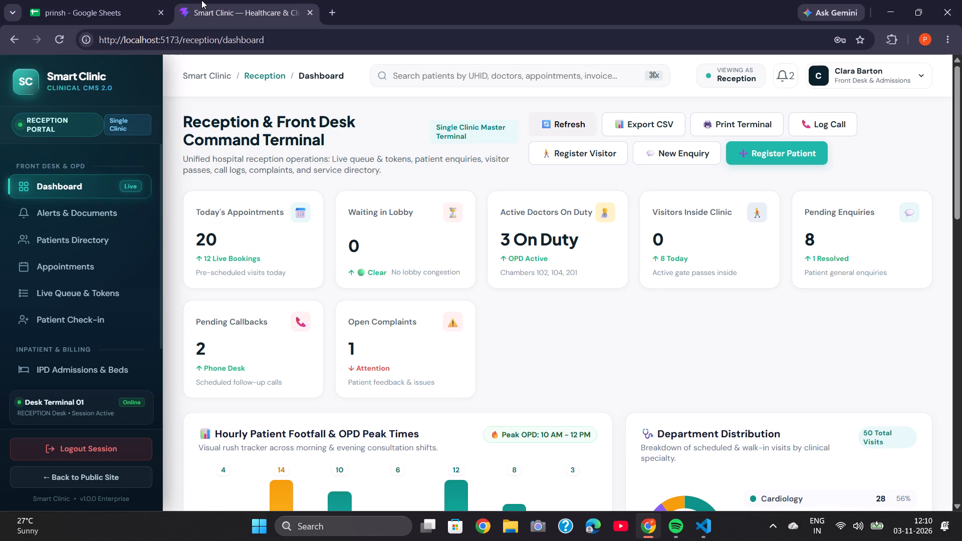
click(75, 0)
text(tients)
key(space)
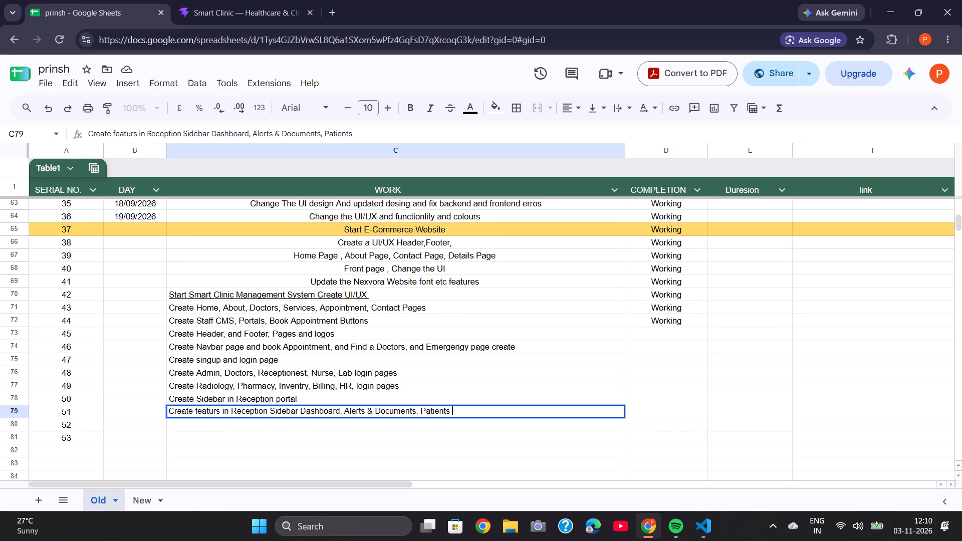
Recheck the third sidebar item's spelling and add "Directory" after "Patients" in the WORK text for serial no. 51.
click(190, 0)
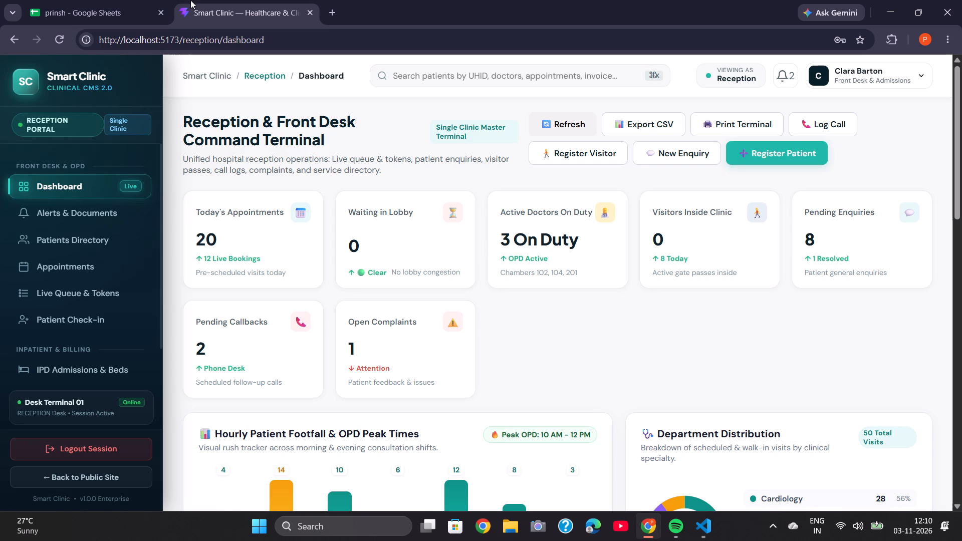
click(49, 1)
text(Diere)
key(BackSpace)
key(BackSpace)
key(BackSpace)
text(reco)
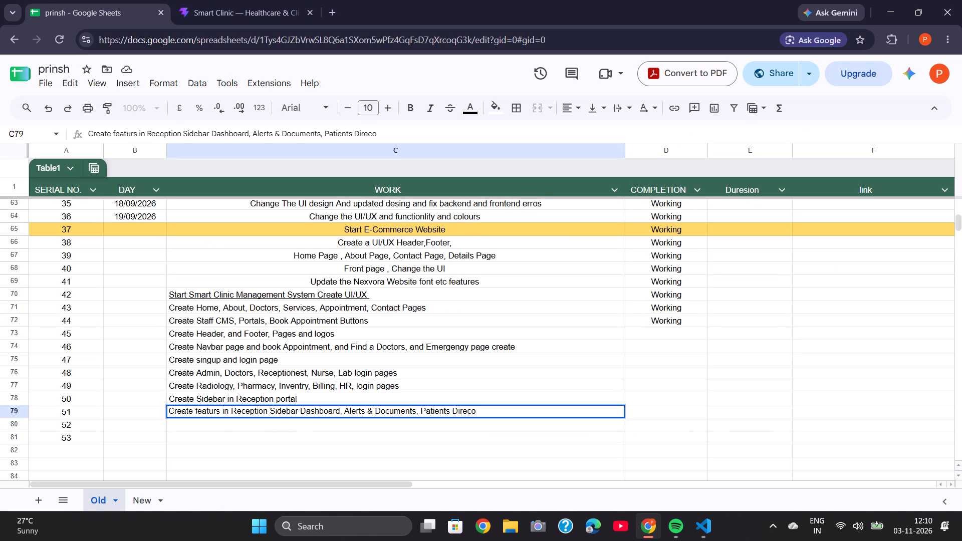
key(BackSpace)
click(248, 0)
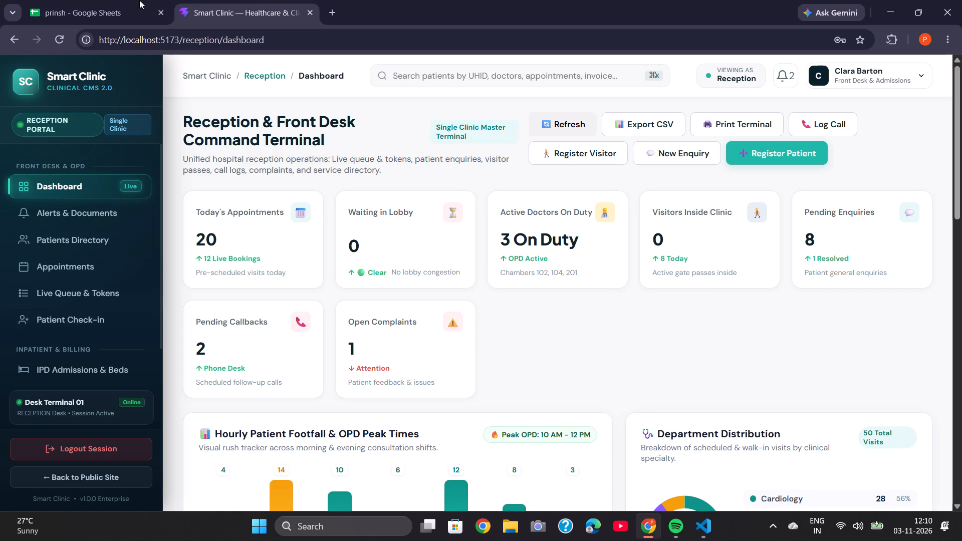
click(99, 0)
text(tory)
key(space)
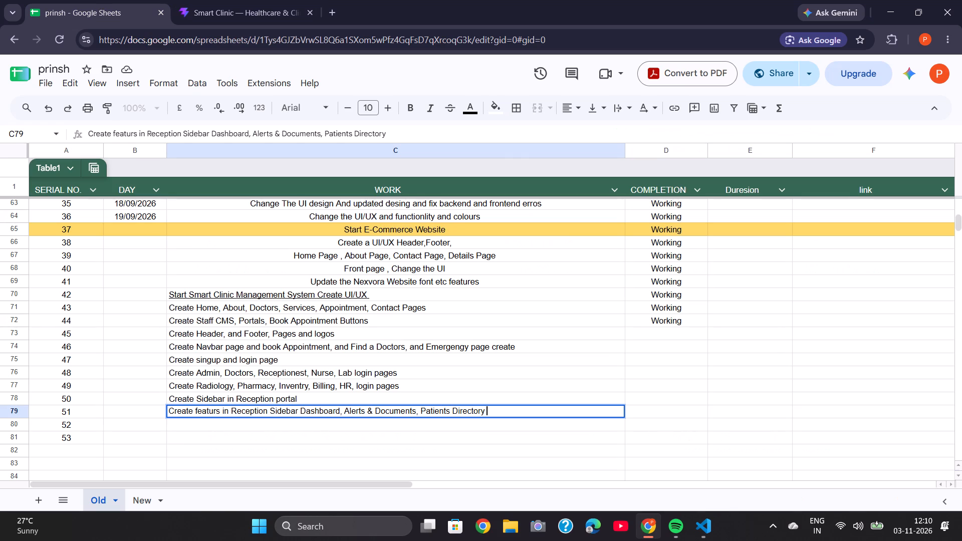
Check the reception portal's fourth sidebar item and finish the WORK text for serial no. 51 with ", Appointments".
click(216, 0)
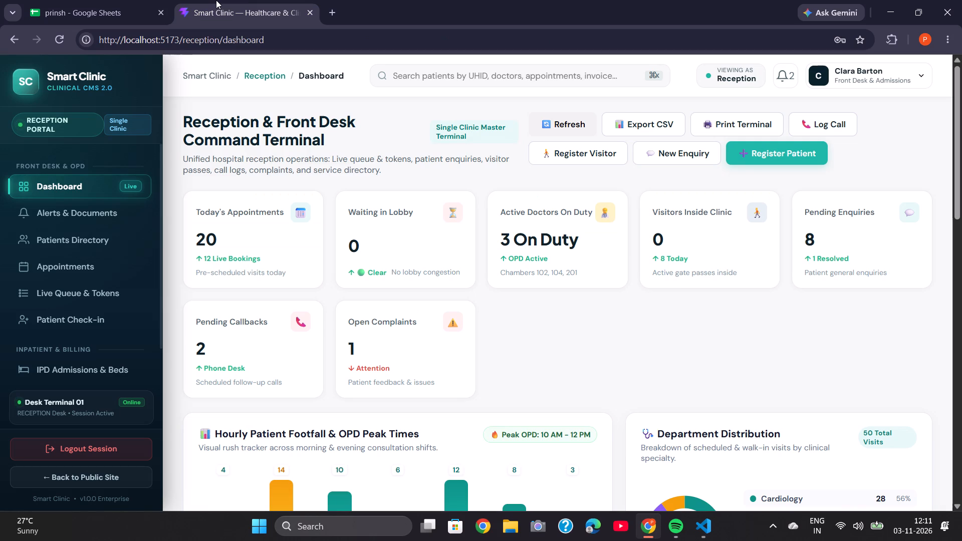
click(100, 2)
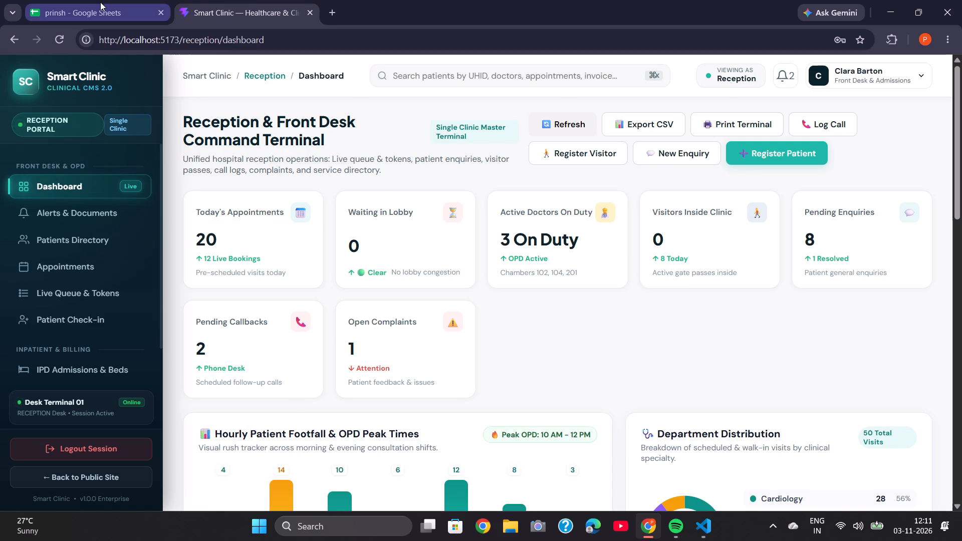
key(shift+a)
key(BackSpace)
key(BackSpace)
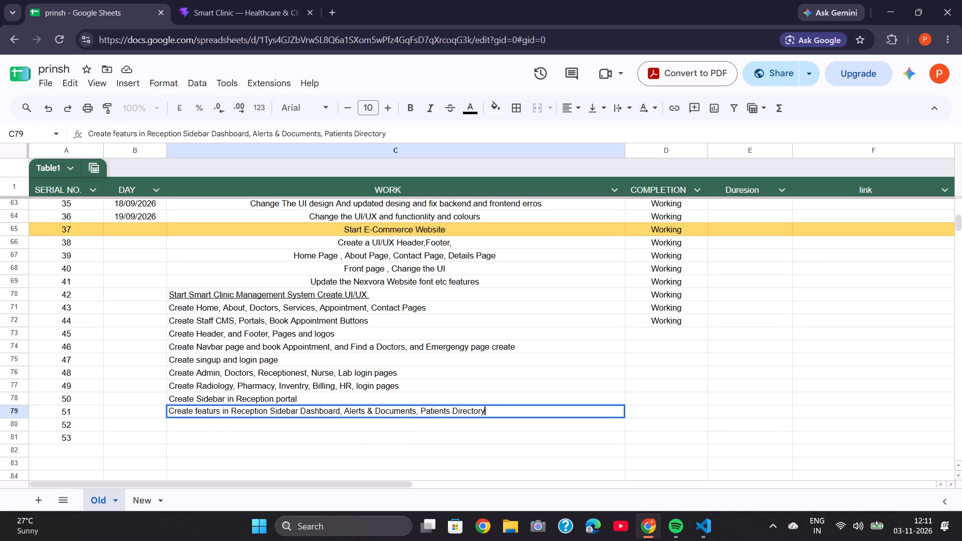
key(comma)
key(space)
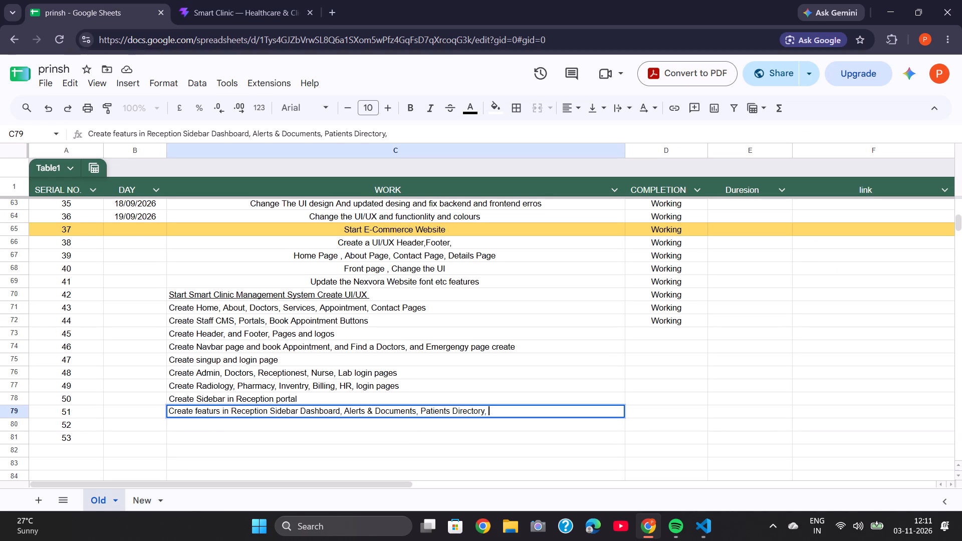
text(Appointment)
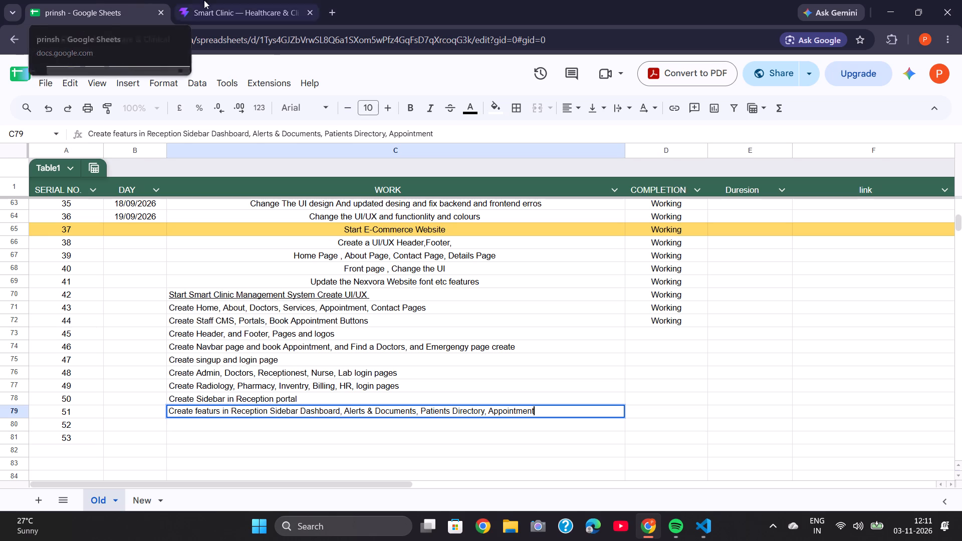
click(246, 0)
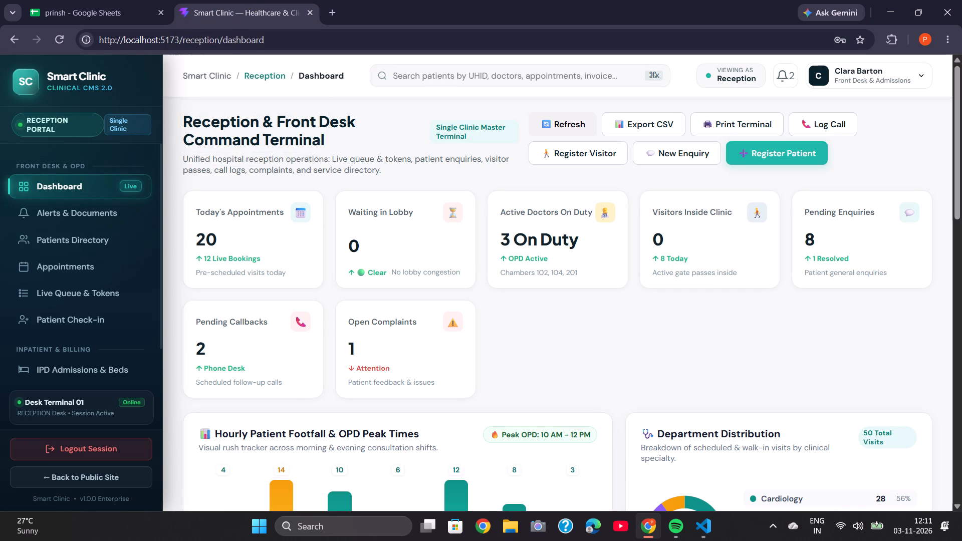
click(106, 0)
key(s)
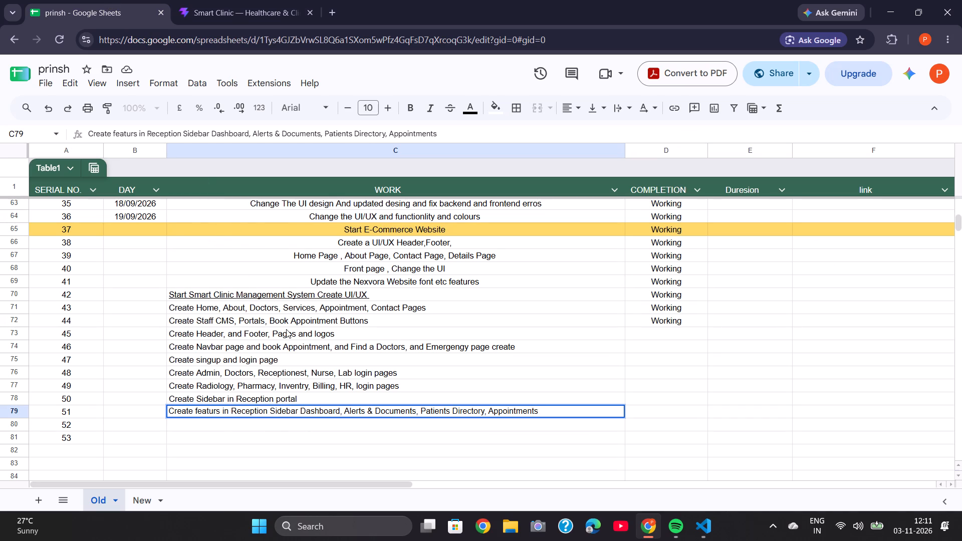
scroll(286, 329, up, 1)
scroll(286, 329, down, 1)
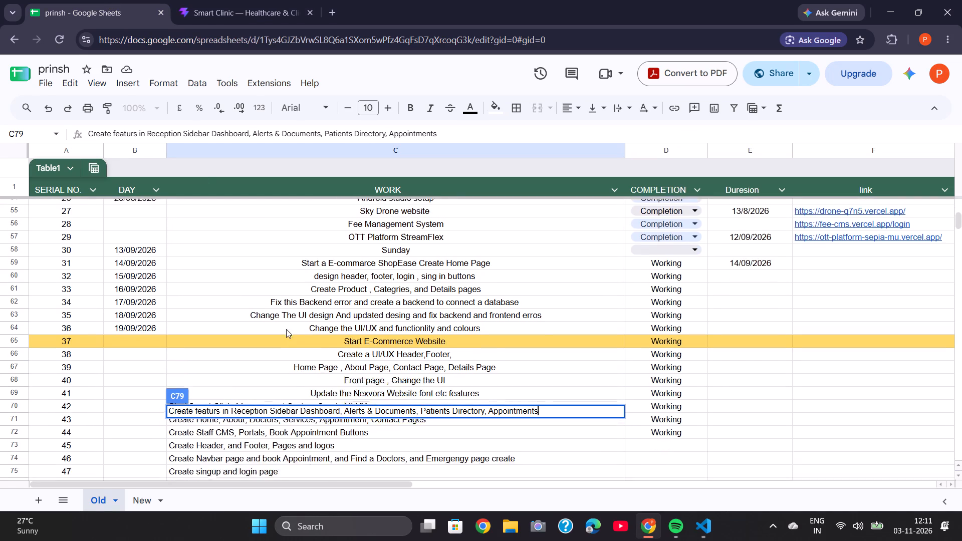
scroll(286, 329, down, 1)
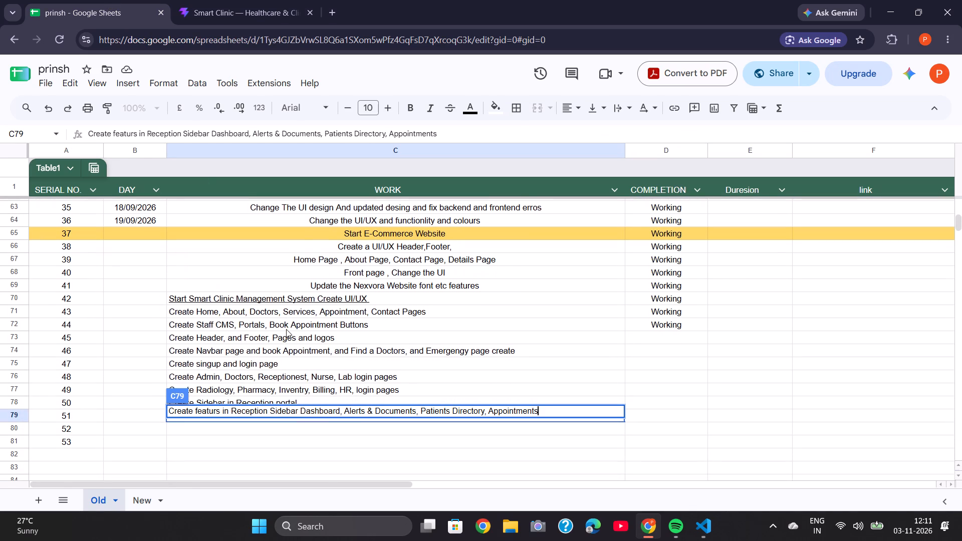
scroll(286, 329, down, 1)
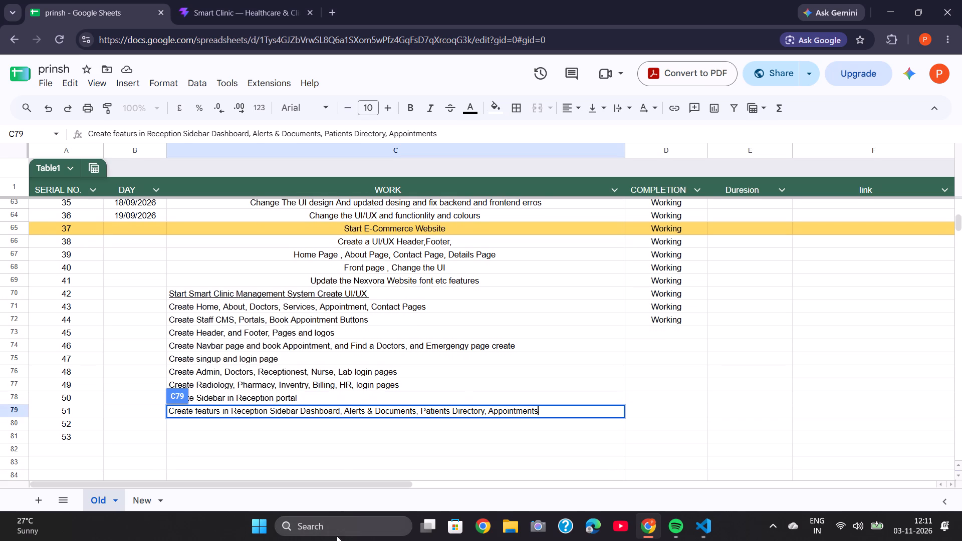
click(361, 417)
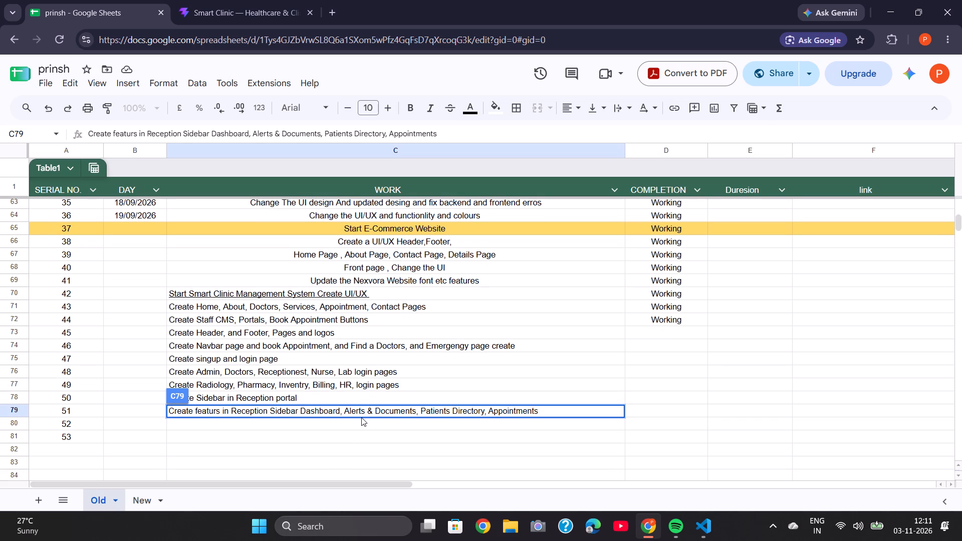
click(361, 417)
key(Tab)
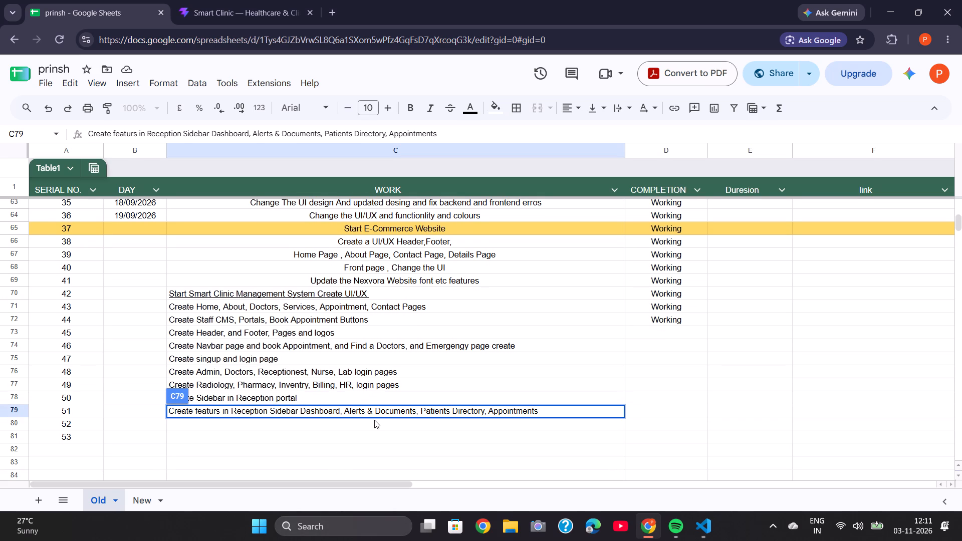
Open the WORK cell for serial no. 52 for editing and check the reception portal's sidebar items after Appointments.
double_click(374, 420)
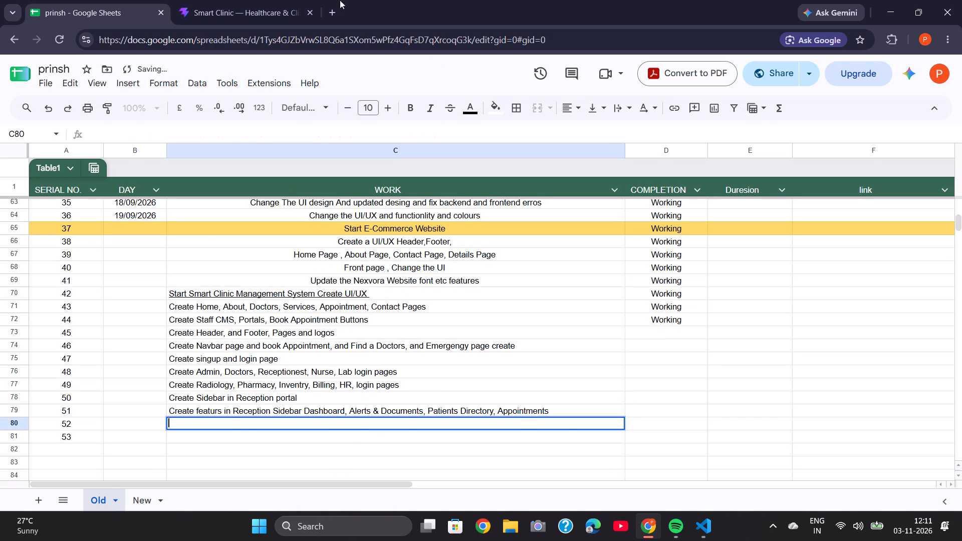
click(246, 0)
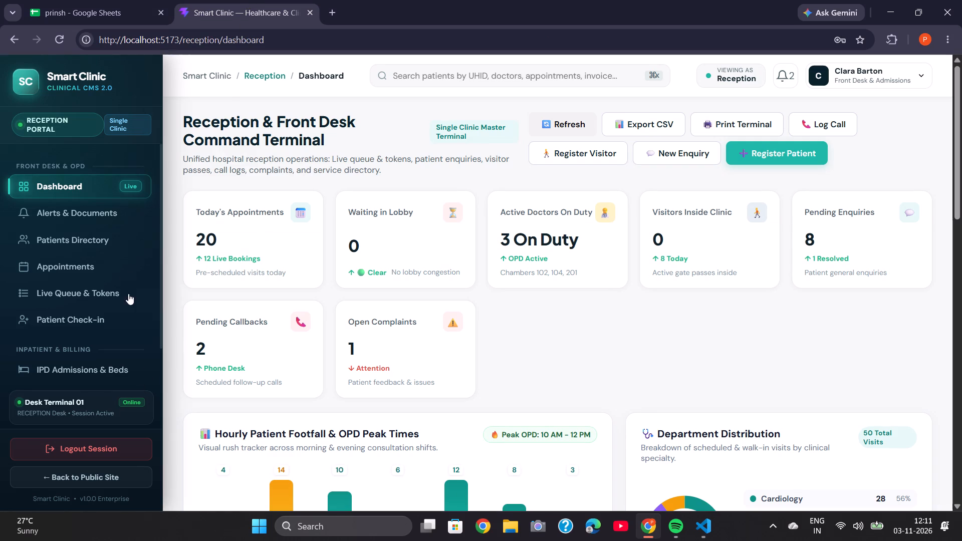
scroll(127, 270, down, 3)
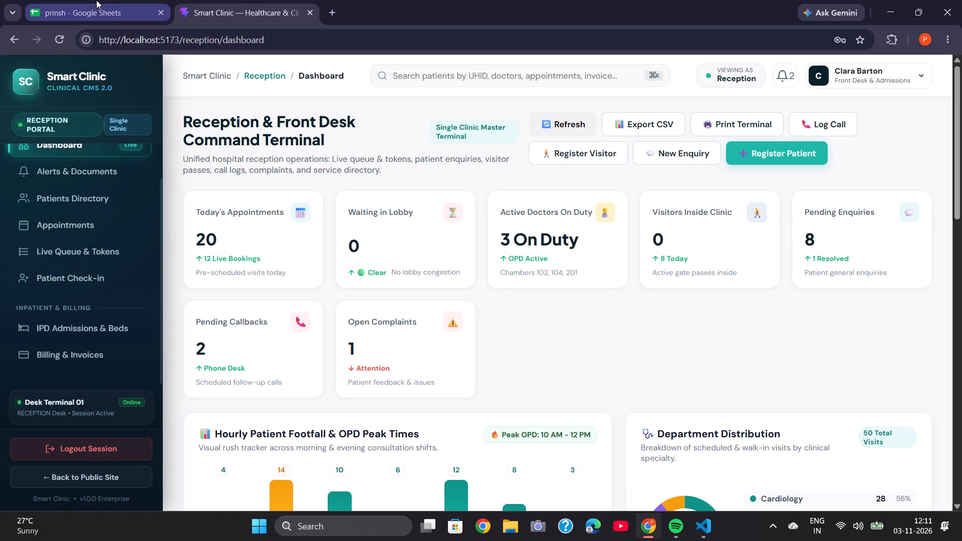
click(96, 0)
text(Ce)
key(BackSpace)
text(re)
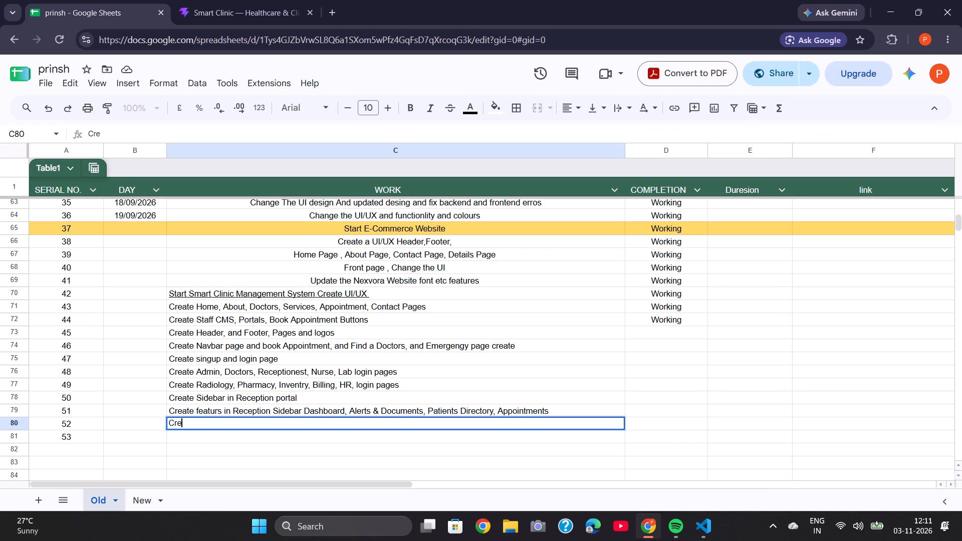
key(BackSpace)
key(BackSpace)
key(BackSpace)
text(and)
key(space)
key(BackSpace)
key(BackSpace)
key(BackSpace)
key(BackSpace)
Check the reception portal's fifth sidebar item and start the WORK text for serial no. 52 with "And Live".
text(And)
key(space)
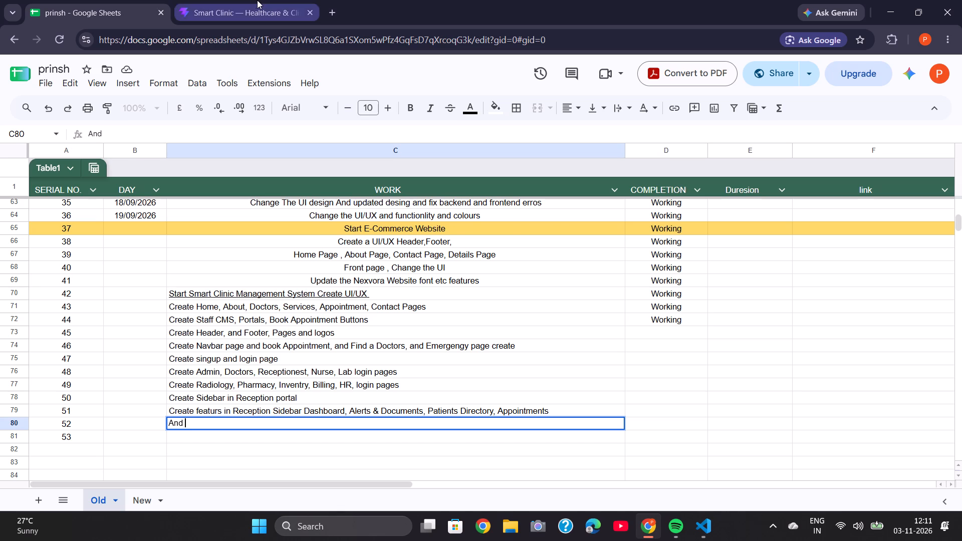
click(257, 0)
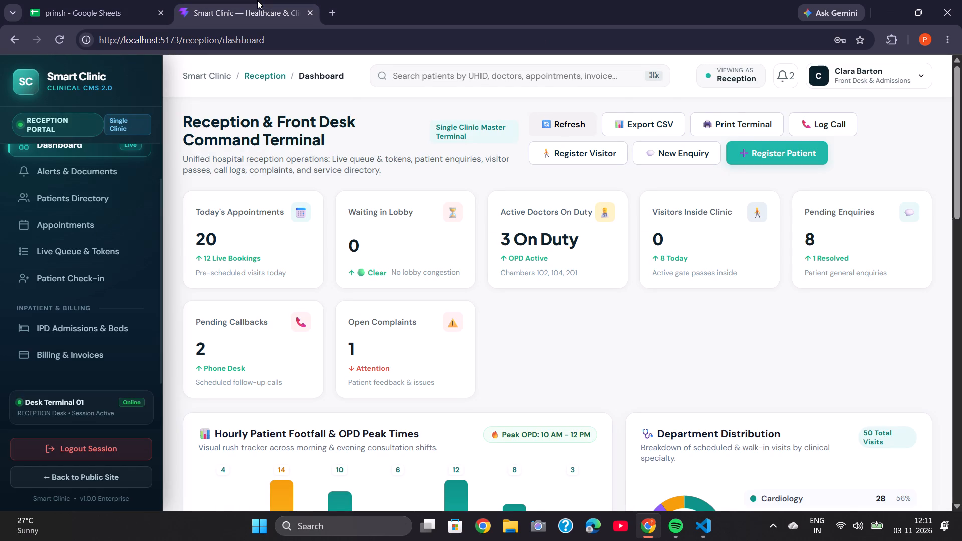
click(120, 0)
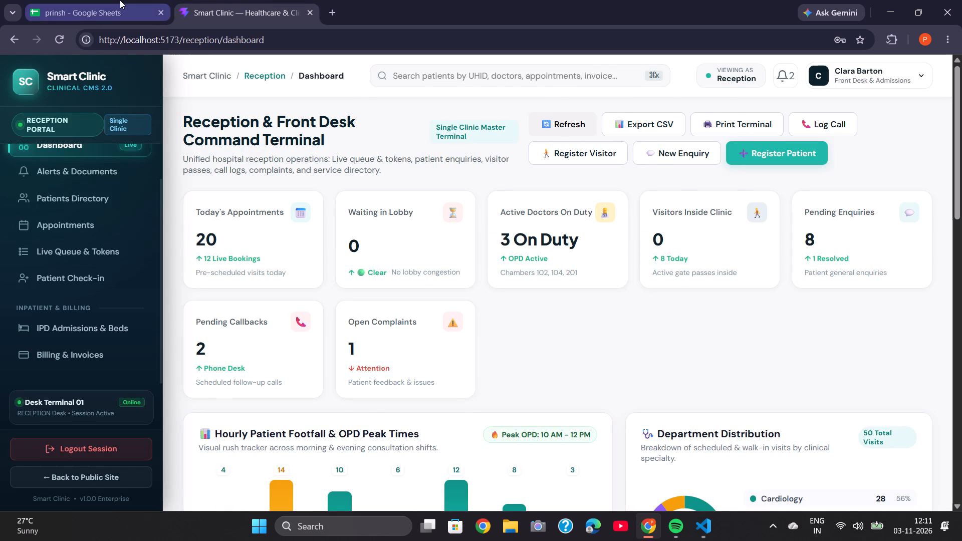
text(Live)
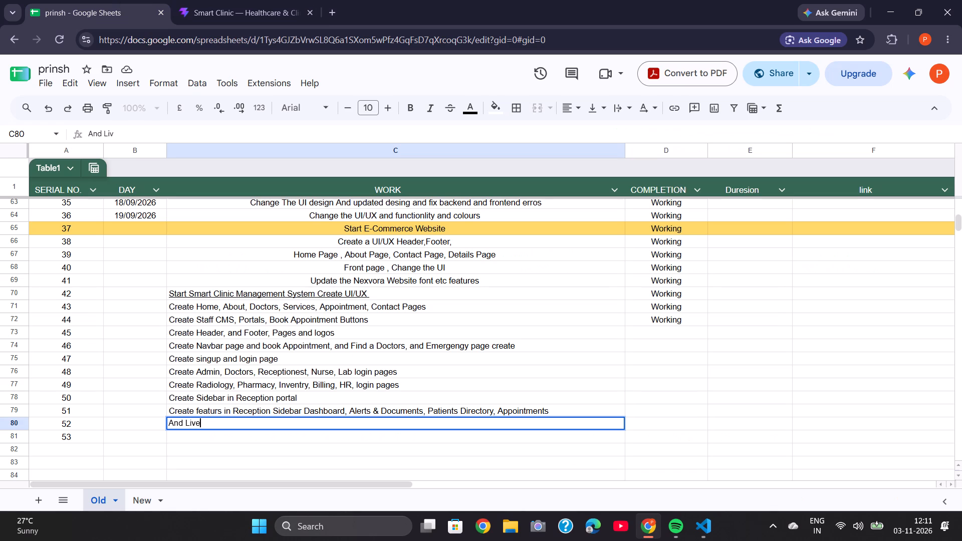
key(space)
Recheck the fifth sidebar item's spelling and add "Queue" after "Live" in the WORK text for serial no. 52.
click(203, 0)
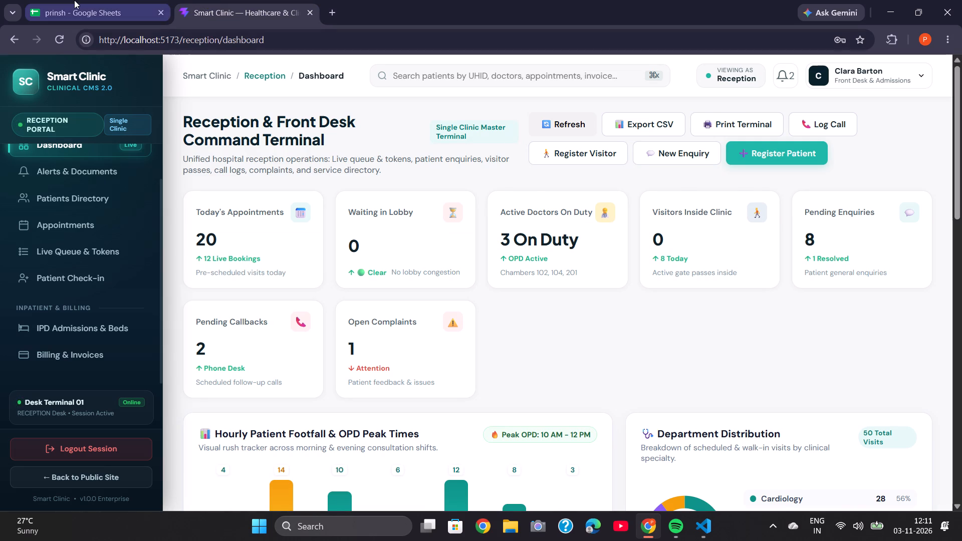
click(72, 0)
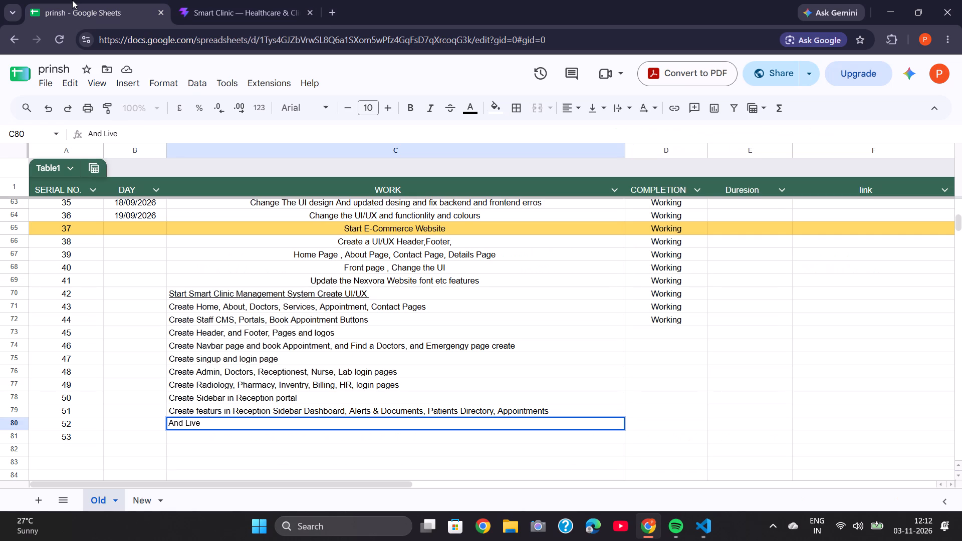
key(shift+q)
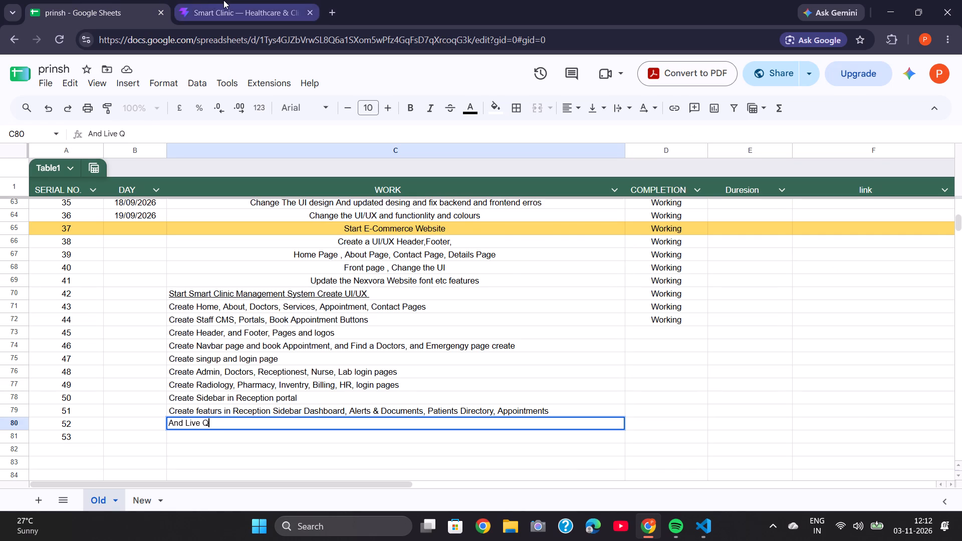
click(227, 0)
click(97, 0)
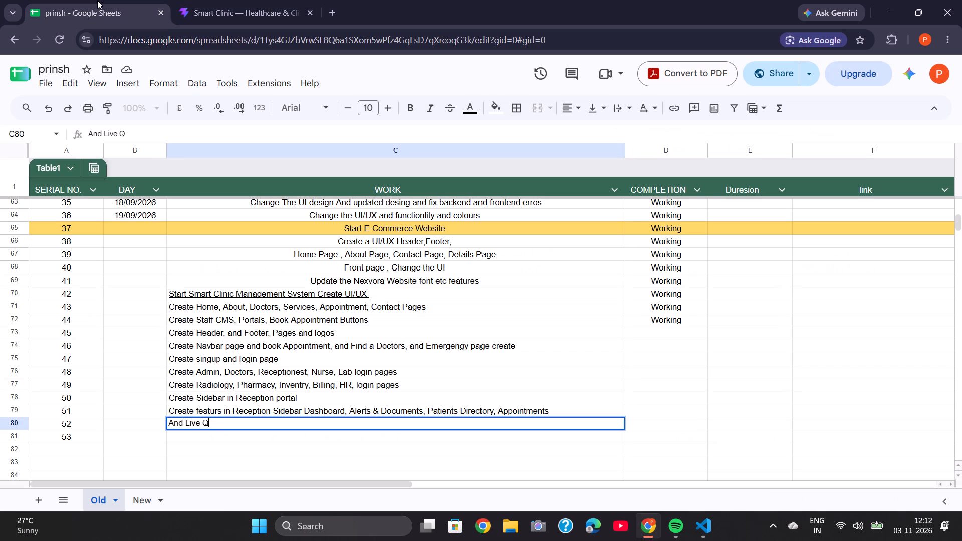
text(ue)
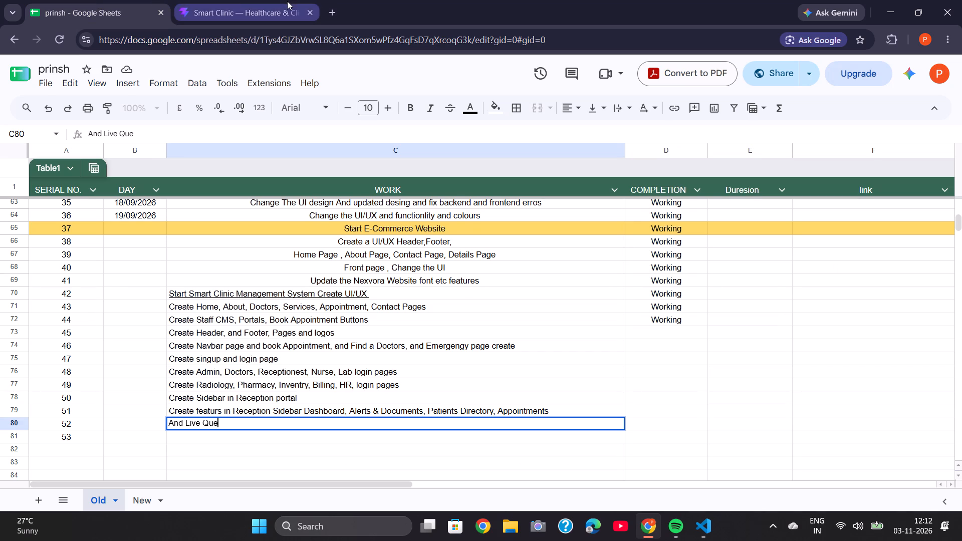
click(249, 1)
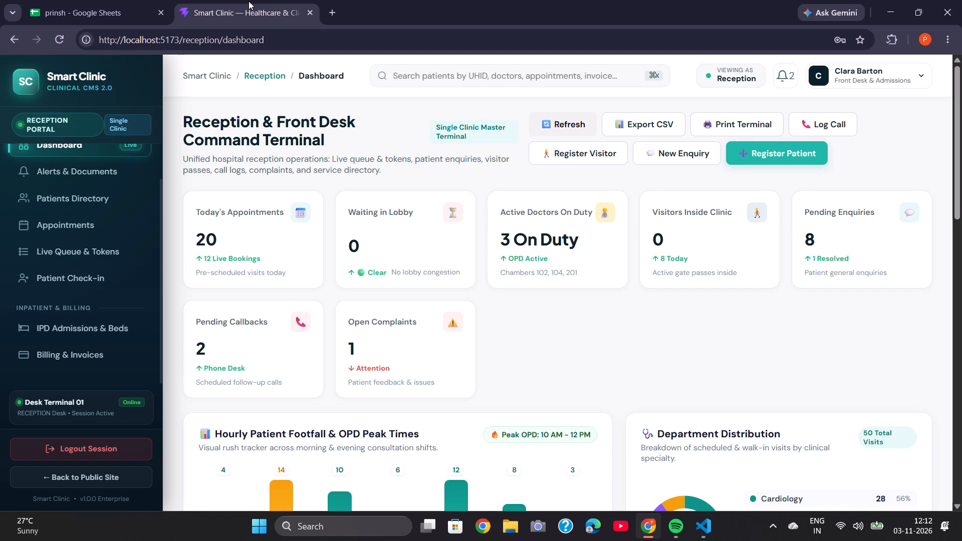
click(136, 0)
text(ue)
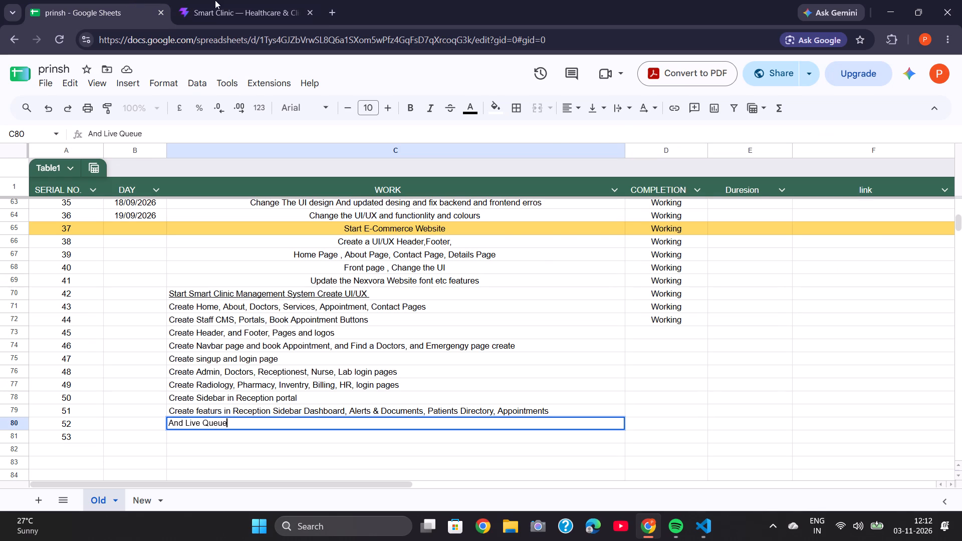
Check the rest of the fifth sidebar item and add "& Tokens" to the WORK text for serial no. 52.
click(265, 0)
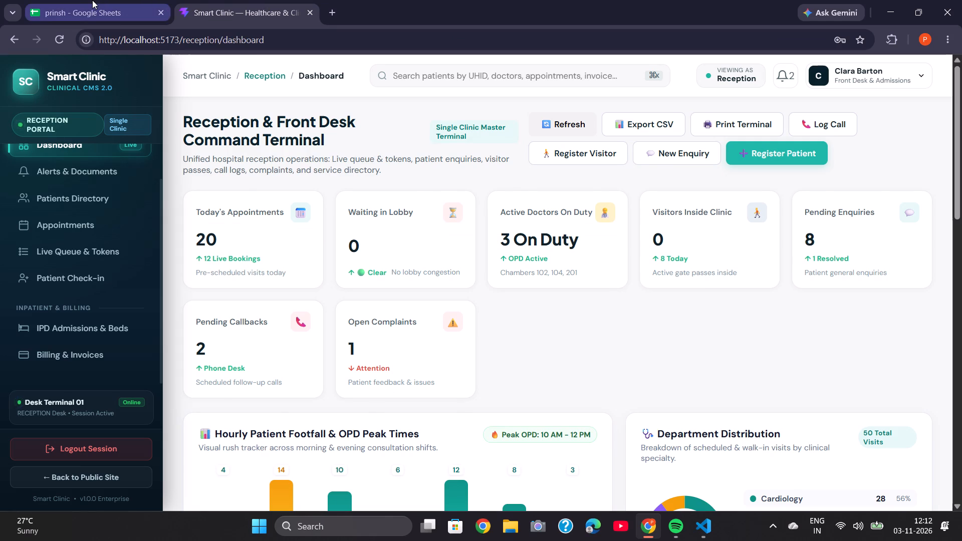
click(92, 0)
key(space)
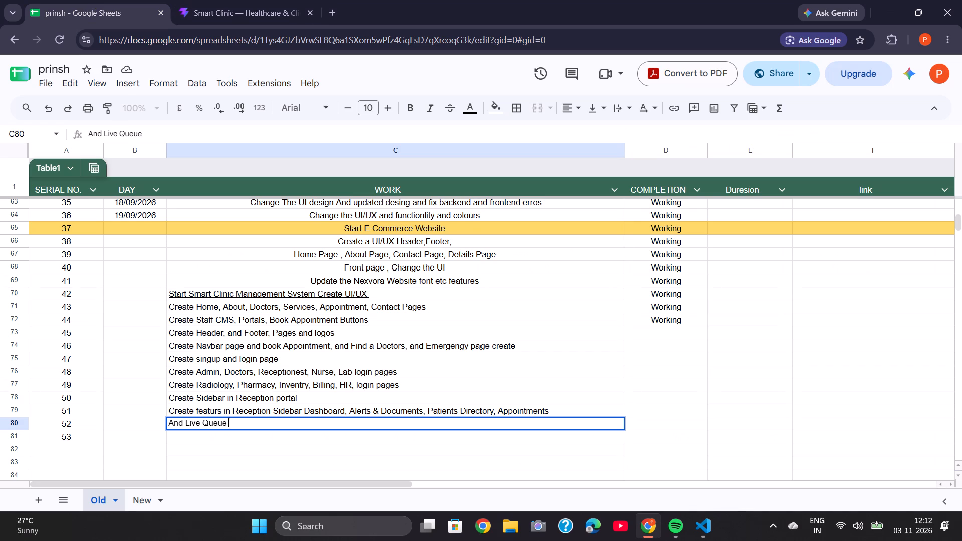
key(shift+ampersand)
key(space)
text(Token)
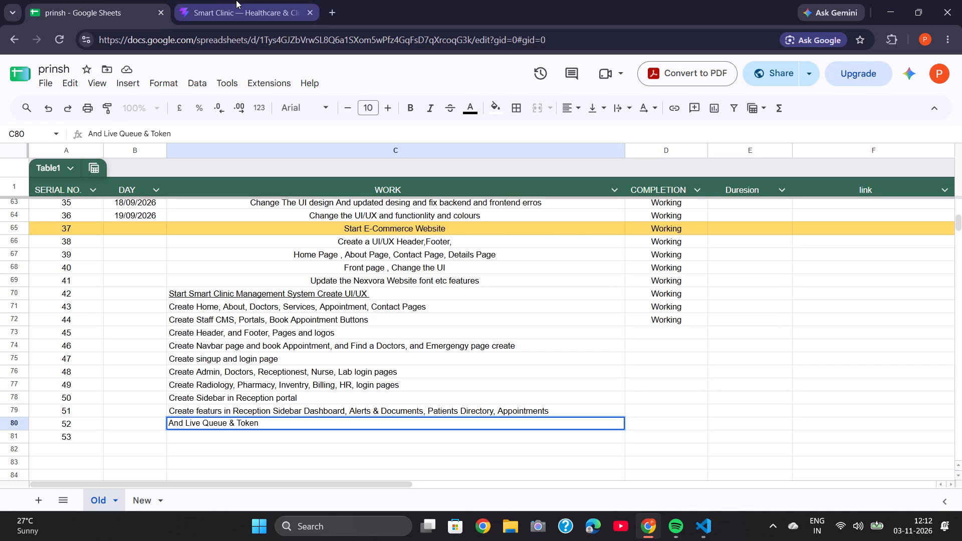
click(236, 0)
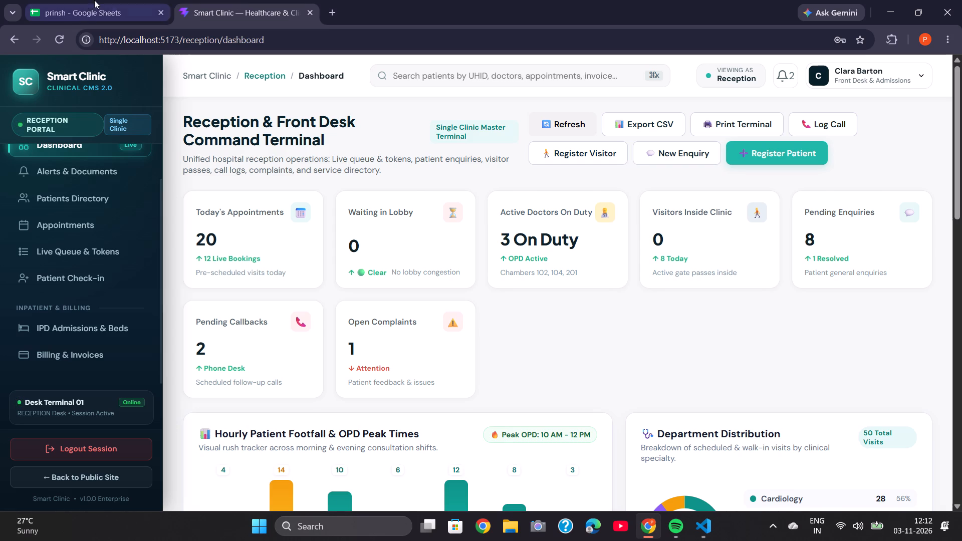
click(84, 0)
text(s)
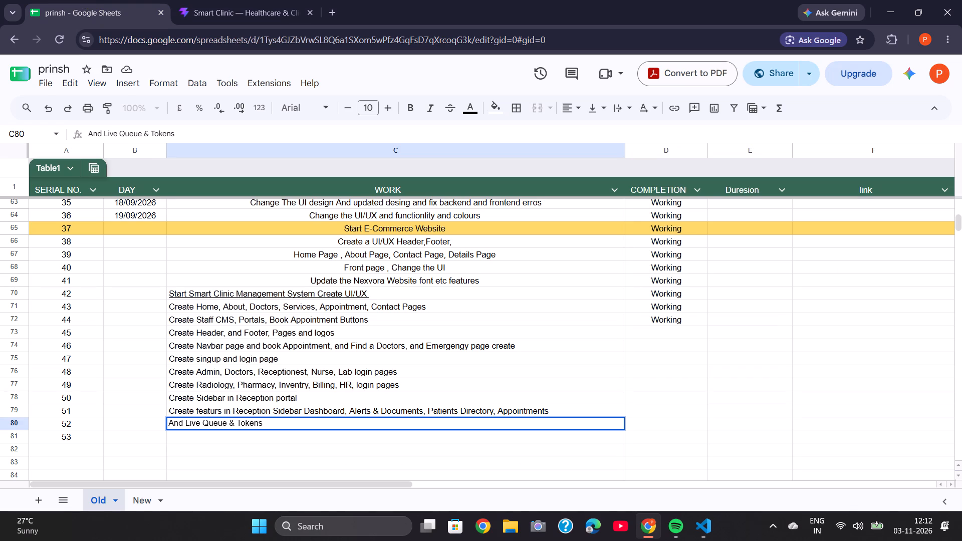
Check the reception portal's sixth sidebar item and add ", Patient" after "Tokens" in the WORK text for serial no. 52.
key(space)
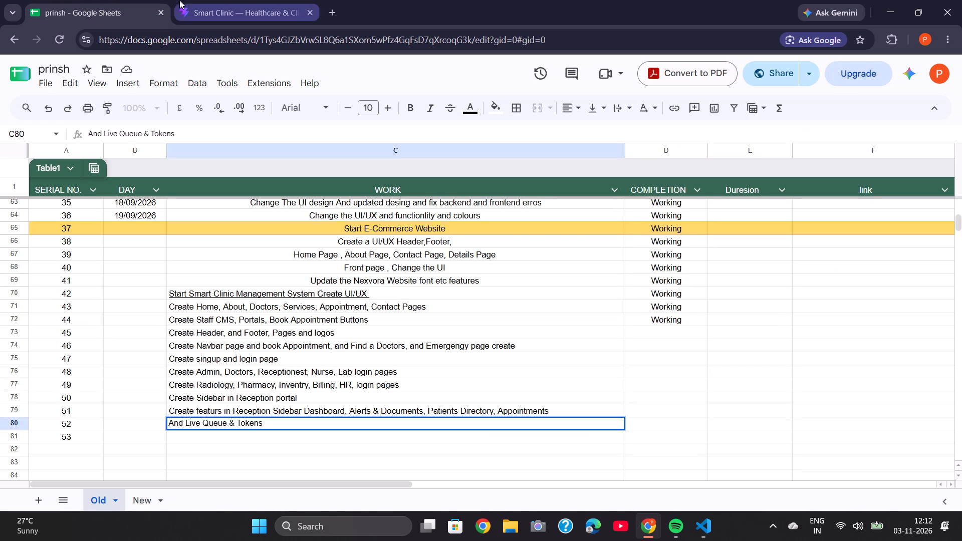
click(259, 0)
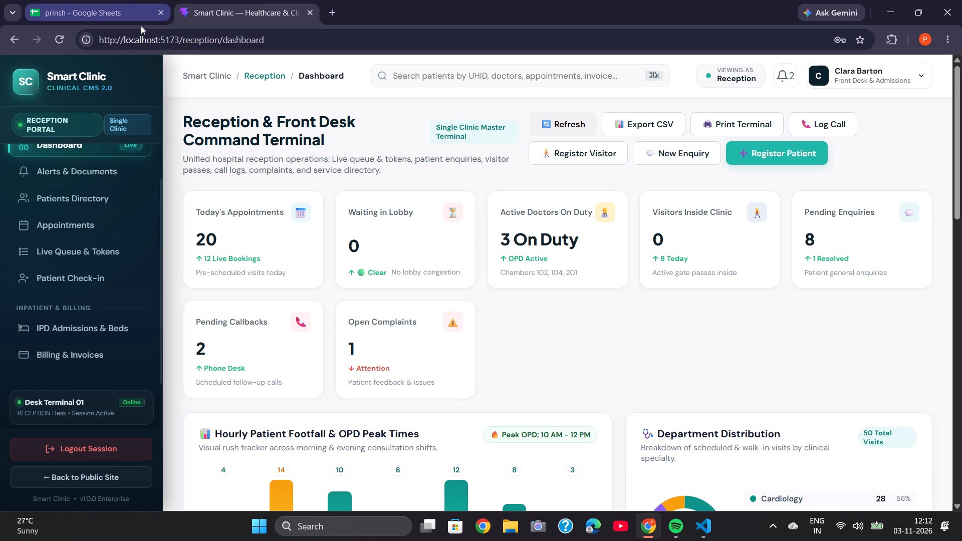
click(94, 12)
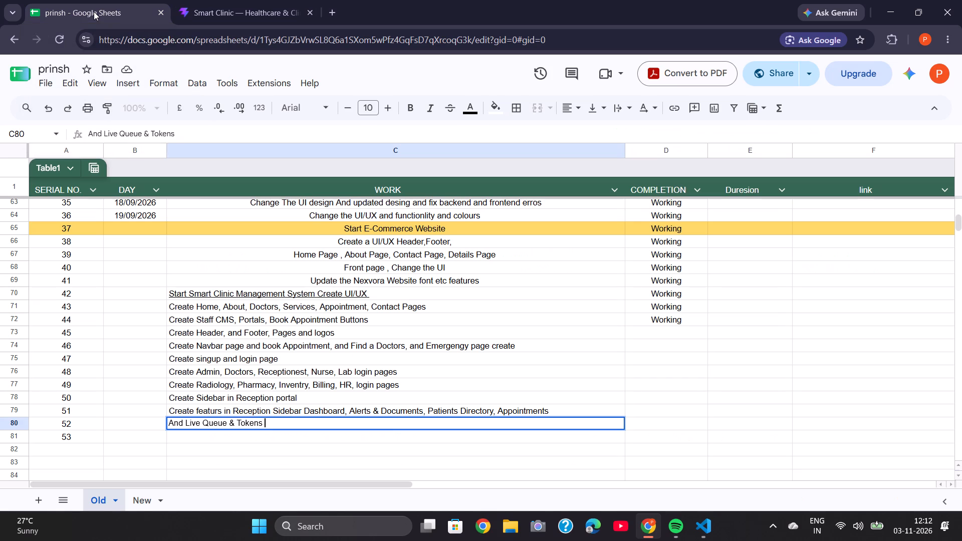
key(shift+p)
key(BackSpace)
key(BackSpace)
text(,)
key(space)
click(228, 0)
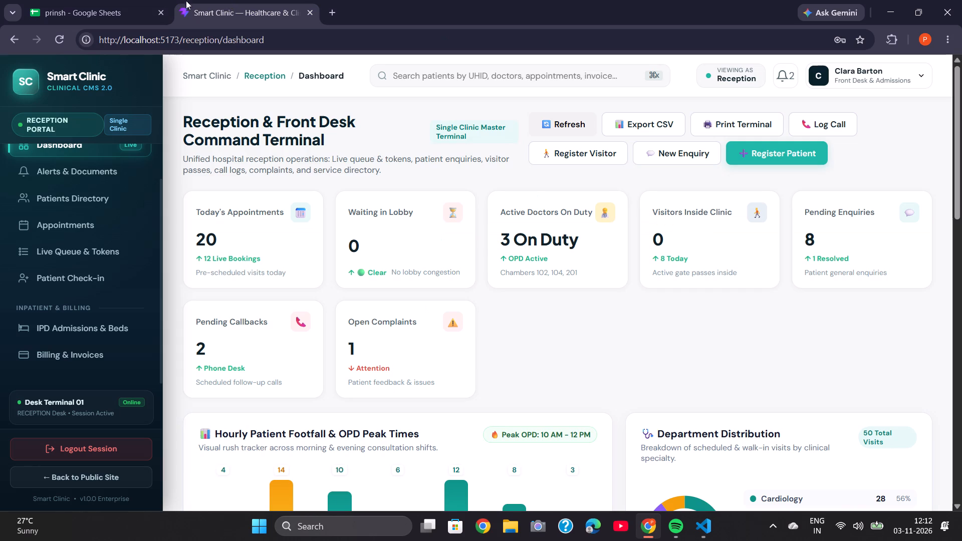
click(106, 0)
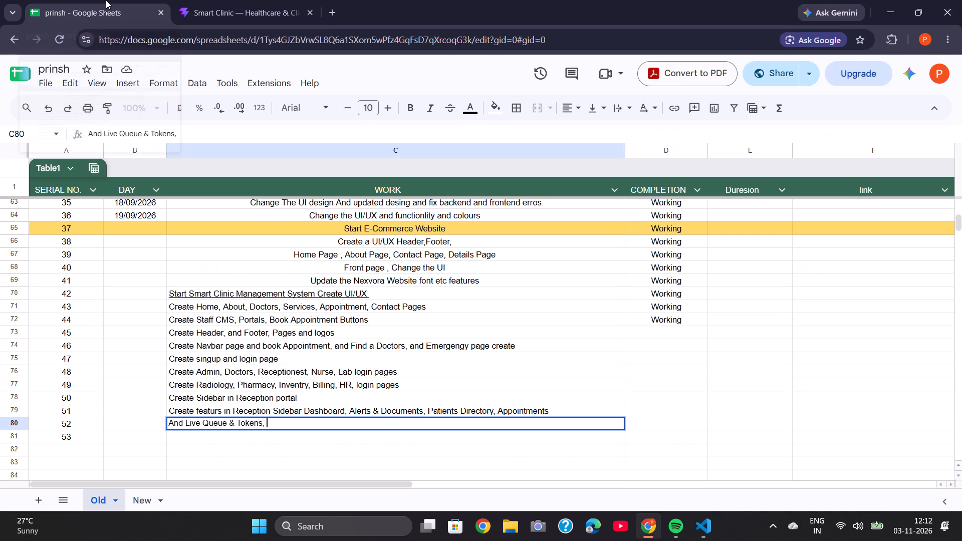
text(Patient)
key(s)
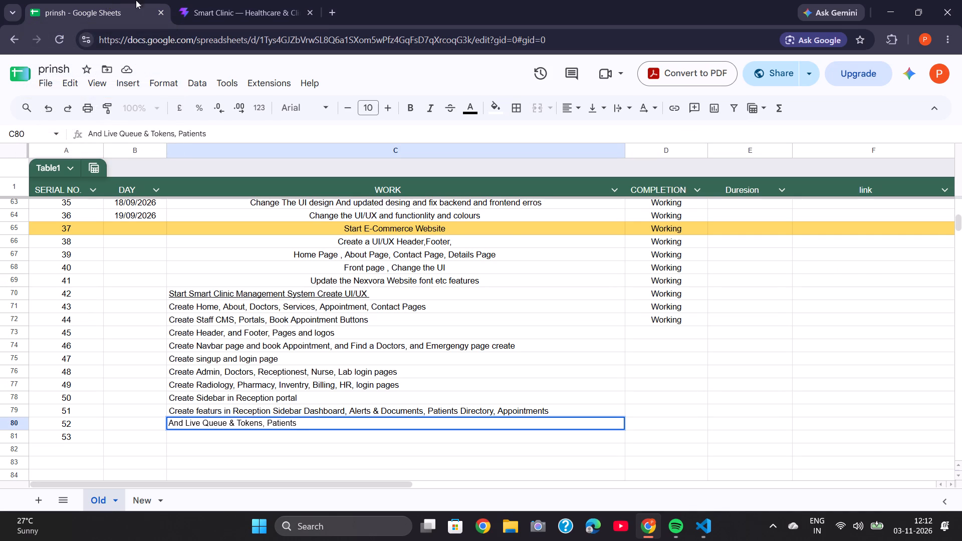
click(219, 0)
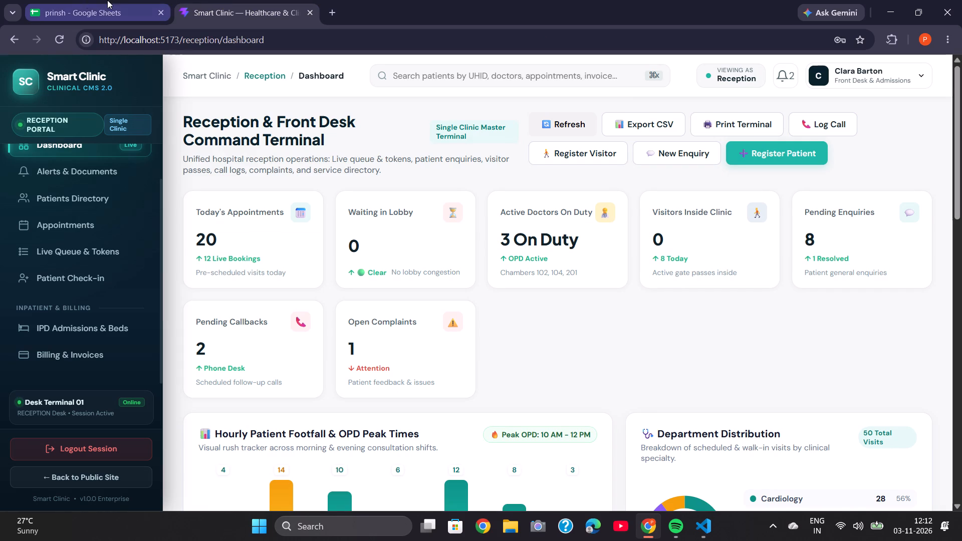
click(59, 1)
key(BackSpace)
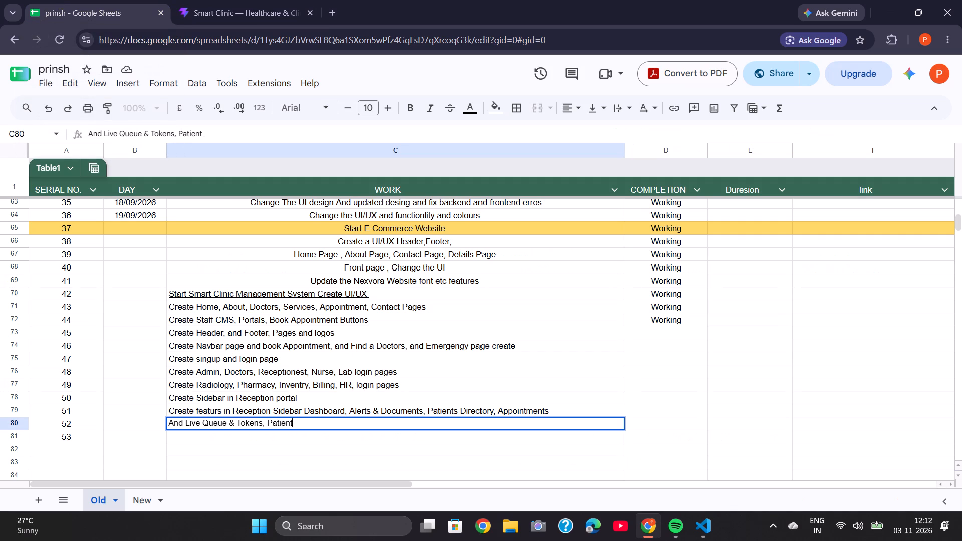
key(space)
Recheck the sixth sidebar item's spelling and add "Check-in," after "Patient" in the WORK text for serial no. 52.
click(244, 0)
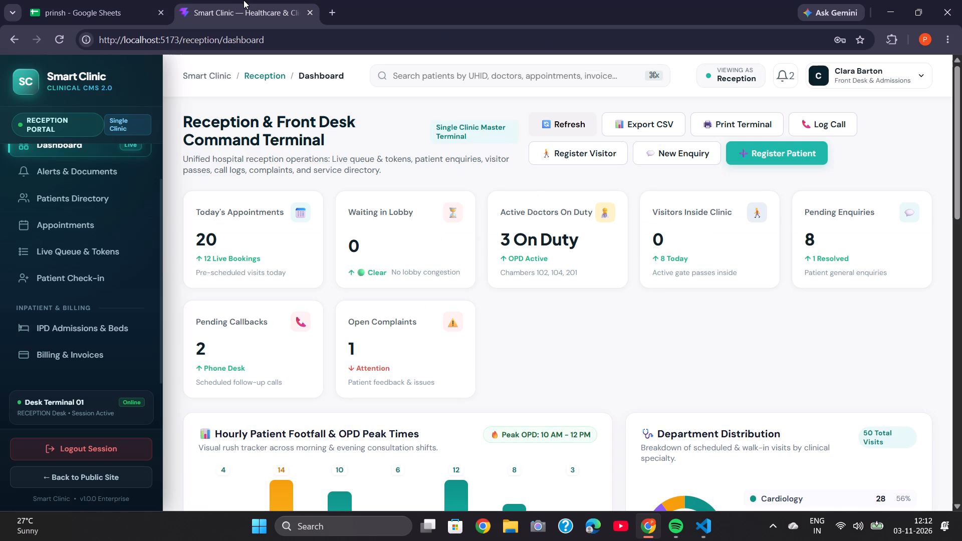
click(88, 2)
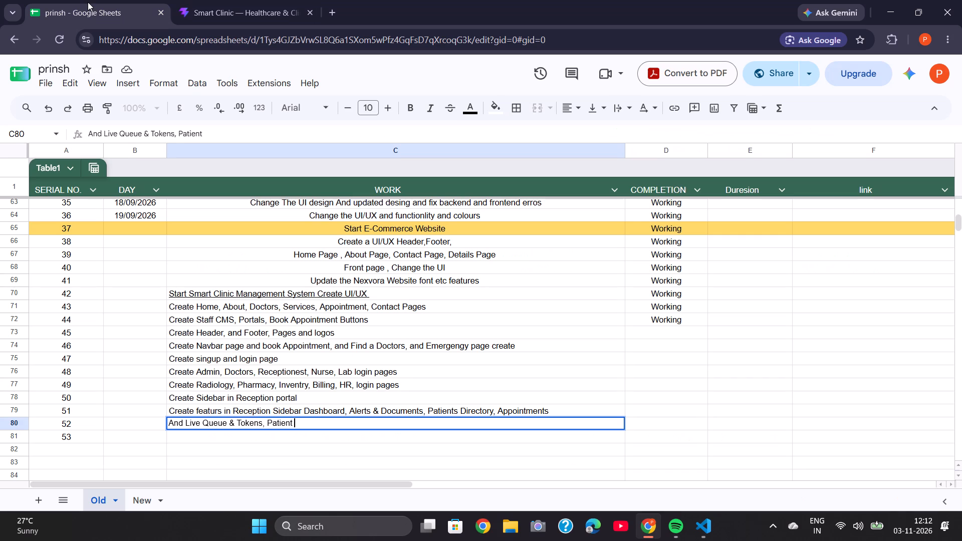
text(Cke)
key(BackSpace)
key(BackSpace)
text(heck)
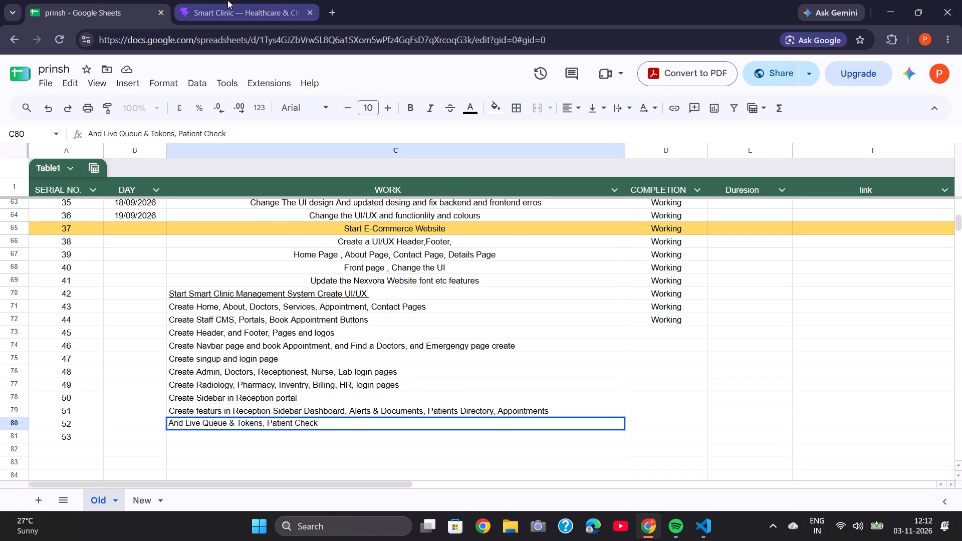
click(174, 0)
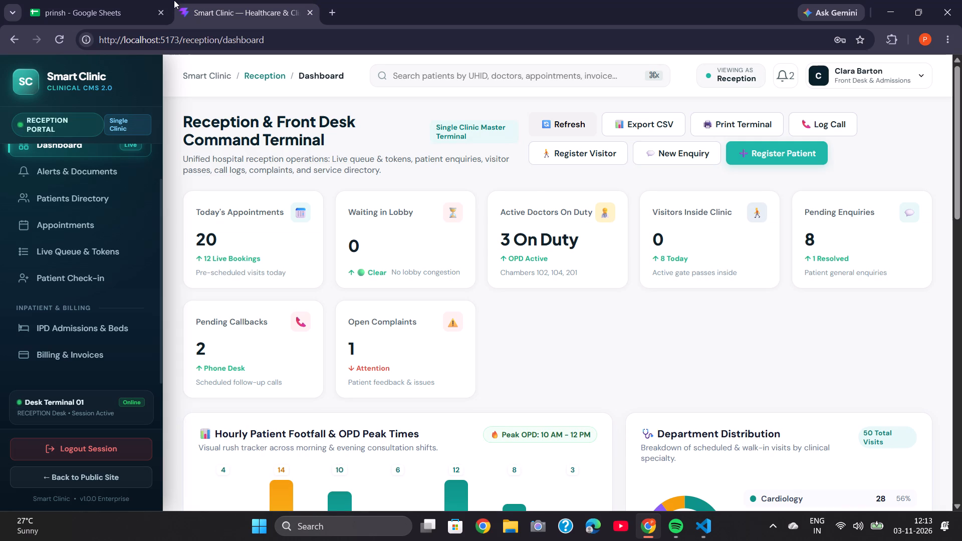
click(49, 0)
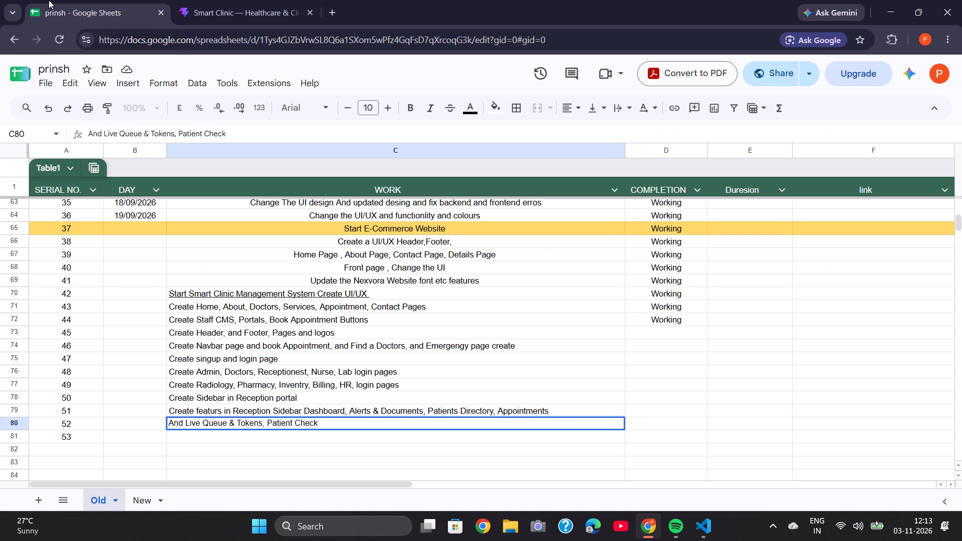
text(-in)
key(comma)
key(space)
Check the reception portal's seventh sidebar item and add "IPD Admissions" to the WORK text for serial no. 52.
click(216, 0)
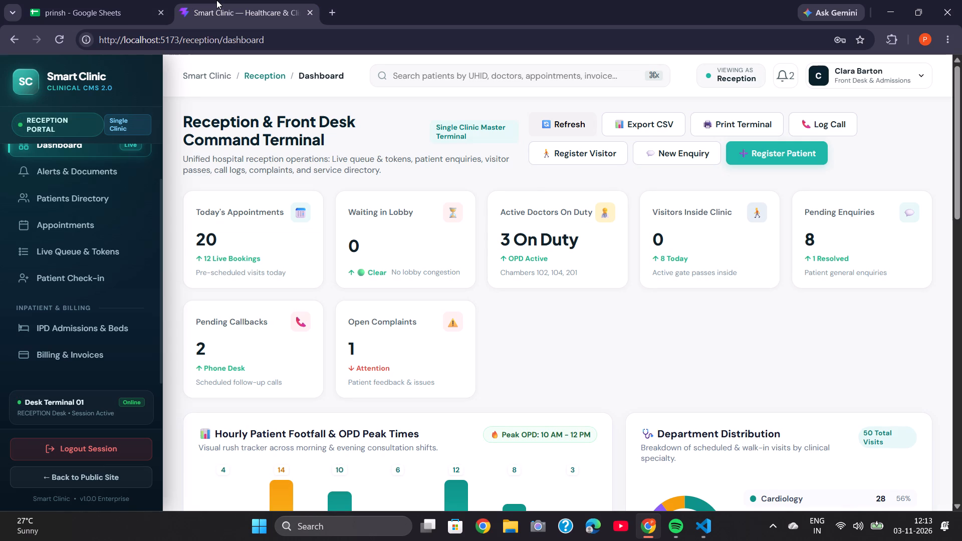
click(111, 0)
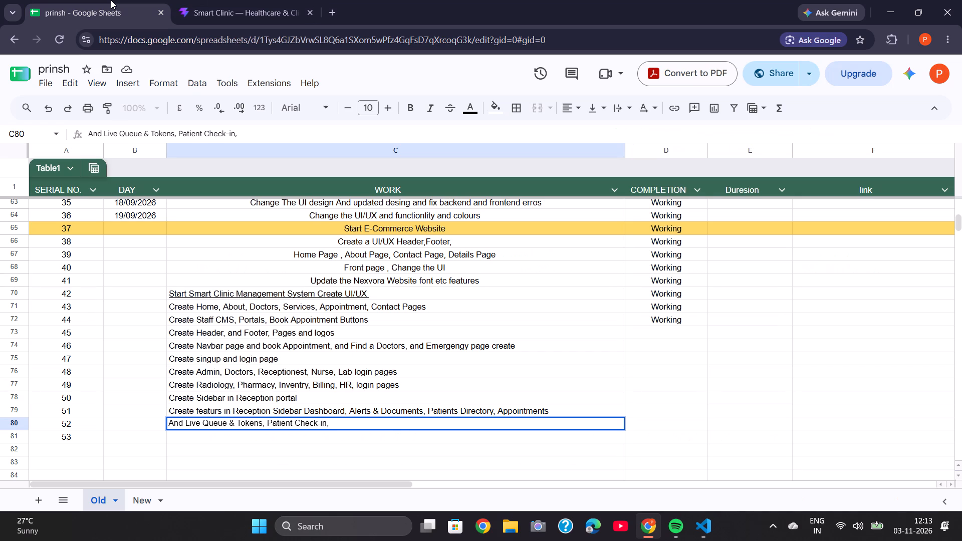
text(IPD)
click(203, 0)
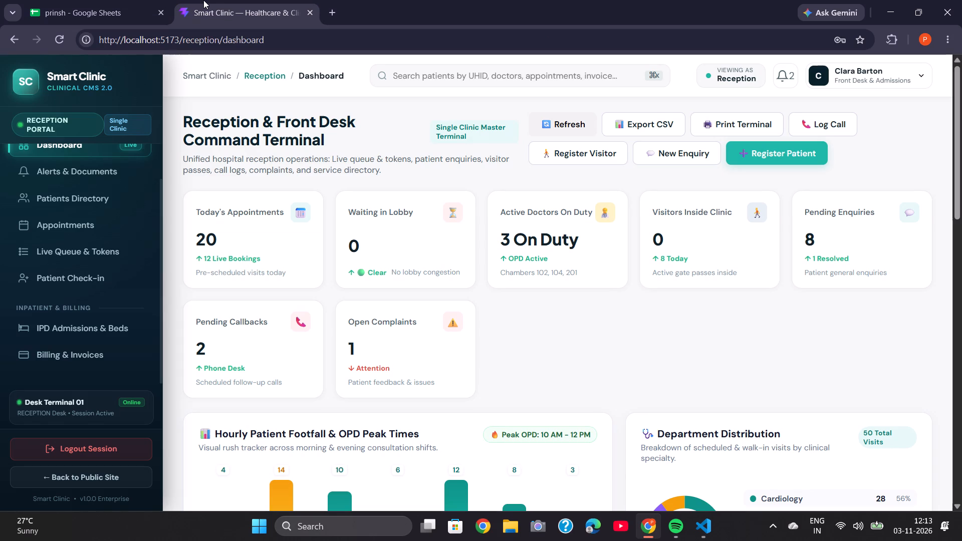
click(60, 0)
key(space)
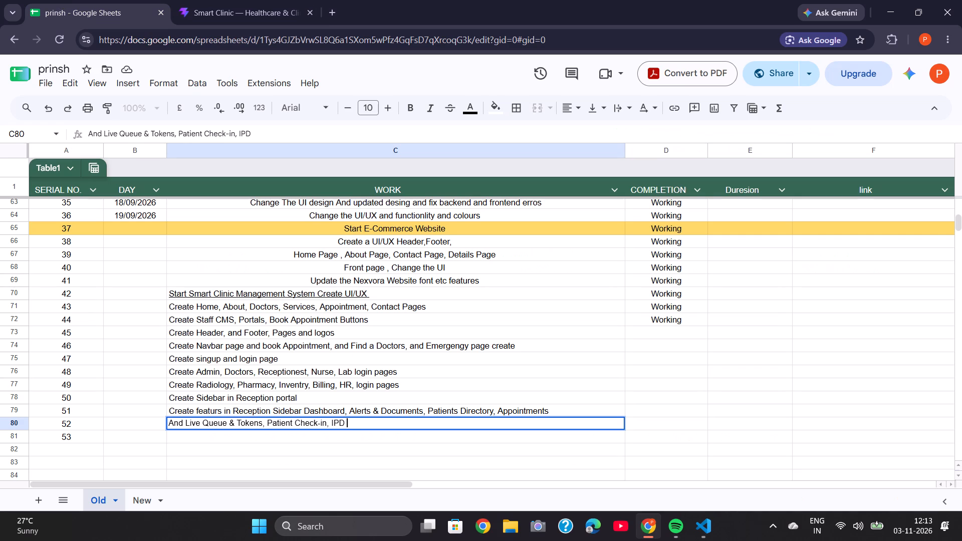
text(Ad)
click(245, 8)
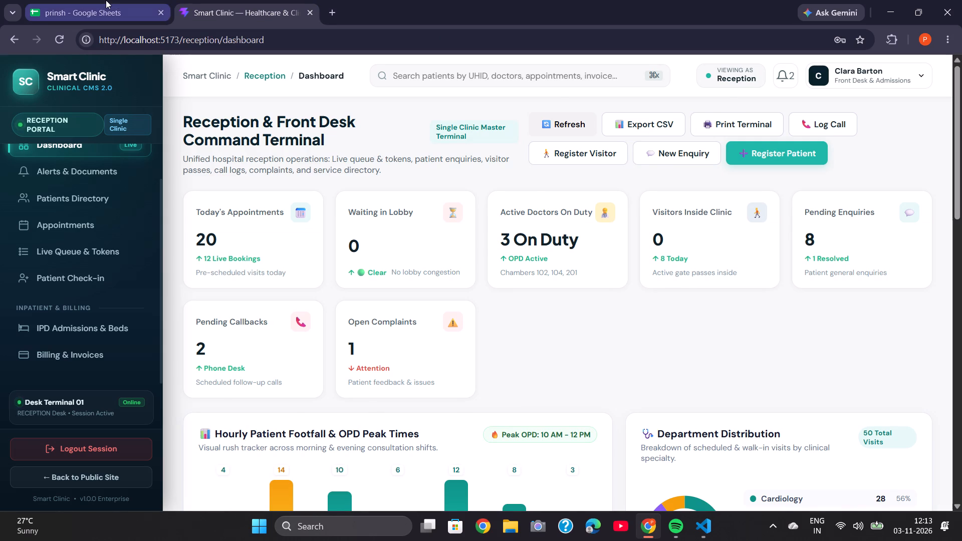
click(106, 0)
text(missin)
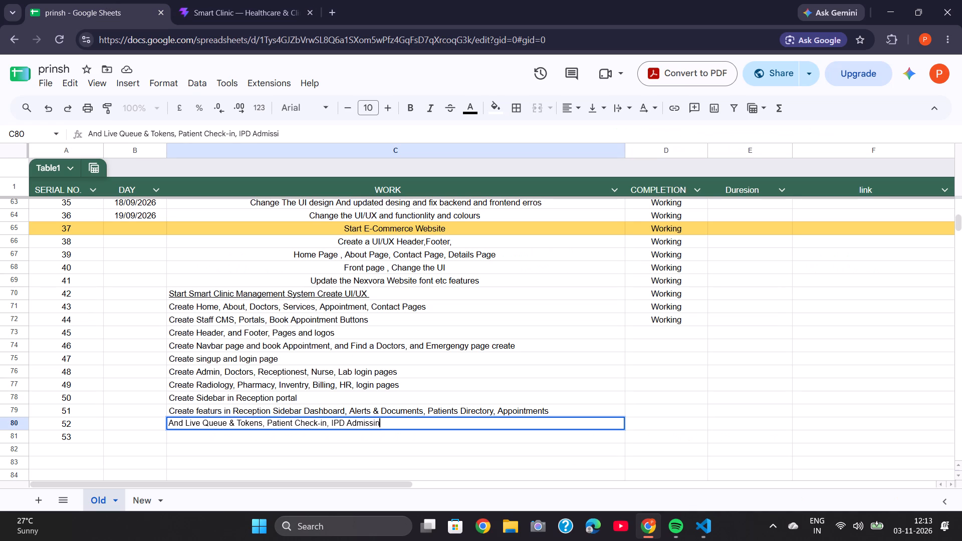
key(BackSpace)
text(ons)
key(space)
Recheck the rest of the seventh sidebar item and add "& Beds," after "Admissions" in the WORK text for serial no. 52.
click(238, 0)
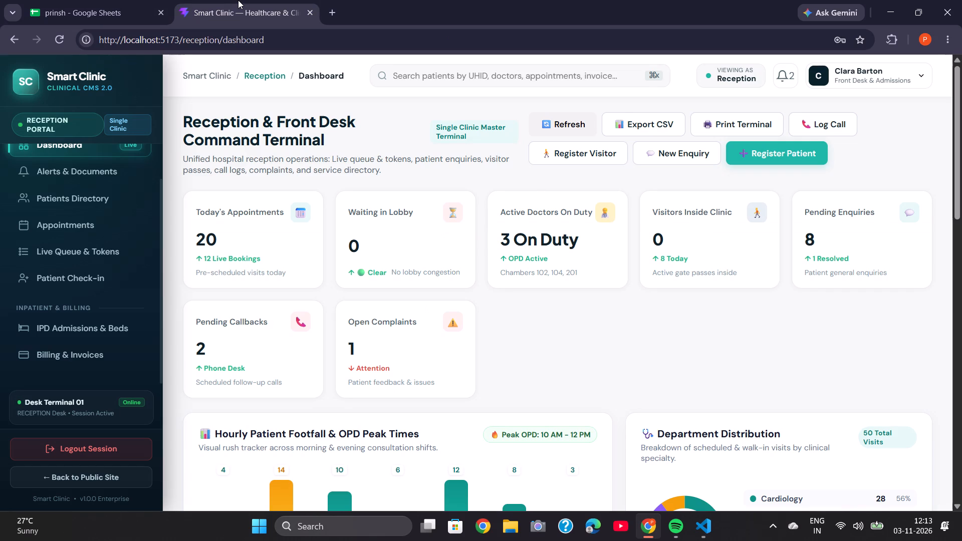
click(120, 1)
key(BackSpace)
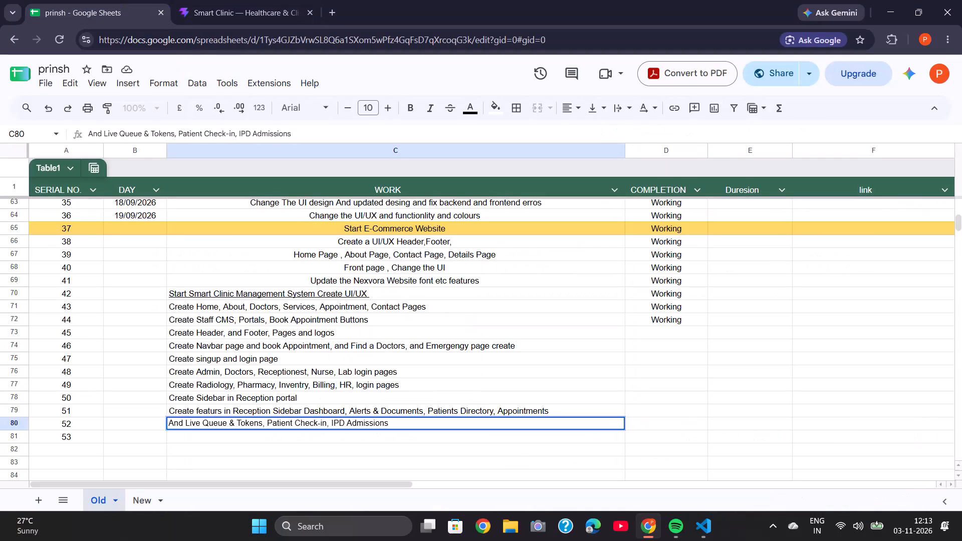
key(space)
text(& Bed)
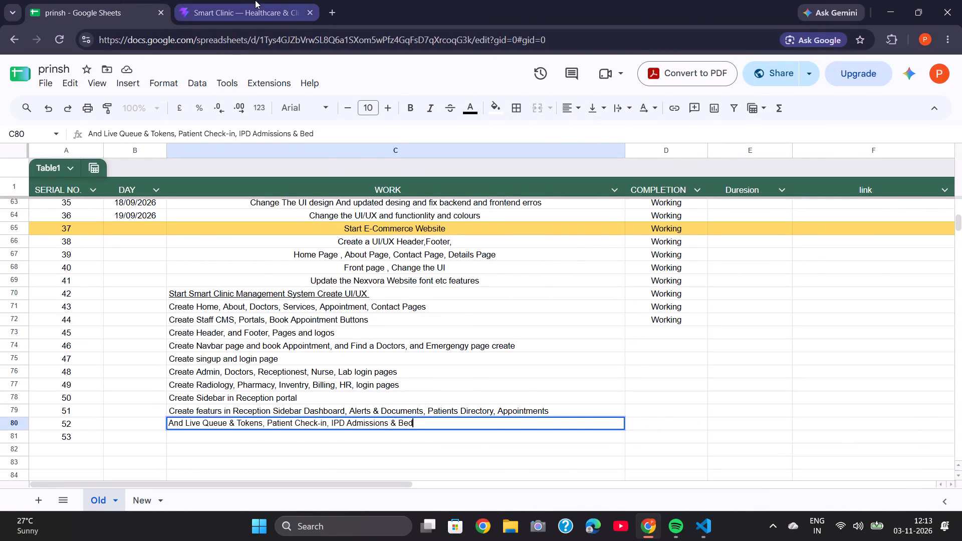
click(255, 0)
click(113, 4)
text(s)
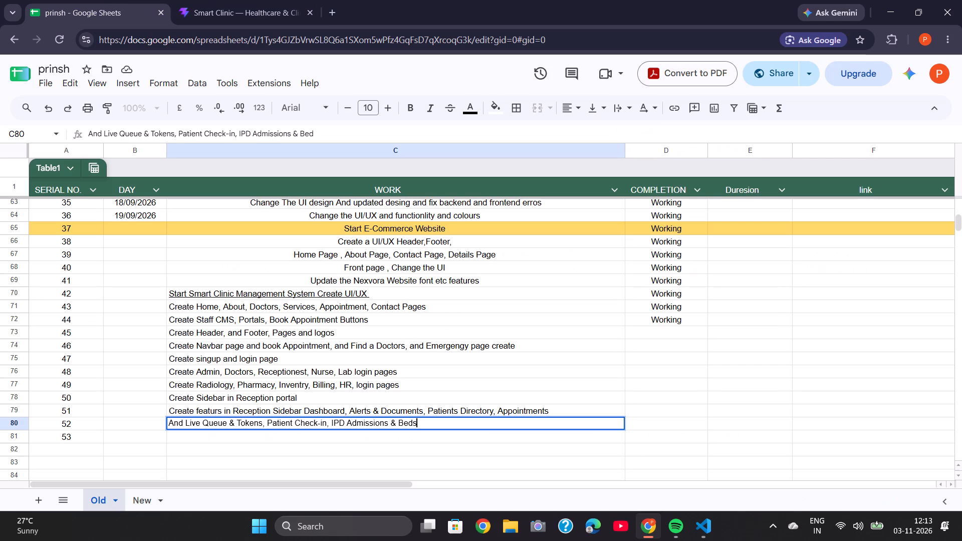
key(space)
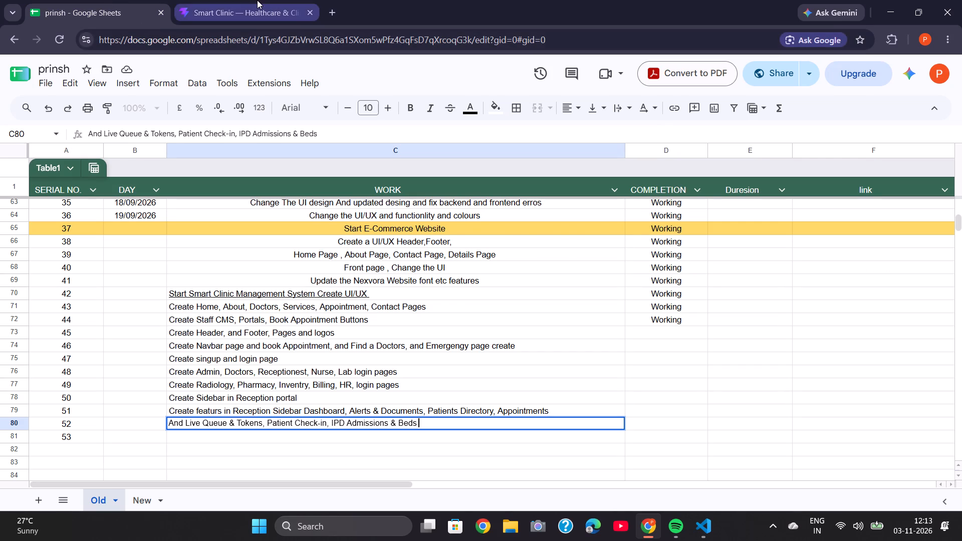
click(257, 0)
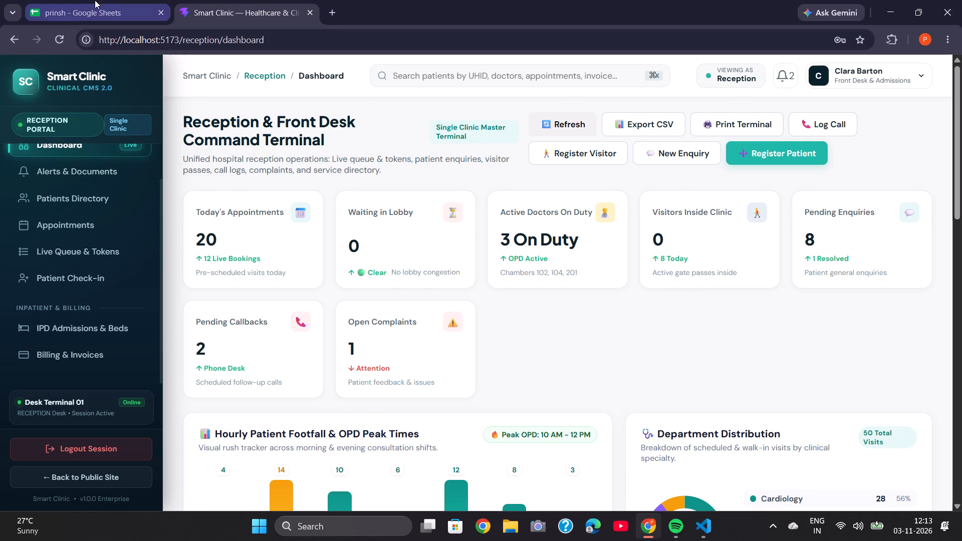
click(95, 0)
key(BackSpace)
key(comma)
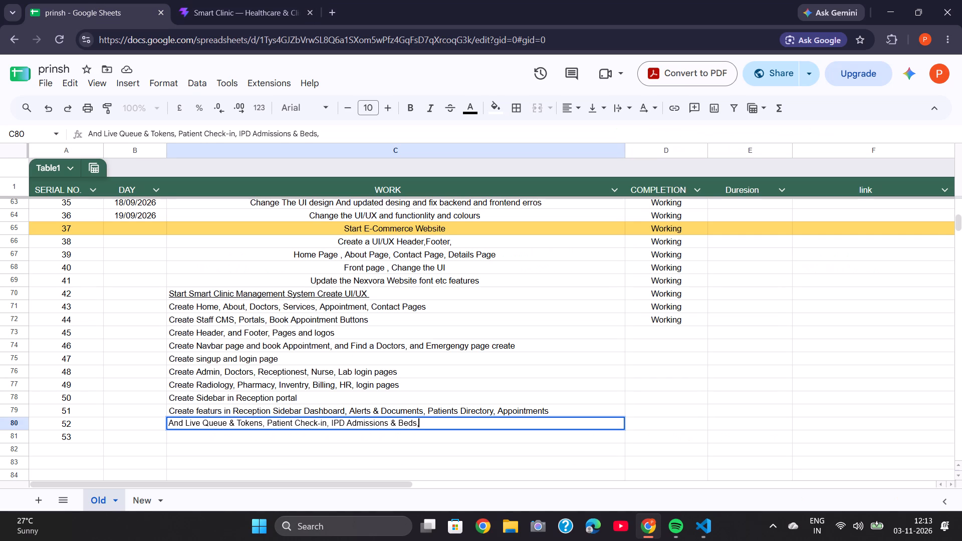
key(space)
Finish the WORK text for serial no. 52 with "Billing & Invoices", checking the spelling against the reception portal's eighth sidebar item.
text(Billing)
click(251, 0)
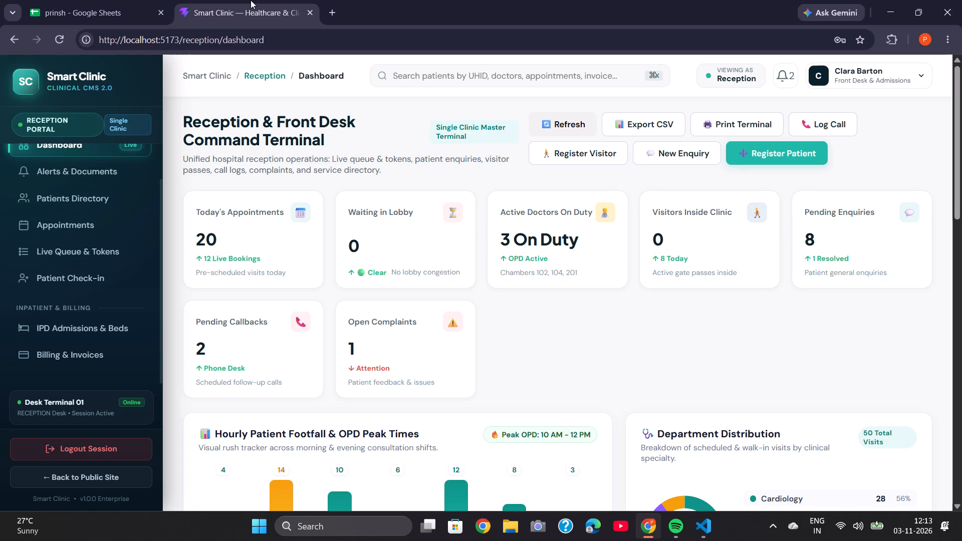
click(97, 0)
key(space)
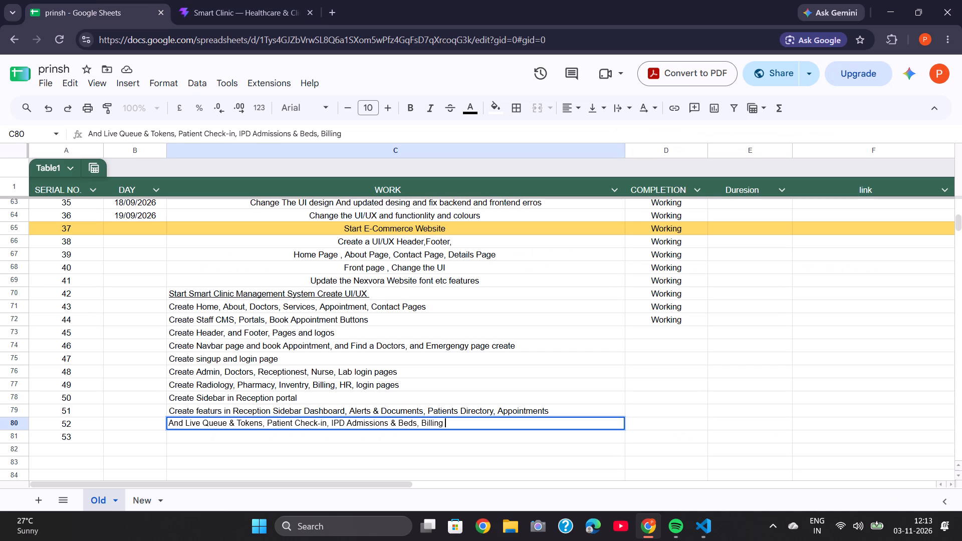
text(&)
key(space)
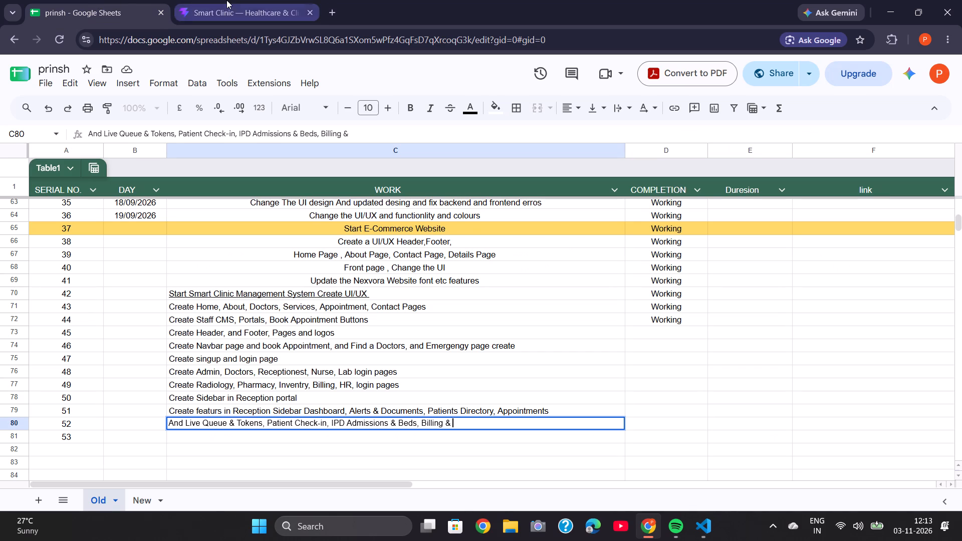
click(233, 0)
click(87, 0)
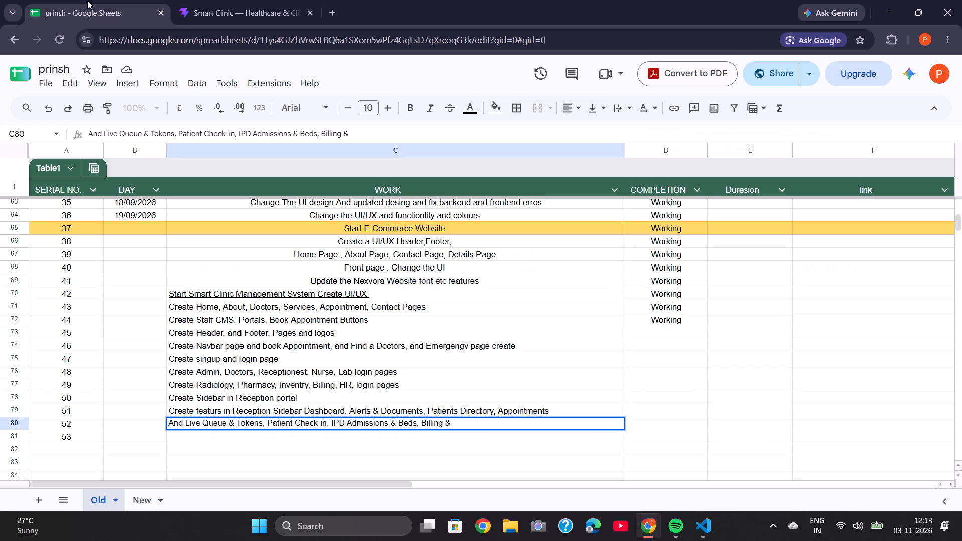
text(In)
key(shift+v)
key(BackSpace)
text(voice)
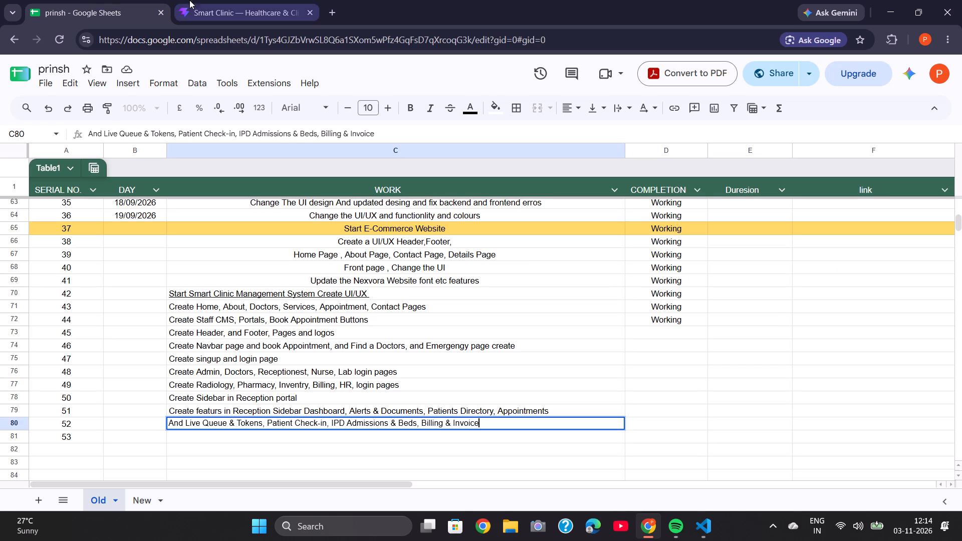
click(205, 0)
click(47, 0)
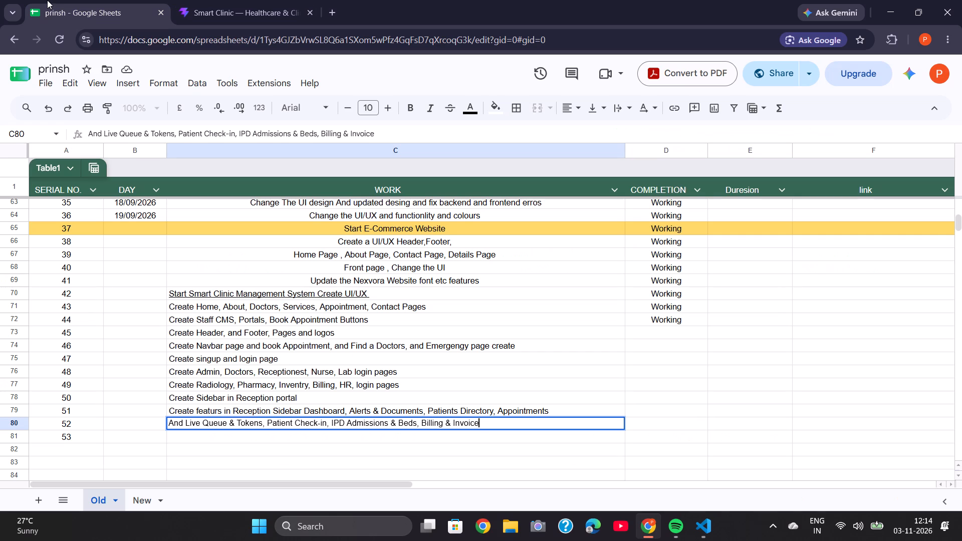
key(s)
key(Tab)
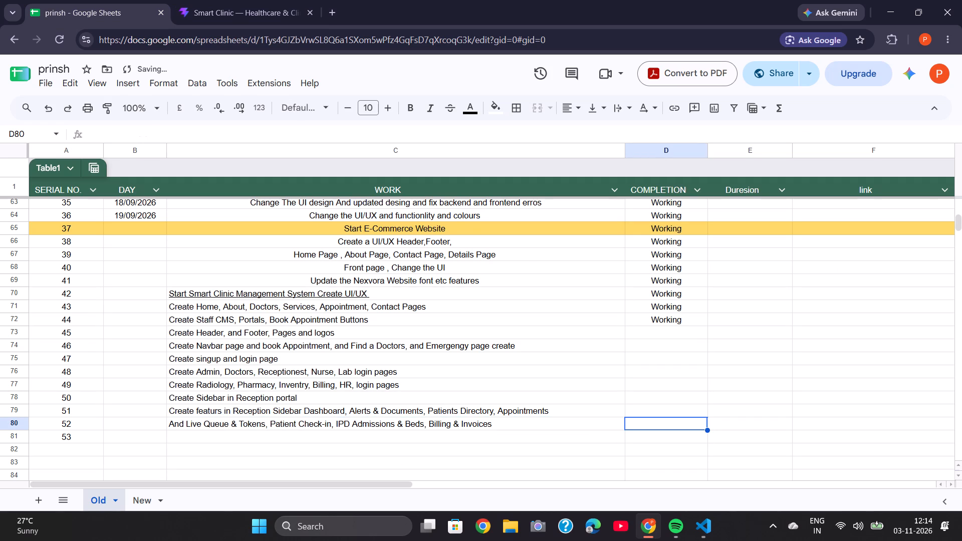
Start the WORK text for serial no. 53 with "Change The".
key(Down)
key(Left)
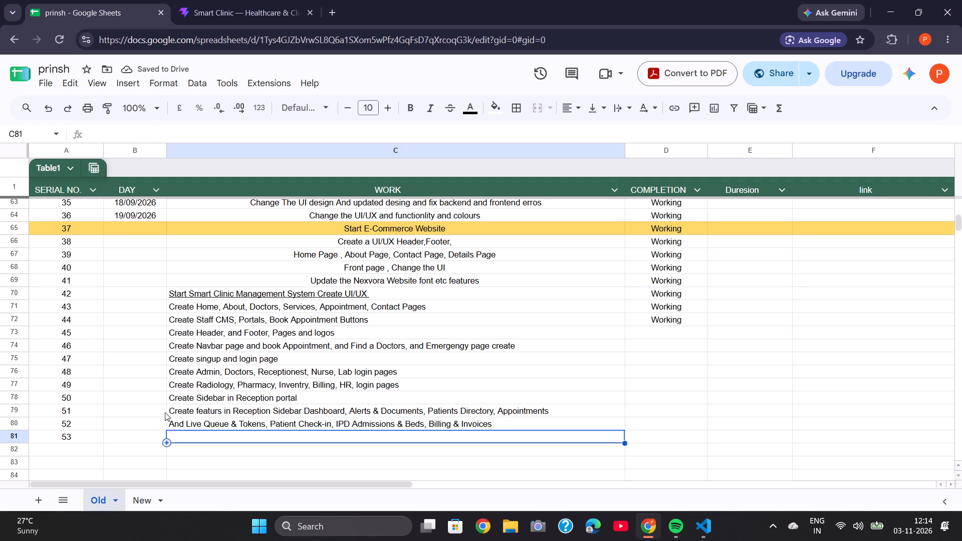
double_click(218, 437)
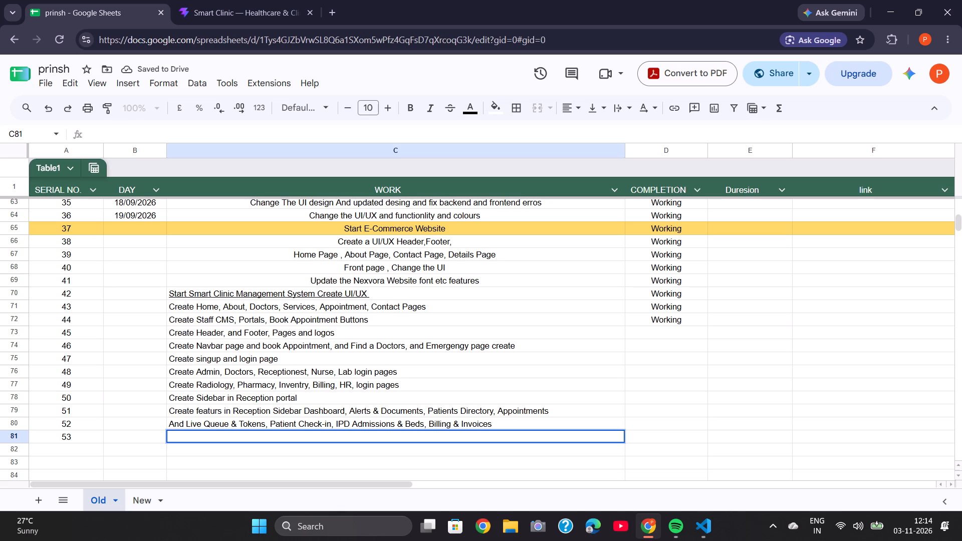
text(Chab)
key(BackSpace)
text(nge the)
key(space)
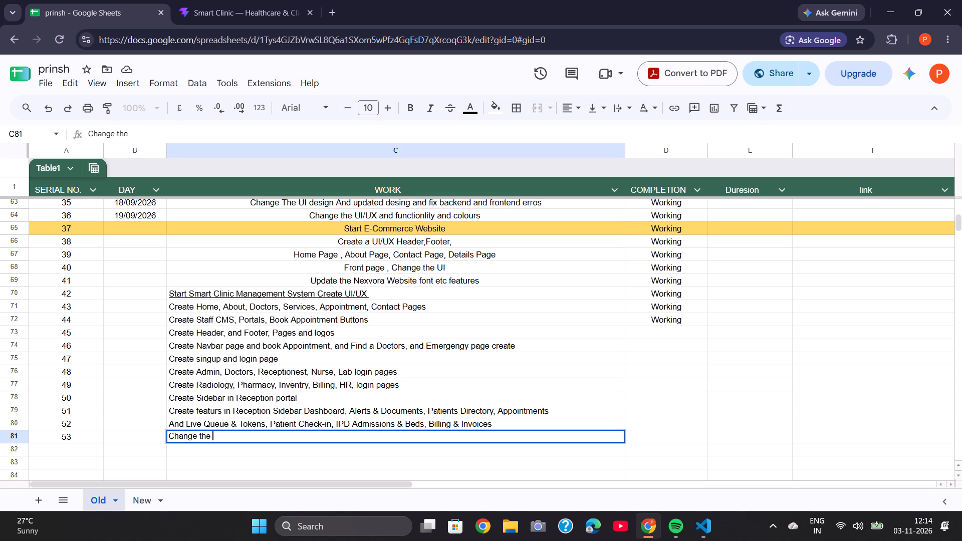
key(BackSpace)
key(BackSpace)
key(BackSpace)
key(BackSpace)
text(The)
key(space)
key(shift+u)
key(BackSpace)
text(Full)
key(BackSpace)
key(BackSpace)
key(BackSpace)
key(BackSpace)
Add "UI/UX" after "Change The" in the WORK text for serial no. 53.
text(UI)
key(space)
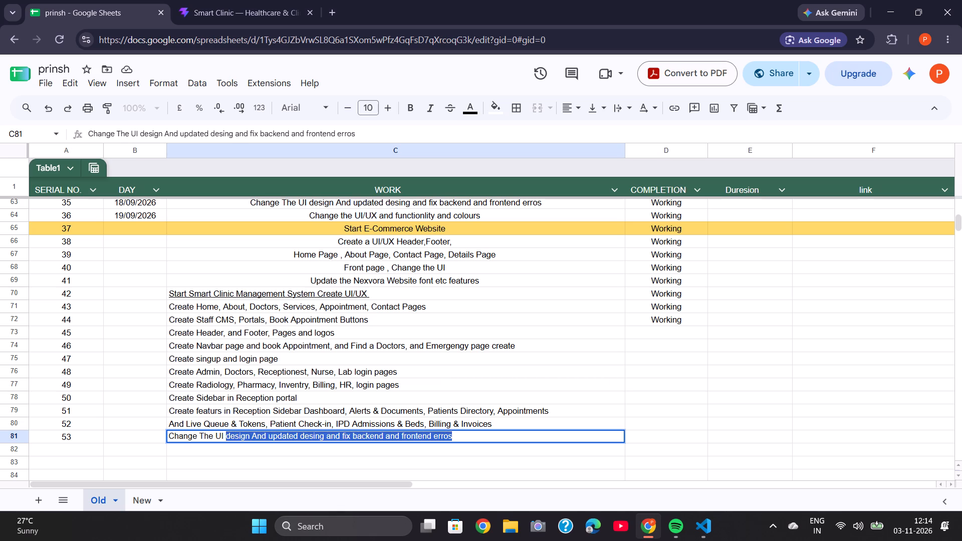
text(AM)
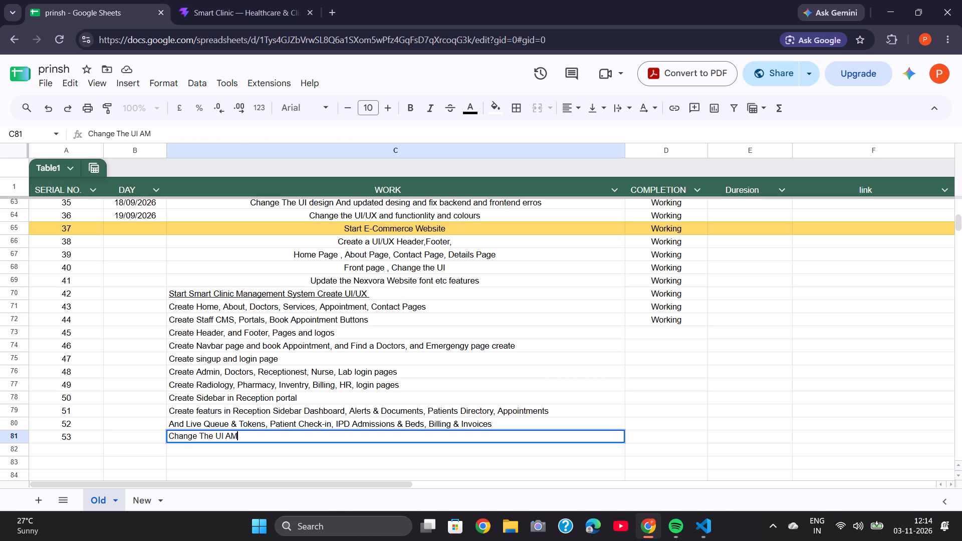
key(BackSpace)
key(BackSpace)
key(BackSpace)
key(slash)
key(shift+u)
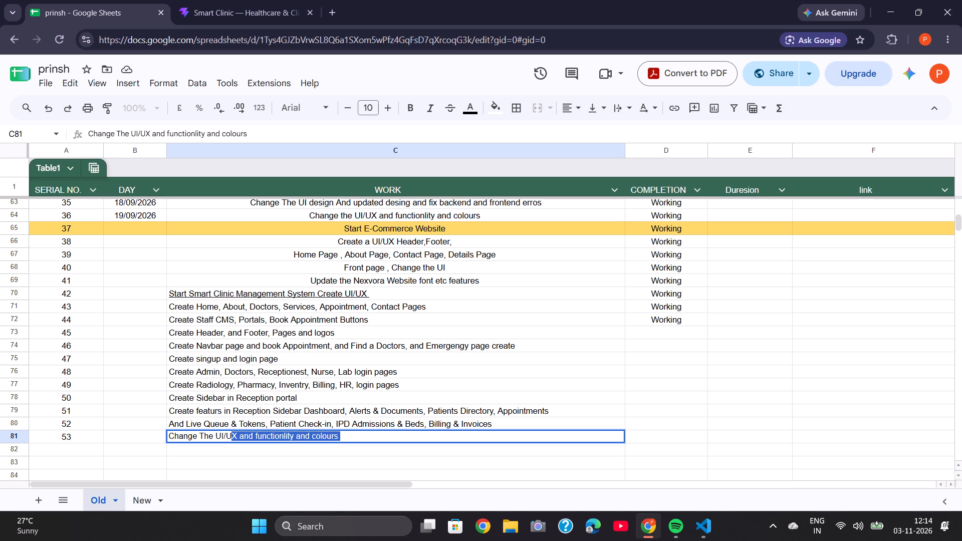
text(x)
key(space)
key(BackSpace)
key(BackSpace)
key(BackSpace)
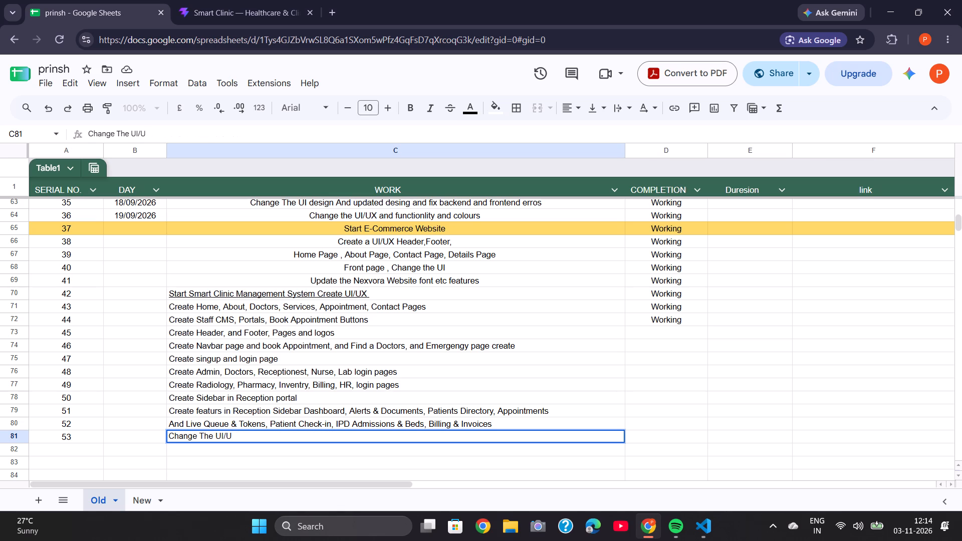
text(X)
Finish the WORK text for serial no. 53 with "in reception portal".
key(space)
text(in re)
key(BackSpace)
key(BackSpace)
text(Re)
key(BackSpace)
key(BackSpace)
text(reception)
key(space)
text(p)
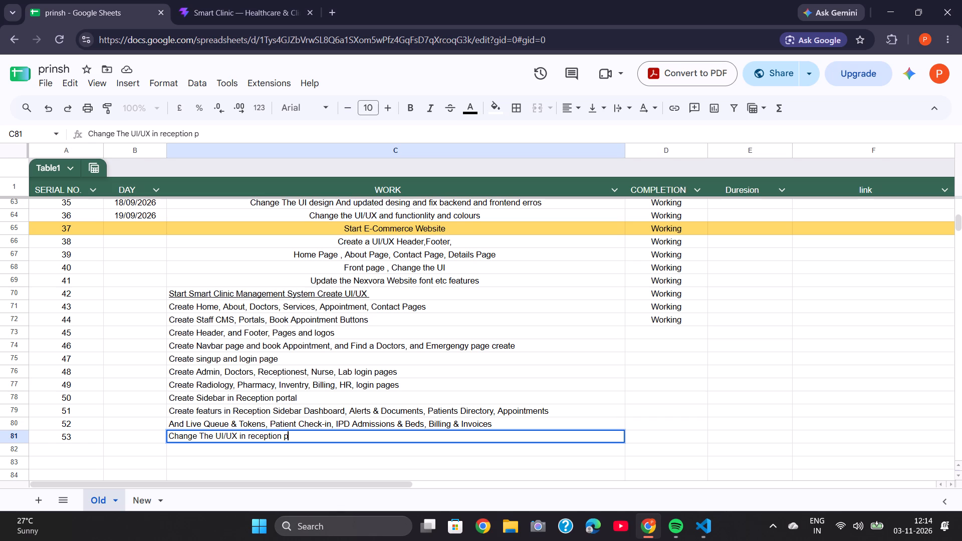
key(BackSpace)
text(portal)
key(Tab)
key(Down)
key(Left)
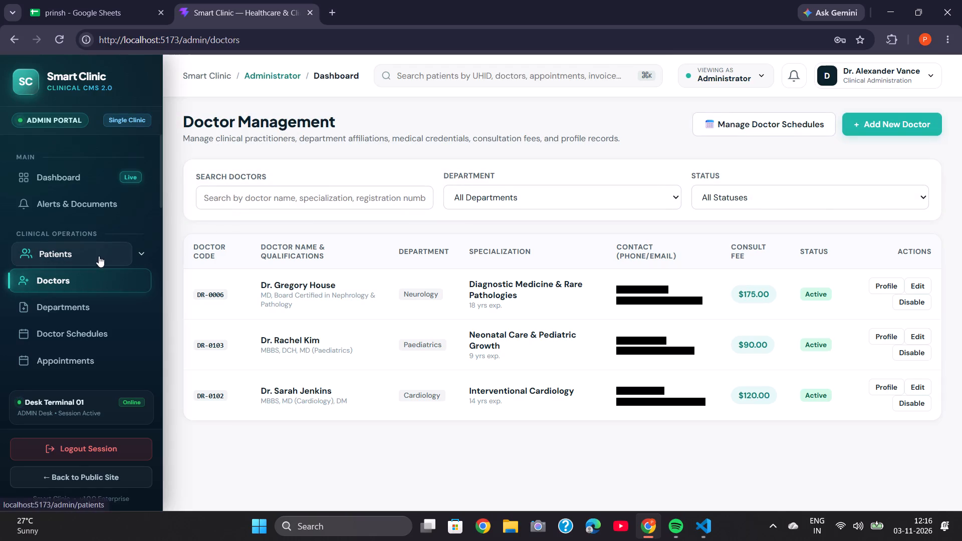
Check the Patients page of the Smart Clinic admin portal.
click(99, 256)
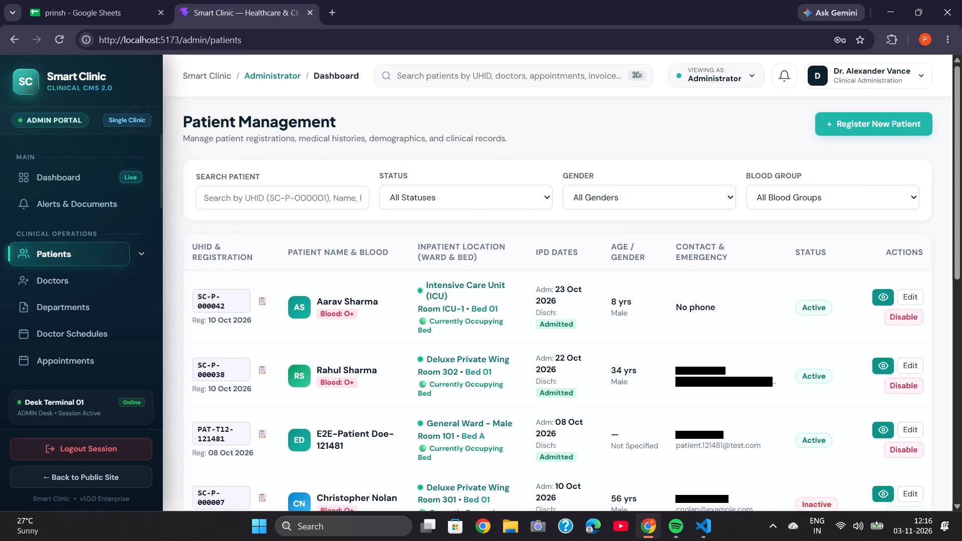
click(34, 0)
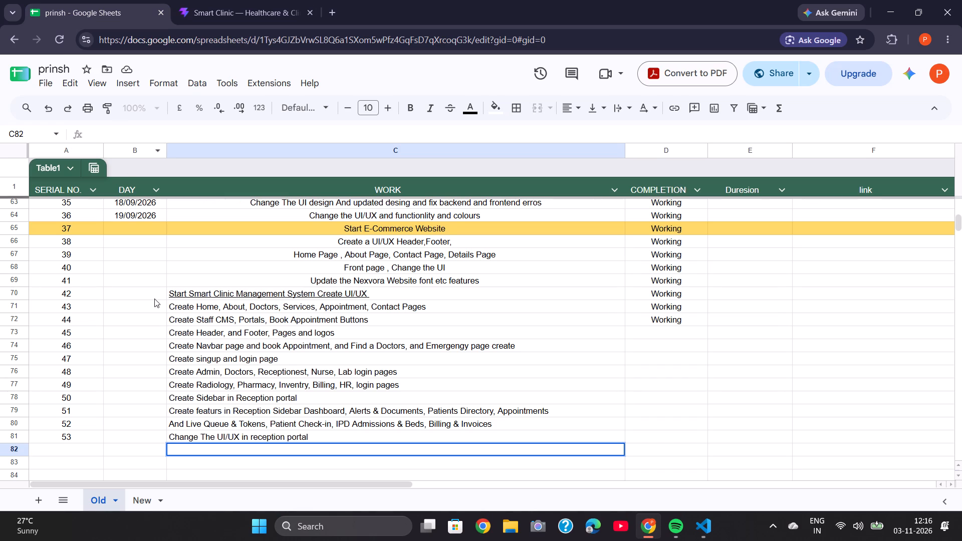
Start the WORK text in the row below serial no. 53 with "Create the sidebar in Admin".
double_click(187, 451)
key(shift+c)
text(reate)
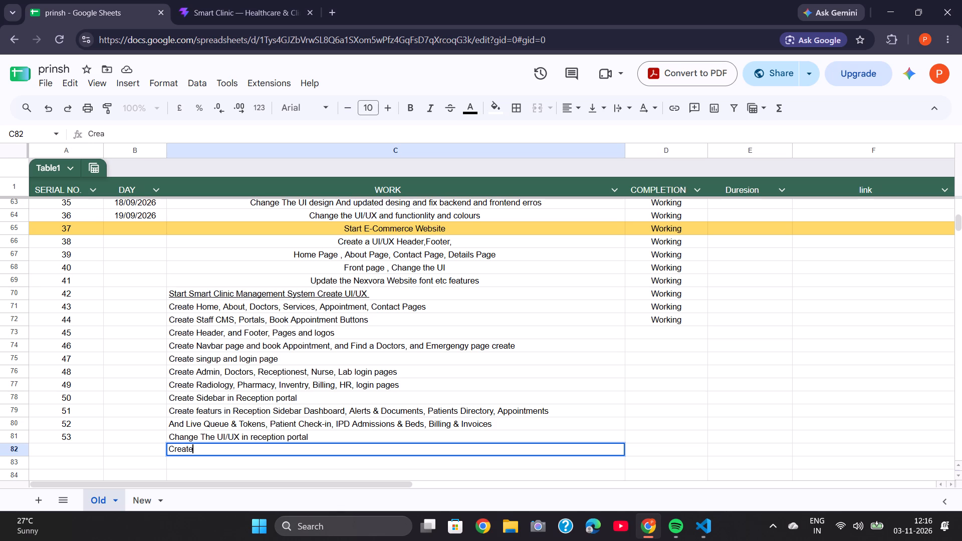
key(space)
text(the)
key(space)
text(side)
text(bar in)
key(space)
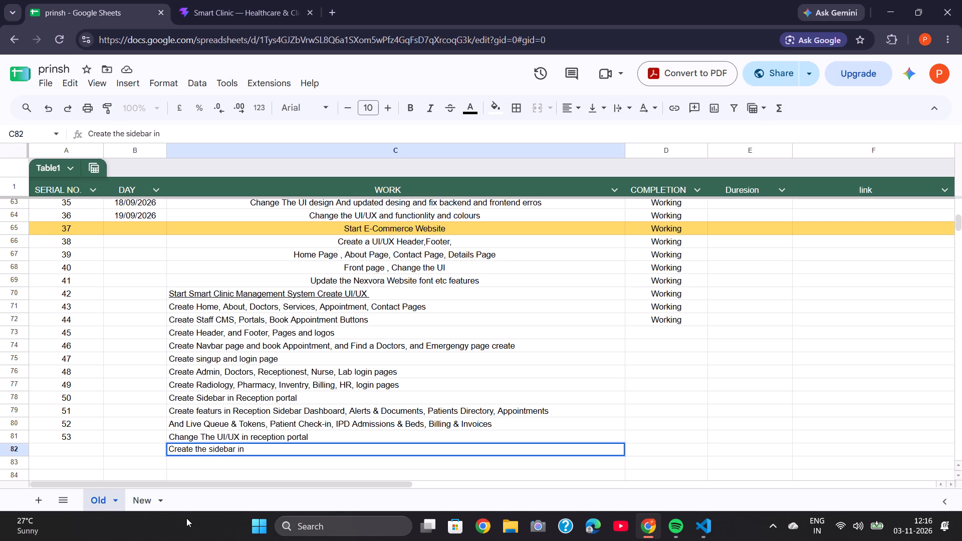
text(Amin)
key(BackSpace)
key(BackSpace)
key(BackSpace)
text(dmin)
key(space)
Add "Portal and" after "Admin" in the WORK text of the row below serial no. 53.
text(Porrta)
key(BackSpace)
key(BackSpace)
key(BackSpace)
text(tl)
key(BackSpace)
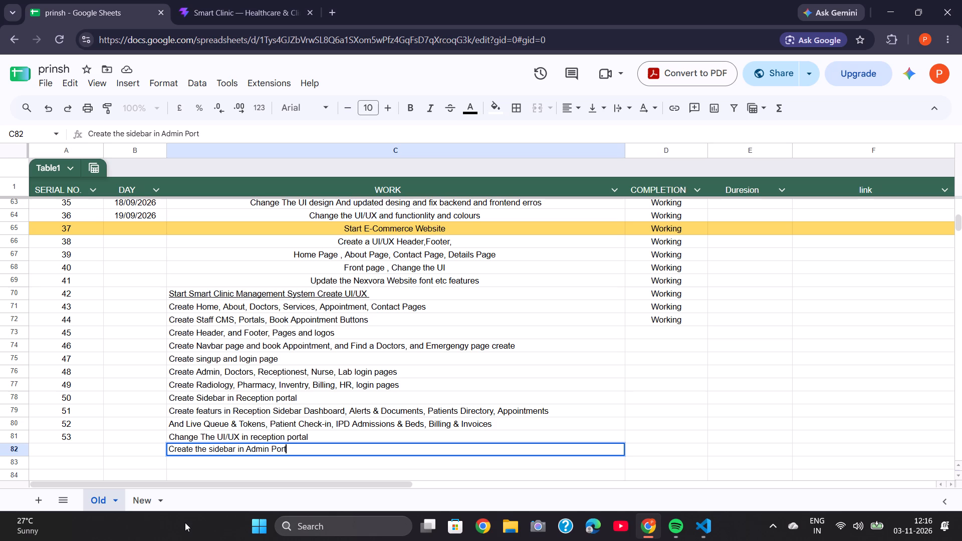
text(tal)
key(space)
key(BackSpace)
key(BackSpace)
key(BackSpace)
key(BackSpace)
text(al and)
key(space)
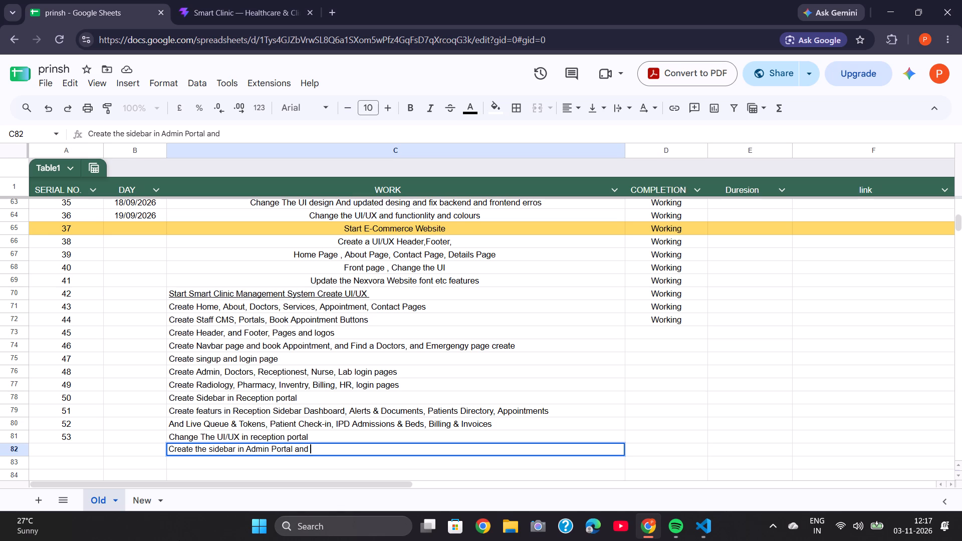
Finish the WORK text in the row below serial no. 53 with "change the UI/UX in admin portal".
key(shift+c)
key(BackSpace)
text(change the)
key(space)
text(UI)
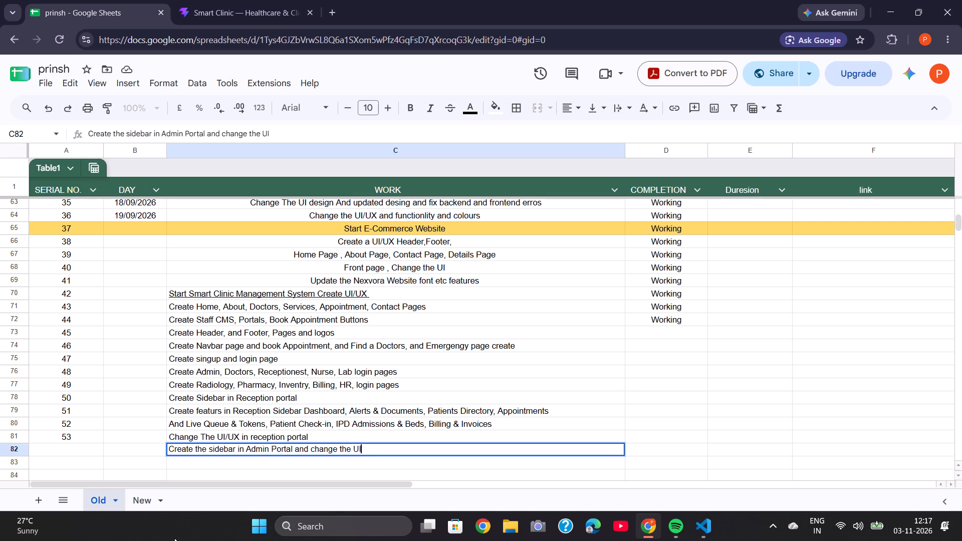
text(/Ui)
key(BackSpace)
key(x)
key(BackSpace)
text(X in)
key(space)
key(a)
key(BackSpace)
text(admin portal)
key(space)
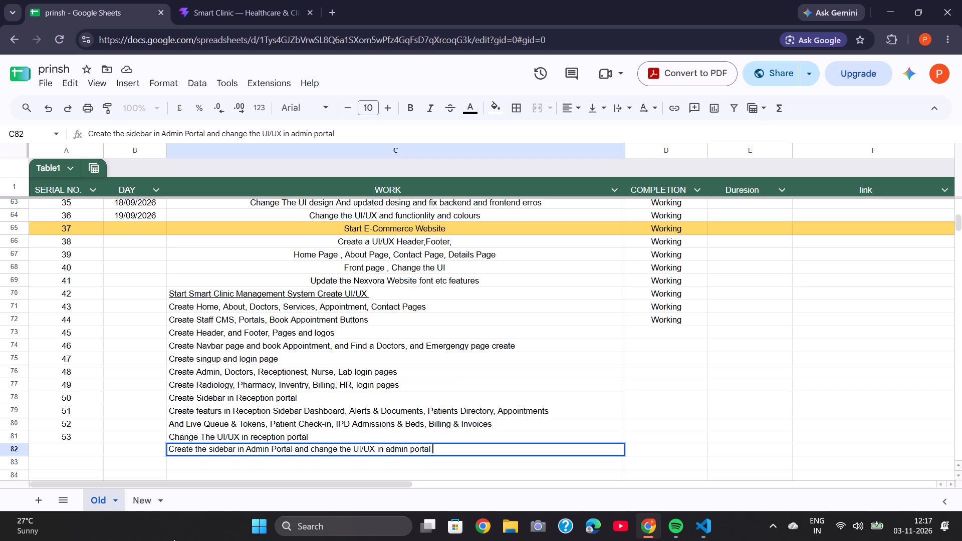
key(Tab)
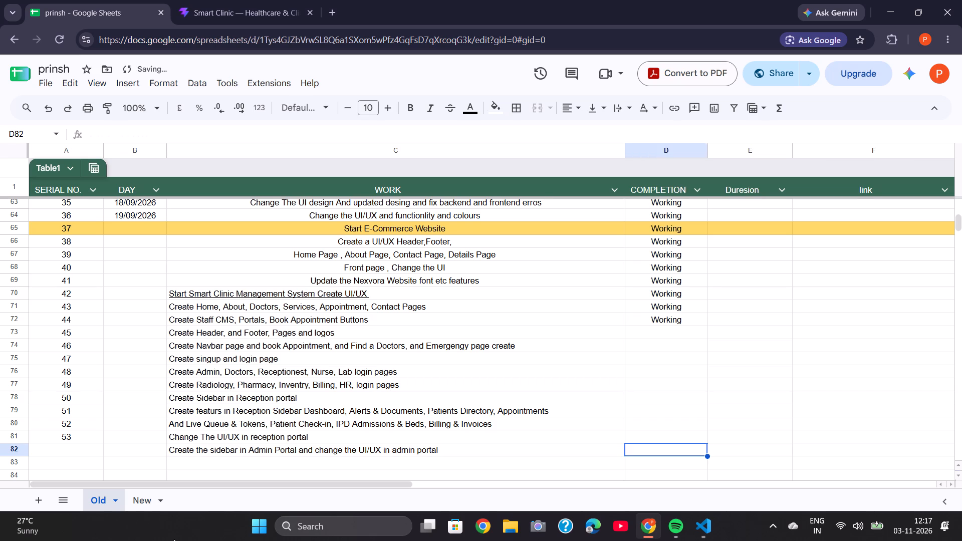
Start the WORK text in row 83, below the admin portal task, with "Create the featurs".
key(Down)
key(Left)
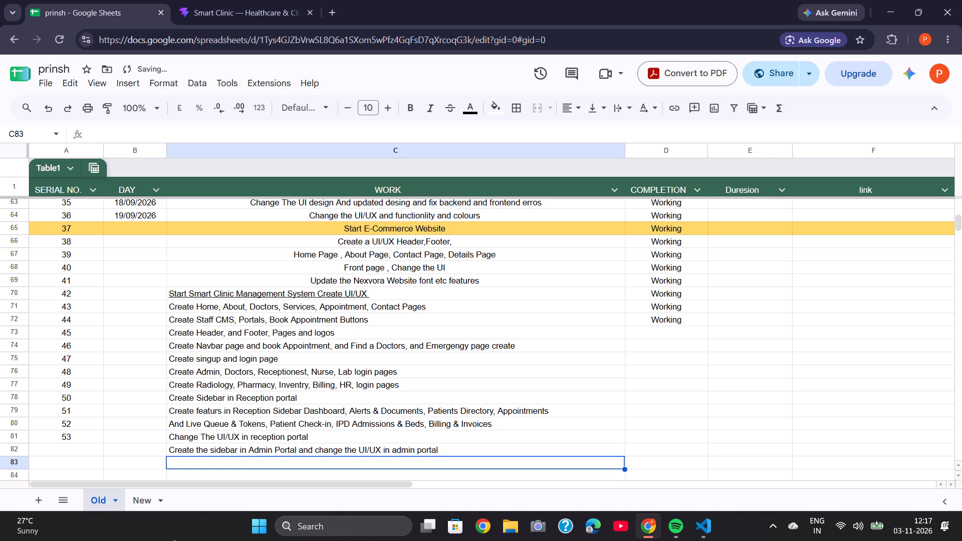
double_click(225, 463)
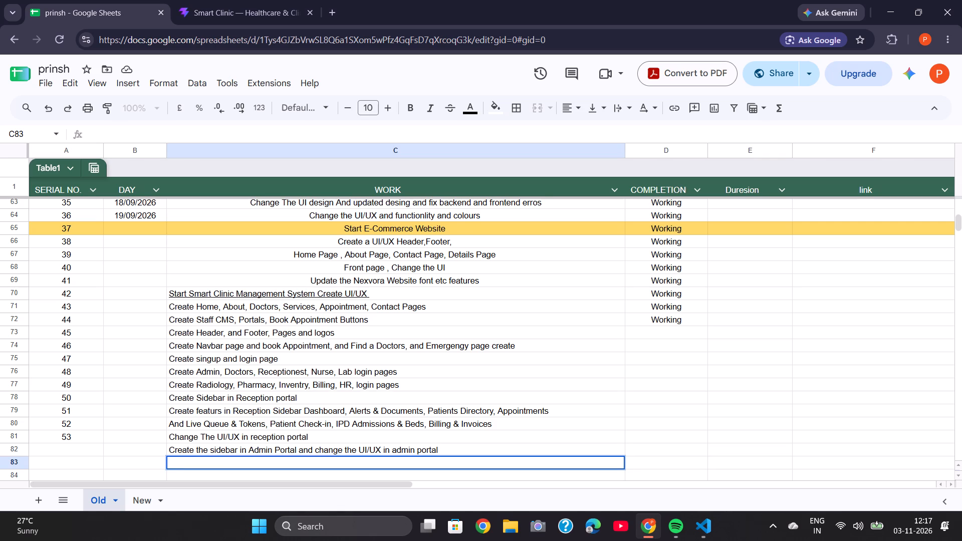
key(shift+c)
text(rea)
key(BackSpace)
key(BackSpace)
key(BackSpace)
key(BackSpace)
key(a)
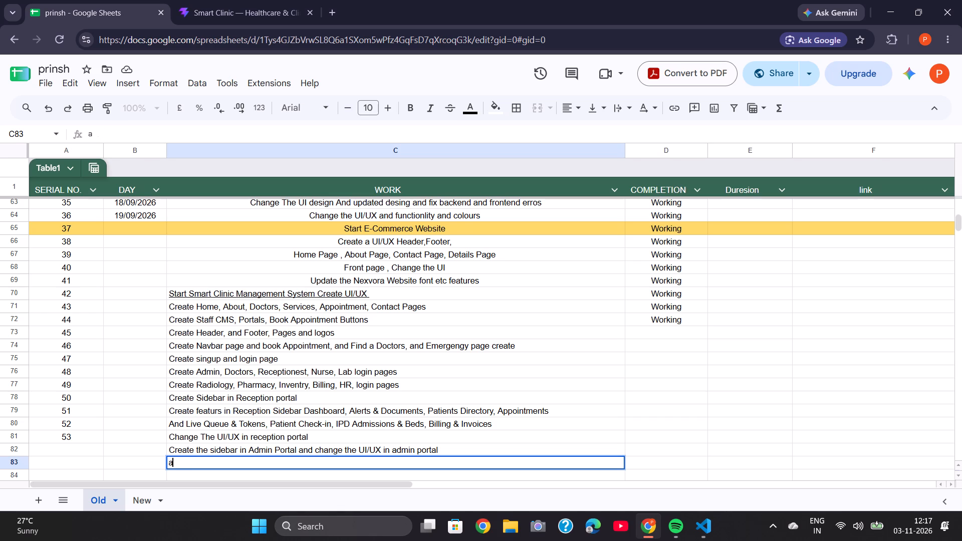
key(BackSpace)
text(Crate)
key(space)
key(BackSpace)
key(BackSpace)
key(BackSpace)
key(BackSpace)
text(eate the fe)
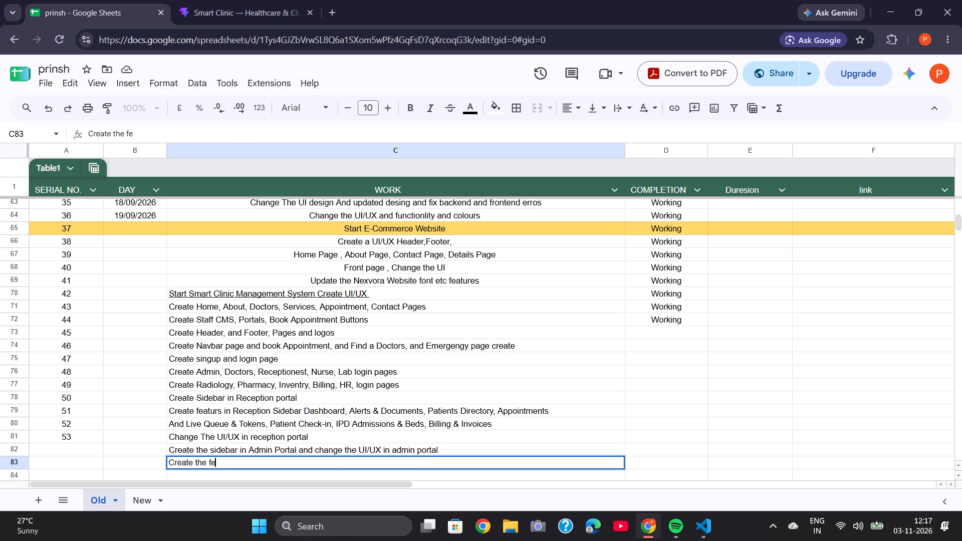
text(turs)
key(space)
key(BackSpace)
key(BackSpace)
key(BackSpace)
key(BackSpace)
key(BackSpace)
text(aturs)
key(space)
Continue the WORK text in row 83 with "in admin sidebar".
text(in)
key(space)
text(admin)
key(space)
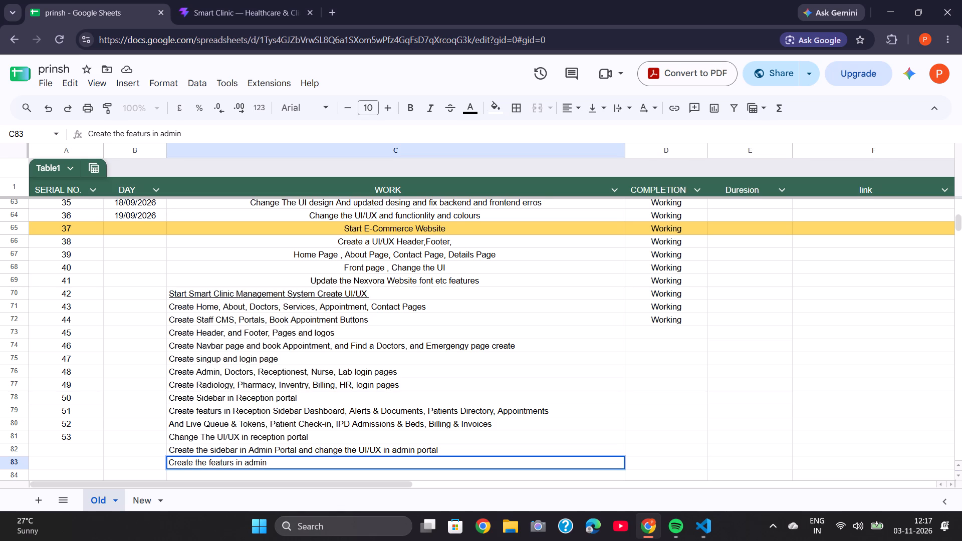
text(si)
text(de)
text(bar)
key(space)
Consult the Smart Clinic admin sidebar and add its first entry, "Dashboard,", to the WORK text in row 83.
click(263, 0)
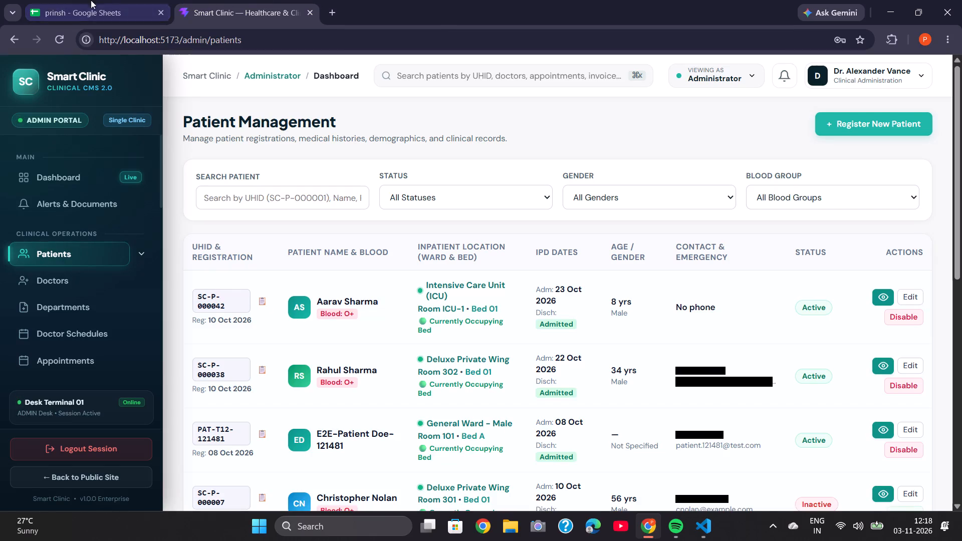
click(104, 0)
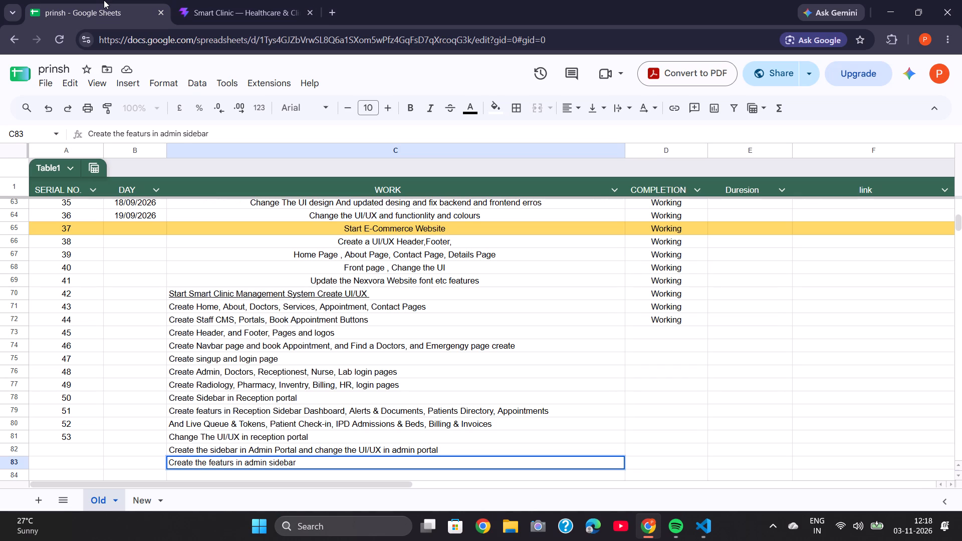
text(Ds)
key(BackSpace)
text(ash)
text(board)
key(comma)
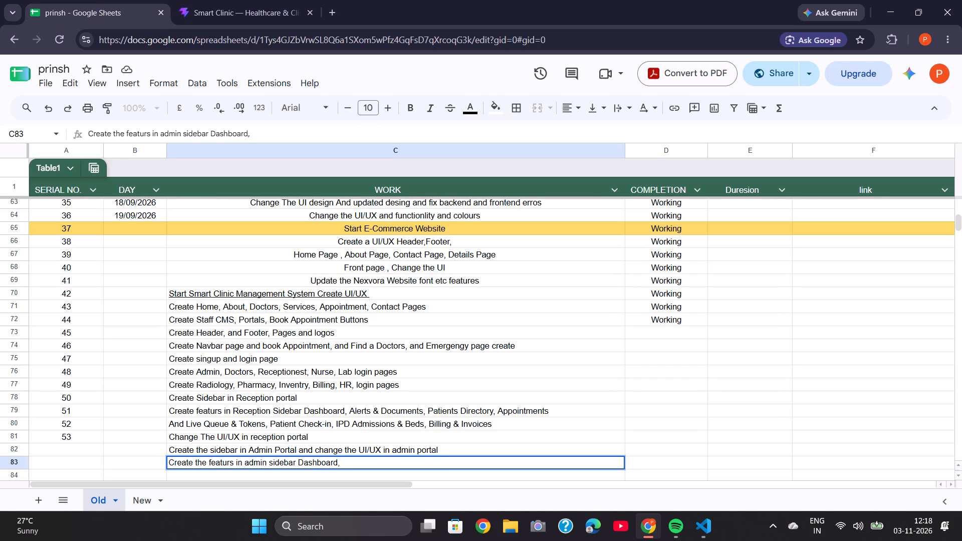
key(space)
Add the admin sidebar entry "Alerts & Documents," after "Dashboard," in the WORK text in row 83.
click(235, 0)
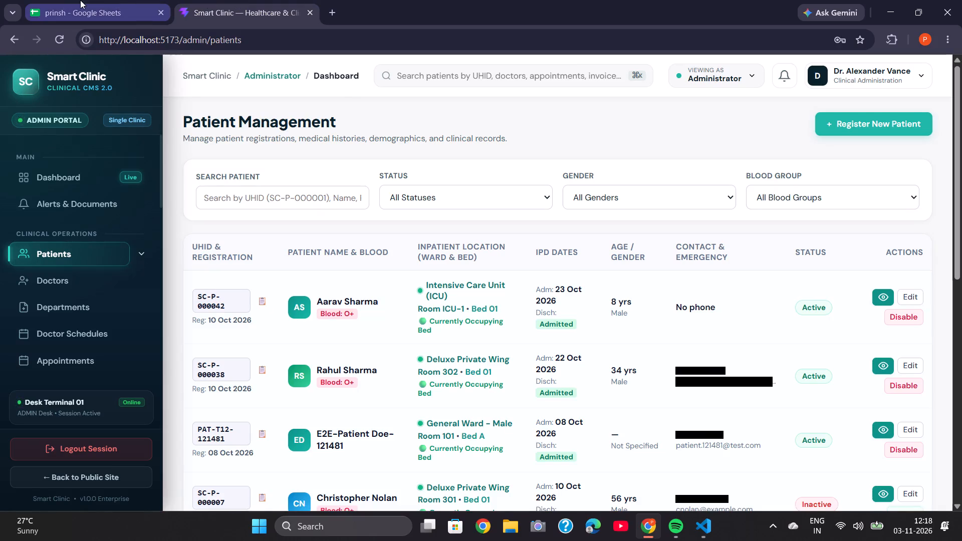
click(80, 0)
text(Alers)
key(BackSpace)
text(ts)
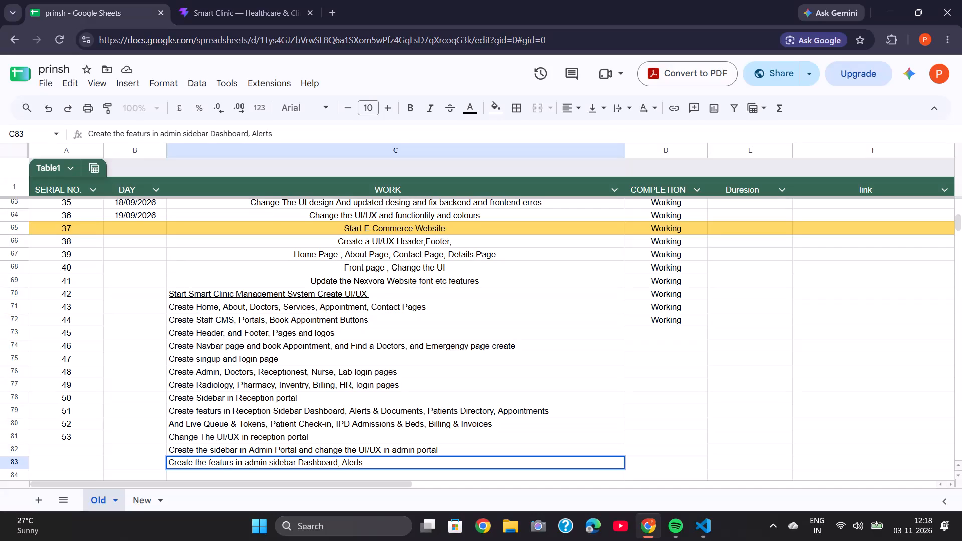
key(space)
text(&)
key(space)
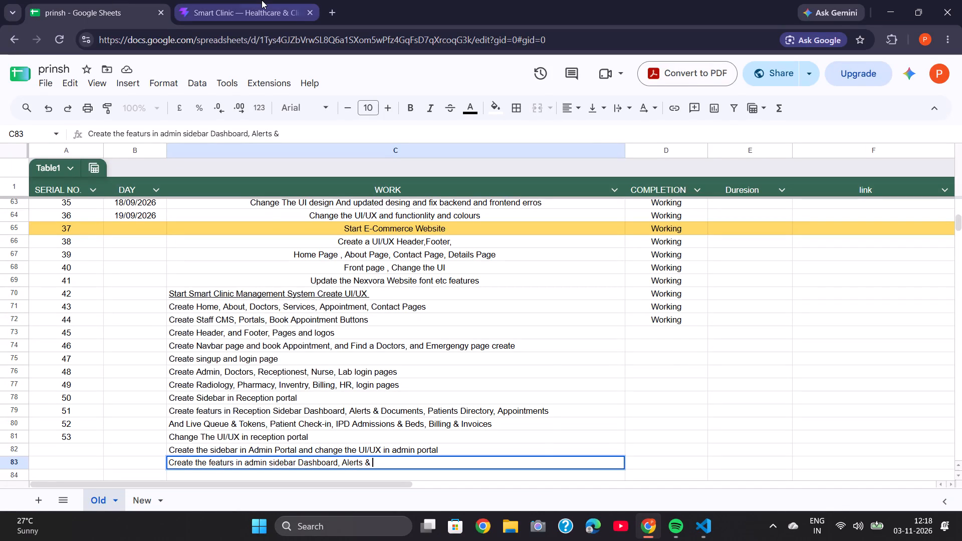
click(259, 0)
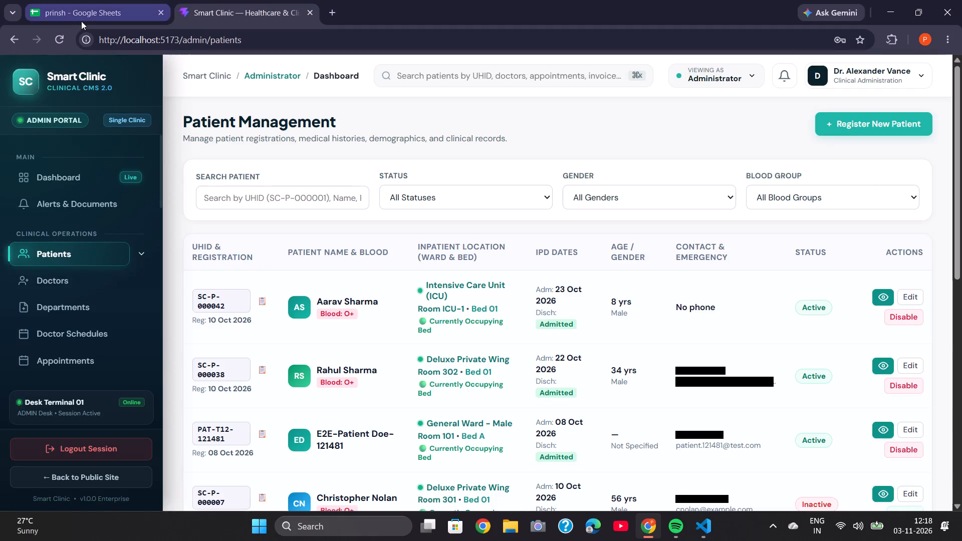
click(81, 21)
text(Documents)
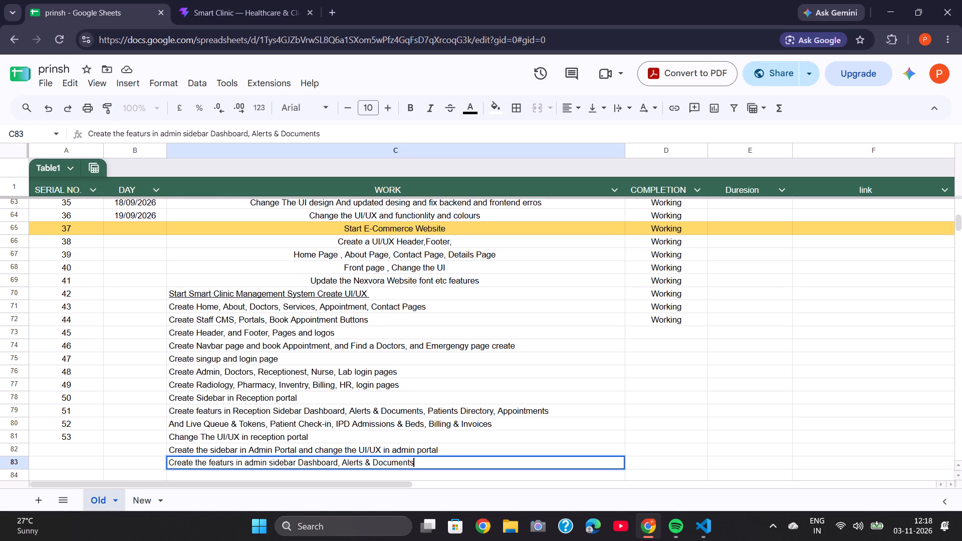
key(comma)
key(space)
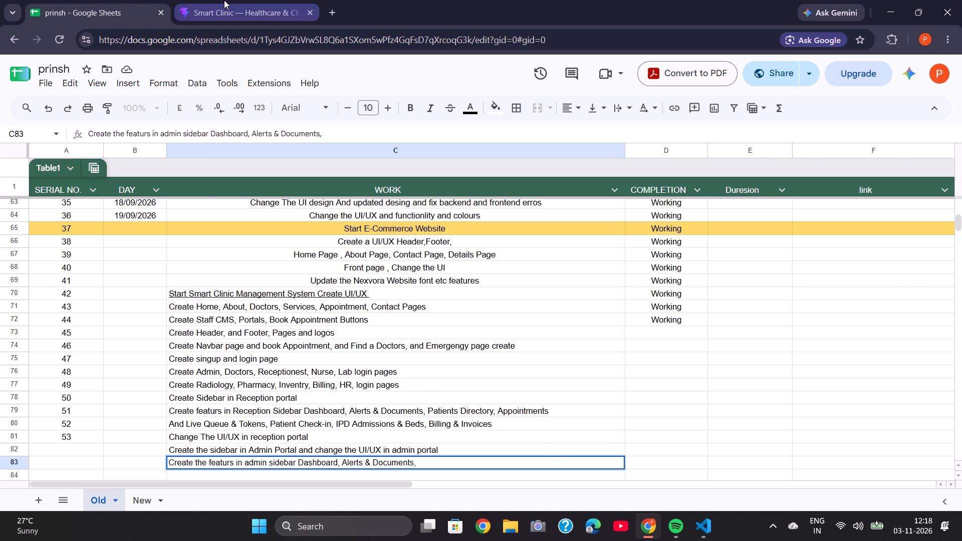
Add the admin sidebar entry "Patients" after "Alerts & Documents," in the WORK text in row 83.
click(224, 0)
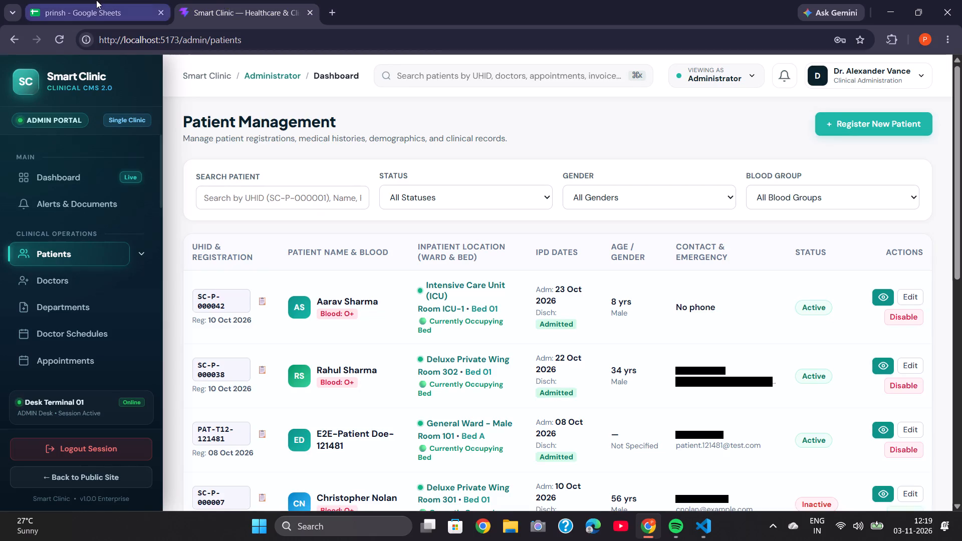
click(96, 0)
text(Pa)
text(tients)
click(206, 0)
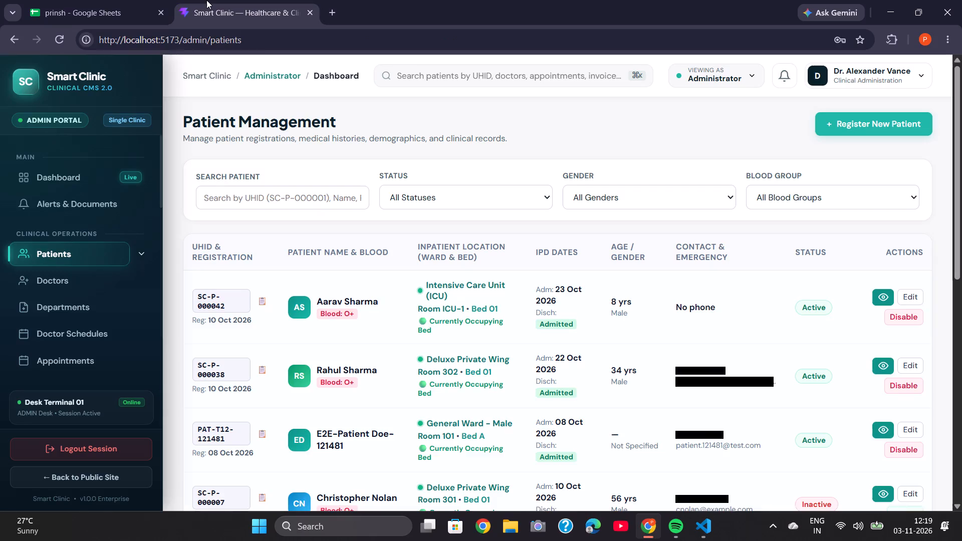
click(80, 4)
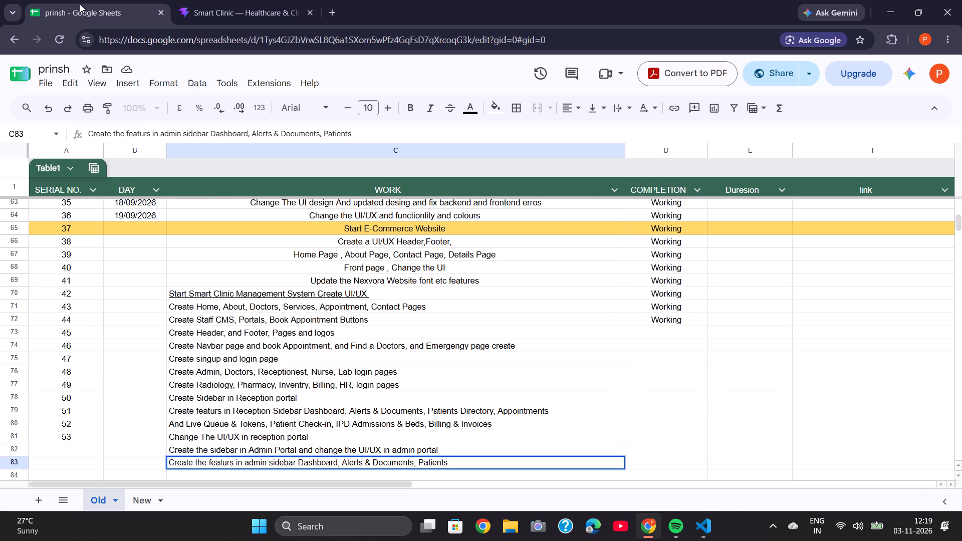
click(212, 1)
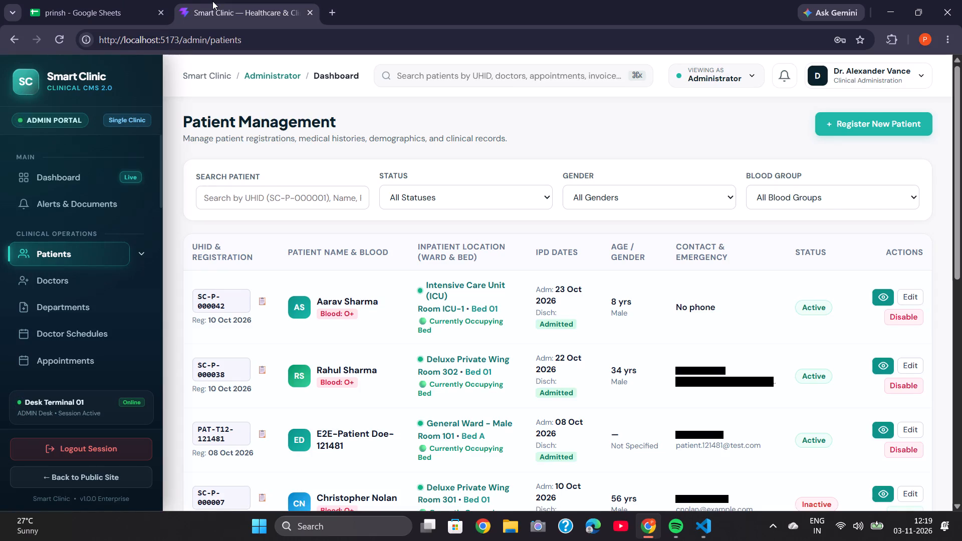
Return to the prinsh spreadsheet and centre-align the DAY, WORK and COMPLETION cells of rows 70 to 83 (B70:D83).
click(103, 5)
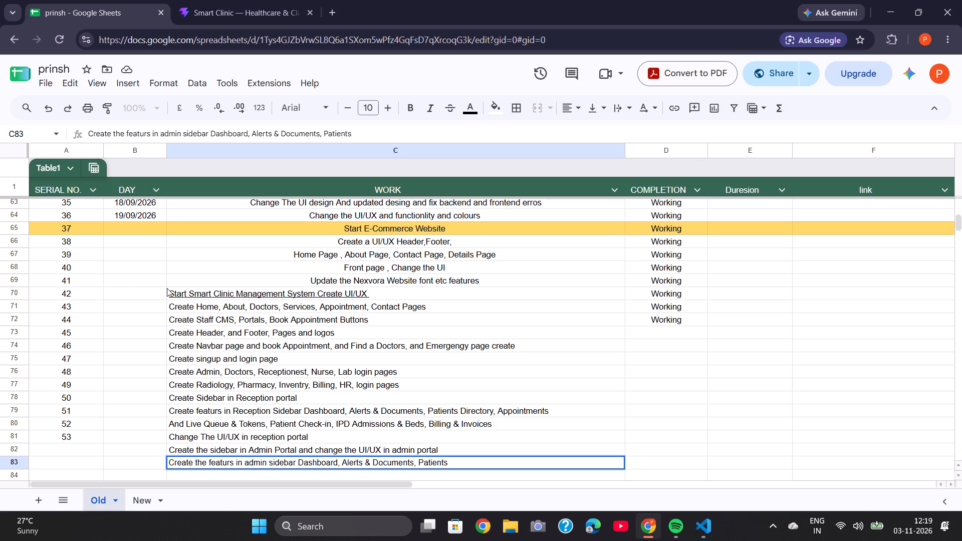
drag(167, 288, 348, 479)
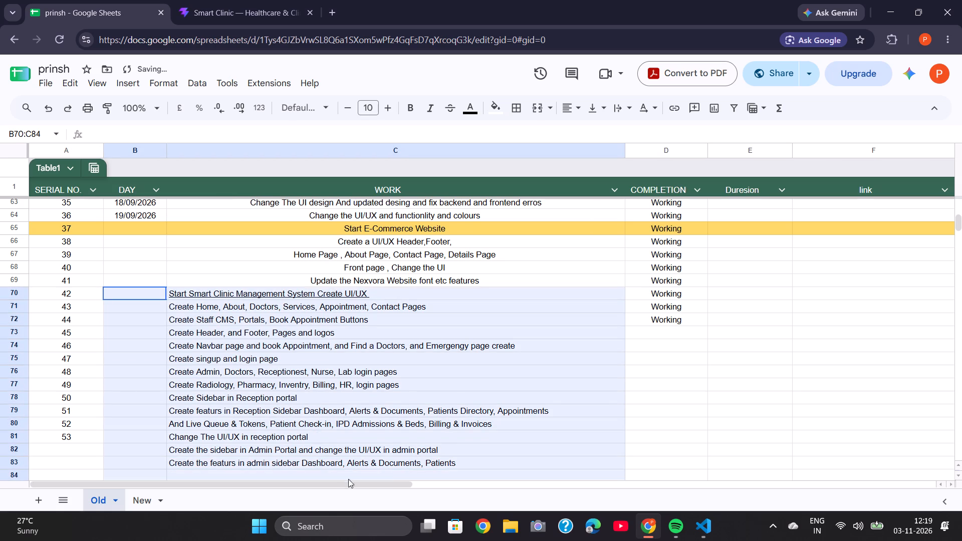
drag(348, 479, 551, 459)
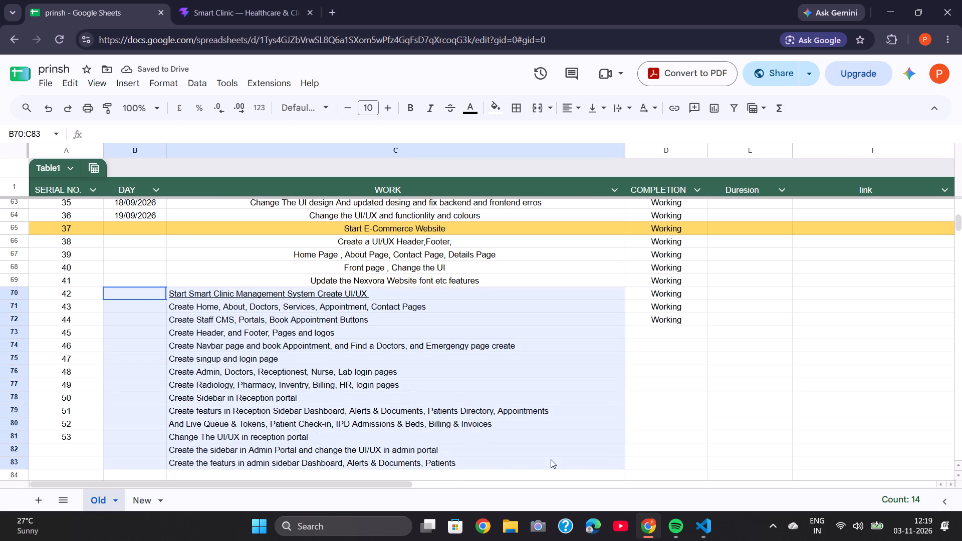
drag(551, 459, 702, 472)
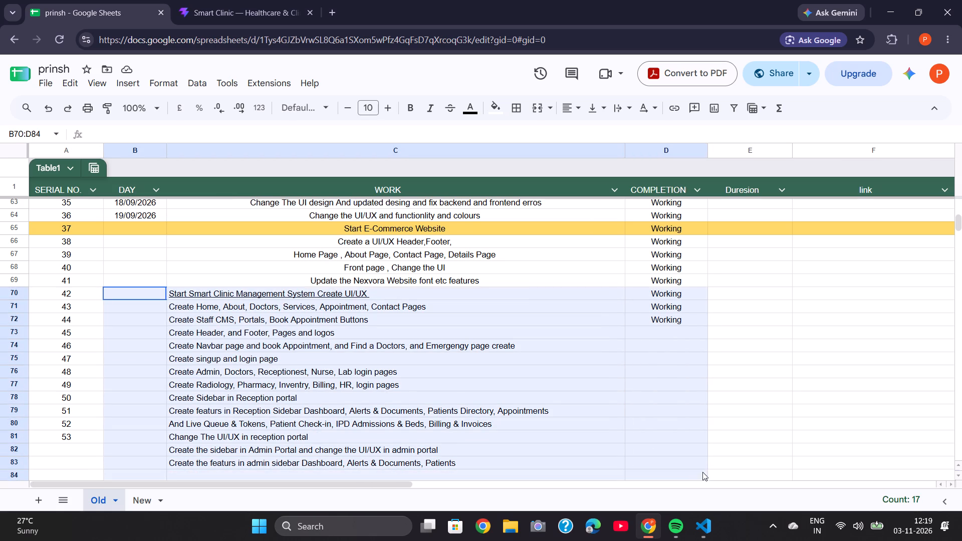
drag(702, 472, 702, 467)
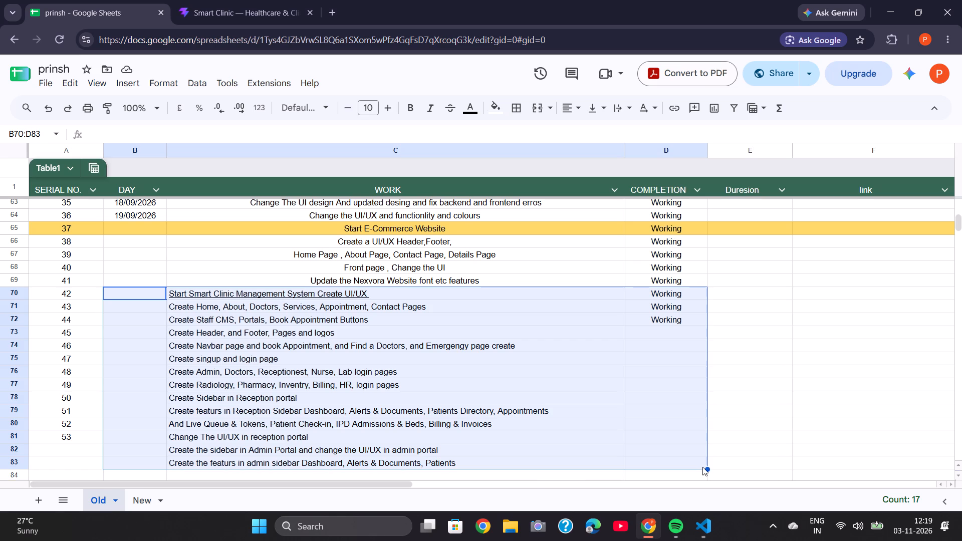
click(575, 107)
click(593, 128)
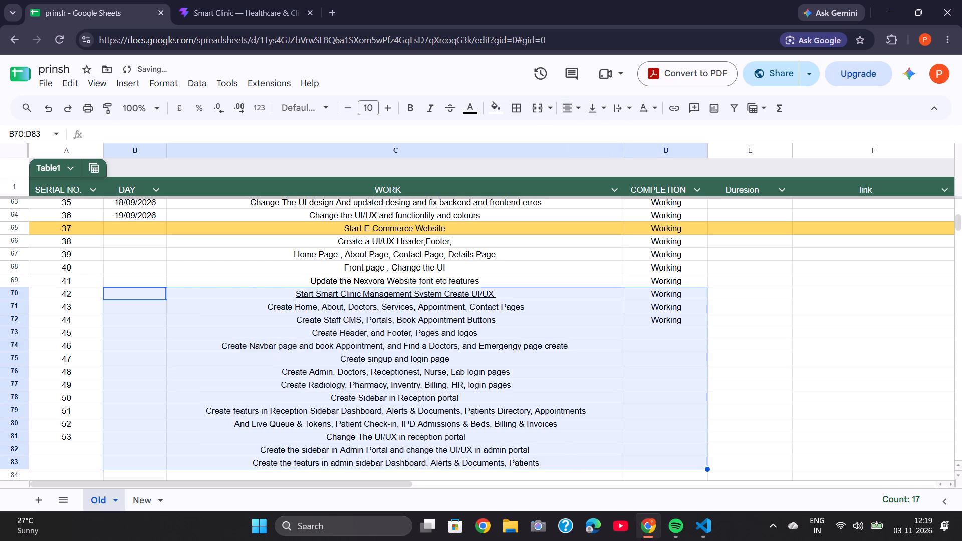
Fill the COMPLETION status "Working" from row 72 down through row 83.
click(653, 331)
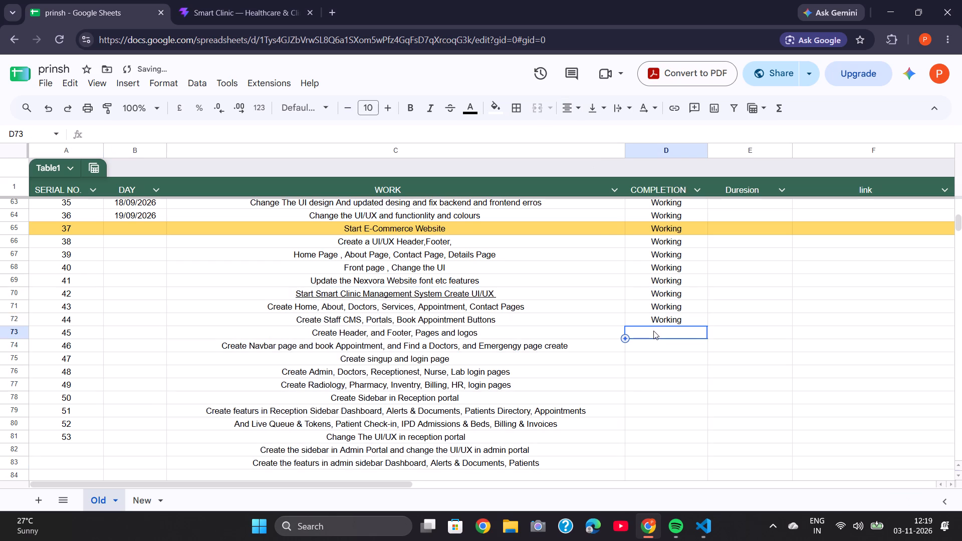
click(654, 312)
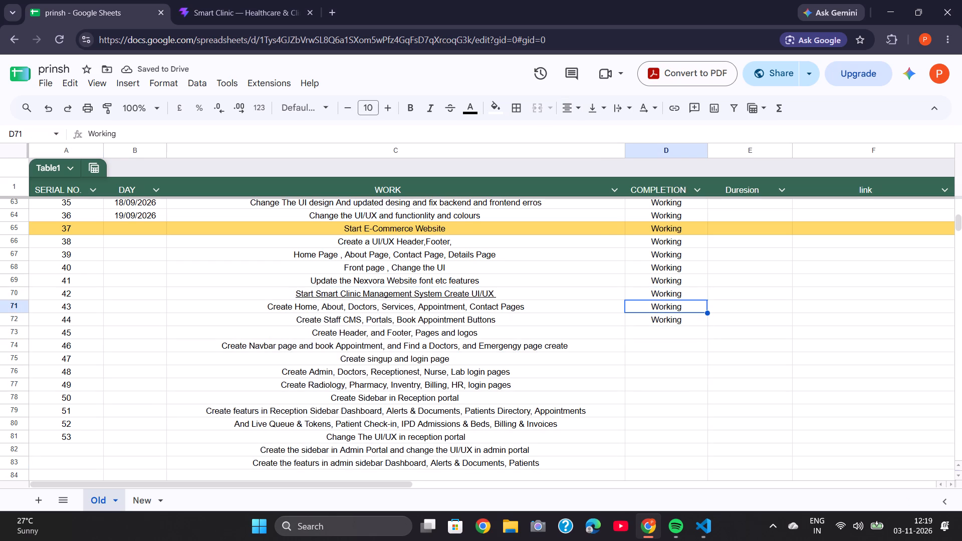
click(654, 321)
scroll(699, 330, down, 1)
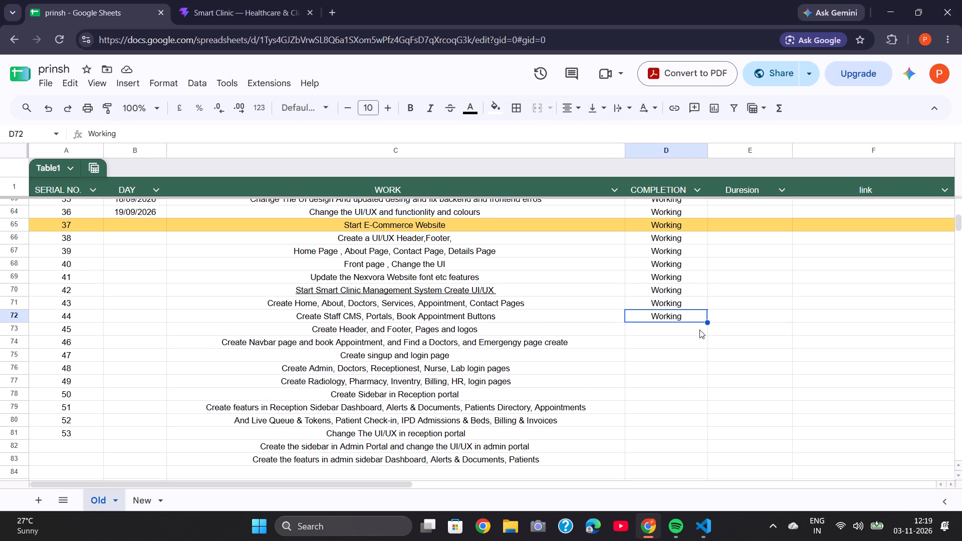
scroll(699, 330, down, 1)
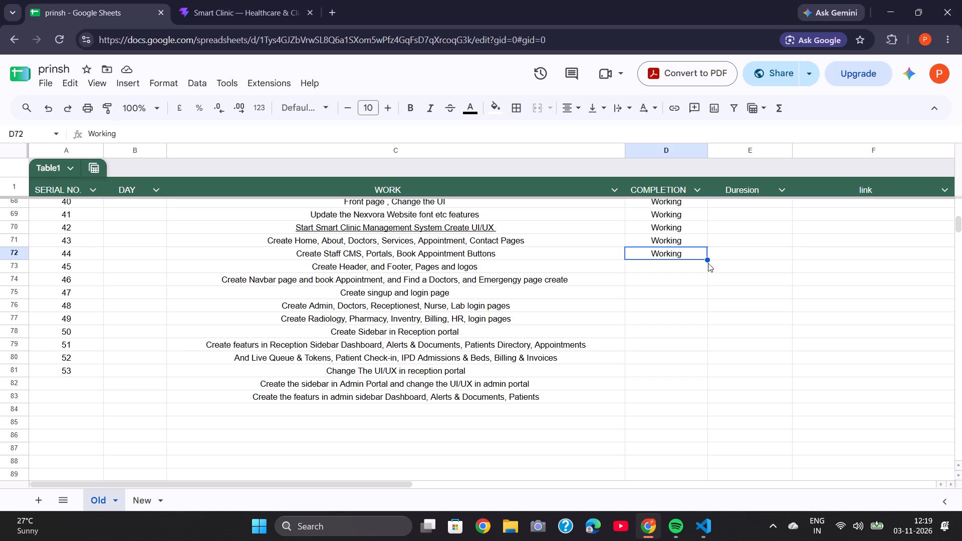
drag(708, 264, 697, 253)
click(697, 253)
drag(707, 260, 705, 390)
drag(705, 390, 705, 394)
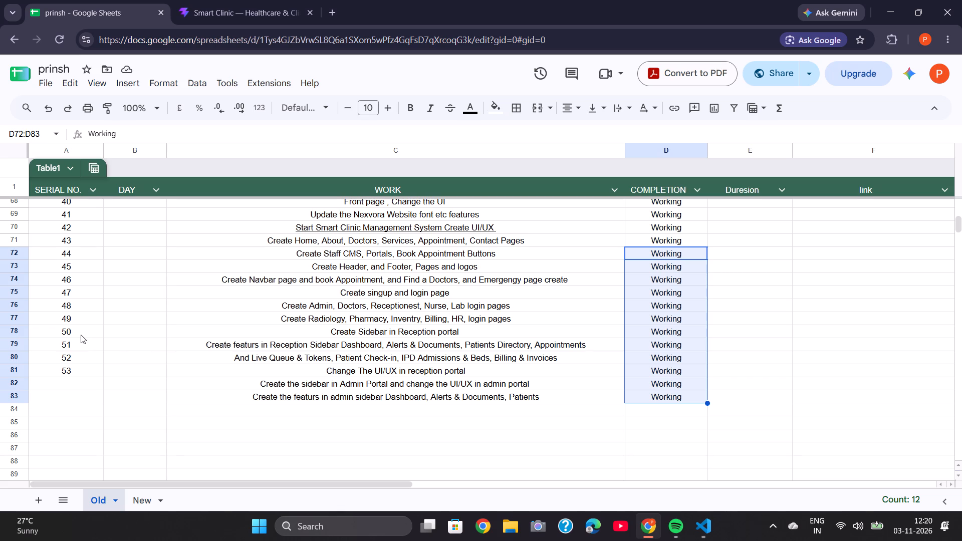
Continue the SERIAL NO. series from 52 and 53 down to row 86, producing serial numbers 54 to 58.
click(57, 366)
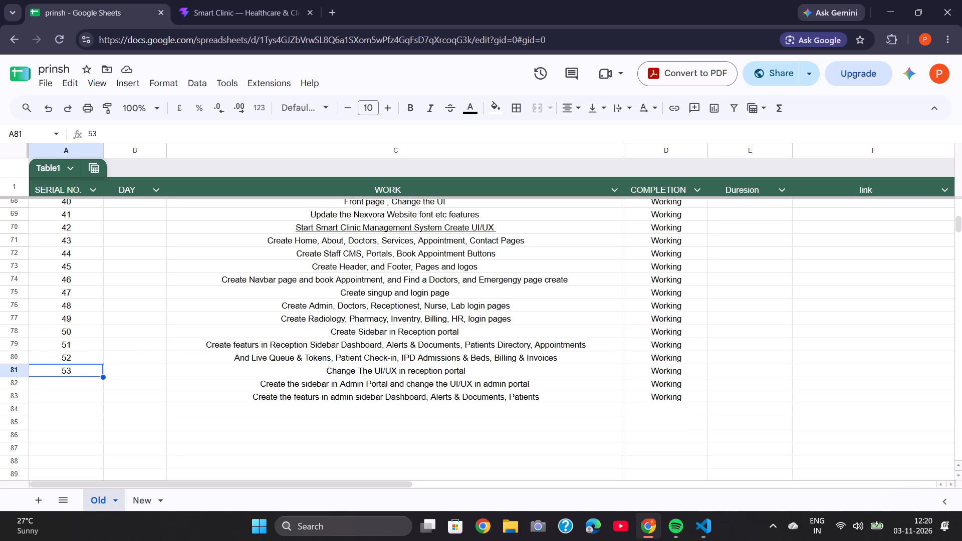
drag(65, 355, 54, 354)
drag(54, 354, 95, 371)
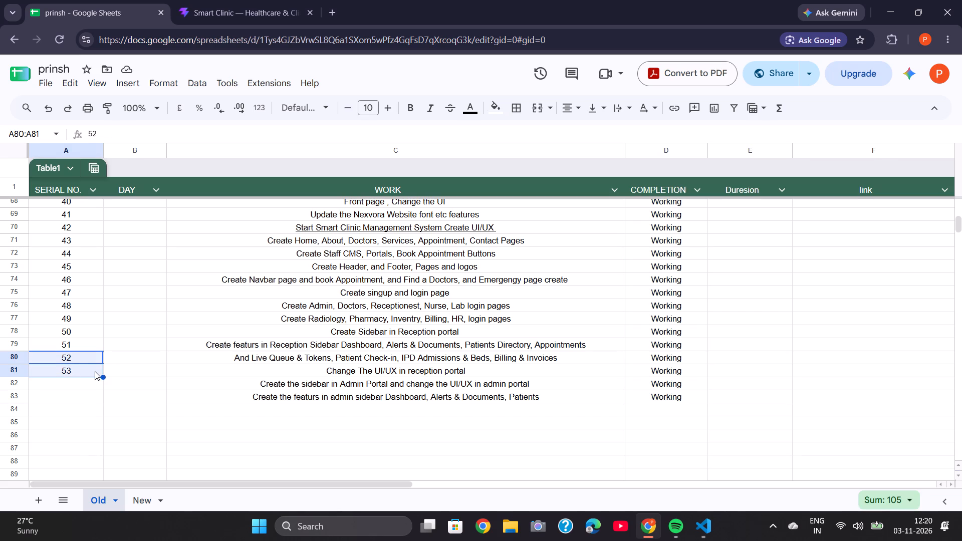
drag(104, 378, 112, 412)
drag(112, 412, 114, 442)
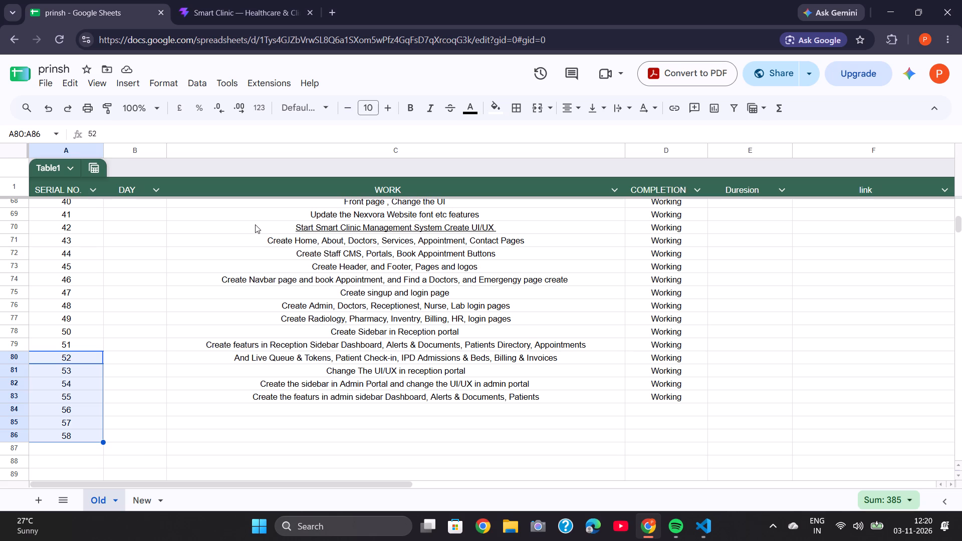
Highlight the "Start Smart Clinic Management System Create UI/UX" row from SERIAL NO. through Duresion (A70:E70) with a muted magenta fill.
drag(73, 222, 436, 222)
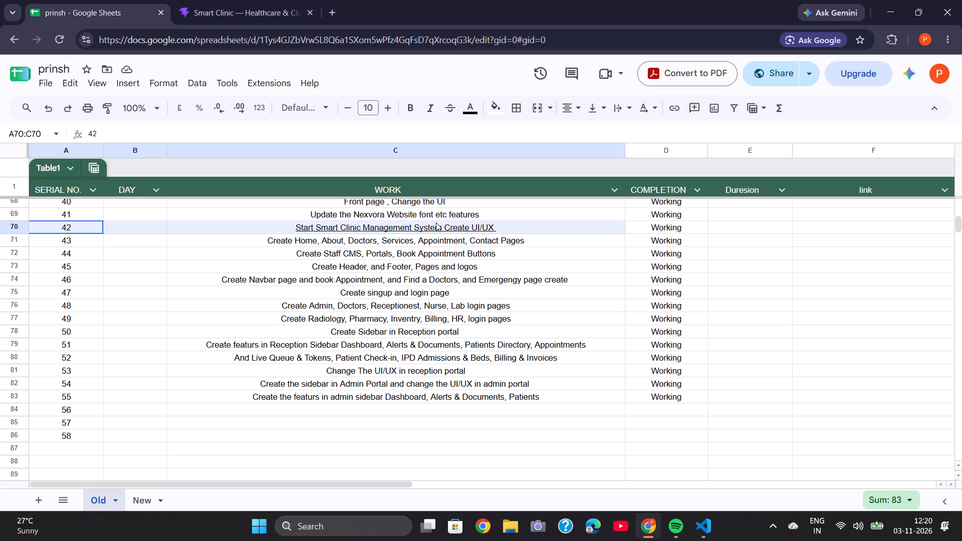
drag(436, 222, 609, 233)
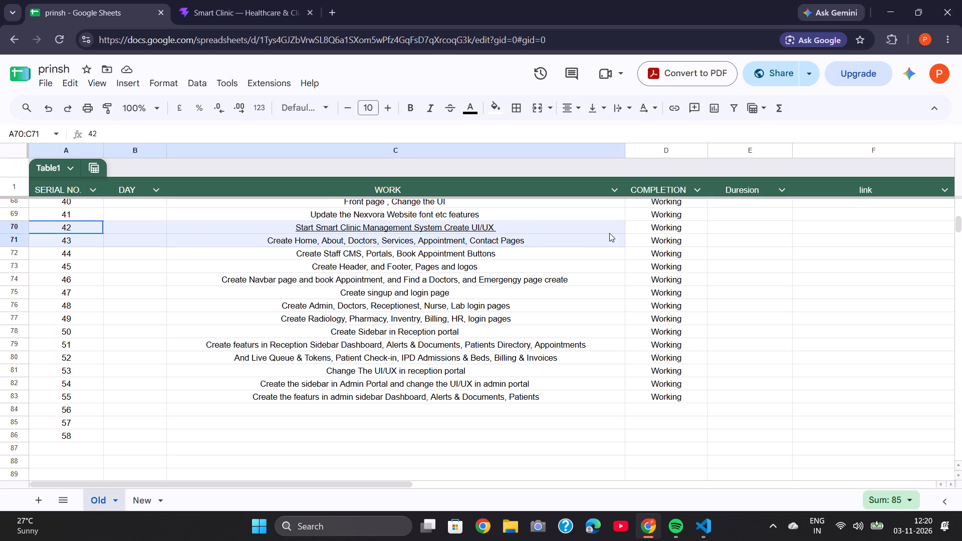
drag(609, 233, 745, 234)
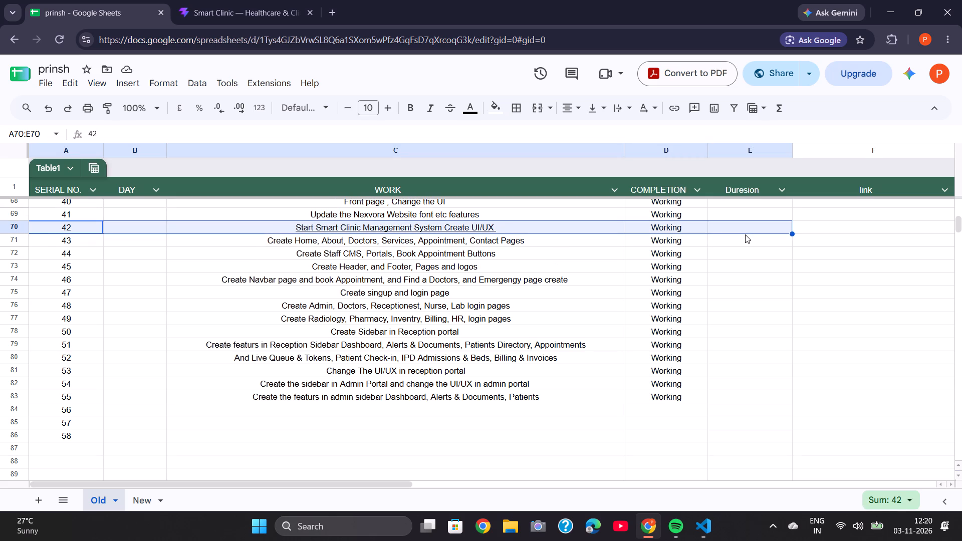
click(501, 107)
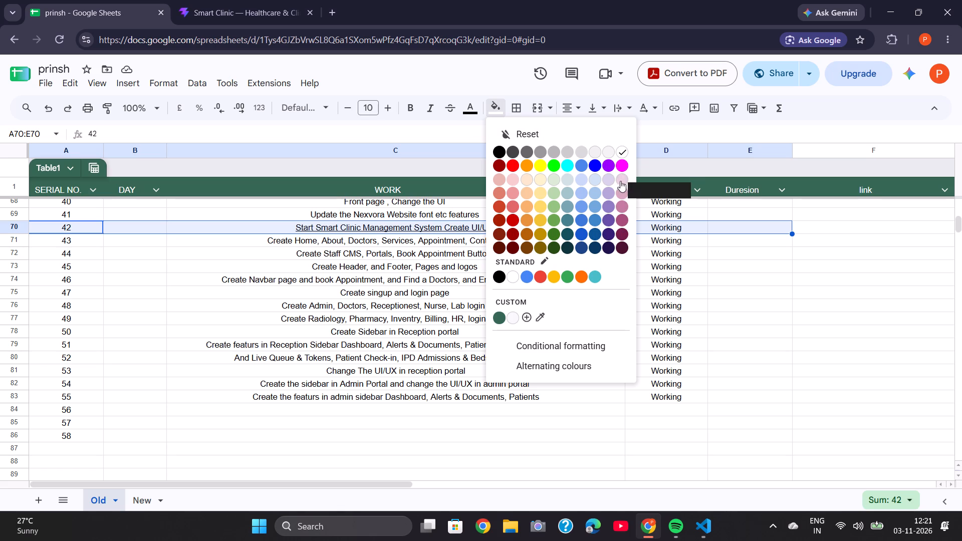
click(621, 201)
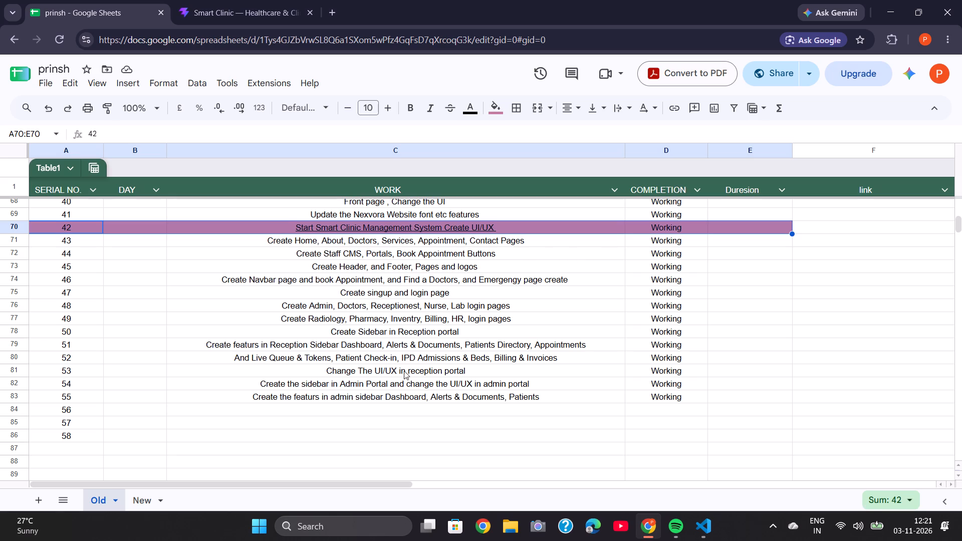
Close the prinsh spreadsheet.
scroll(404, 371, up, 4)
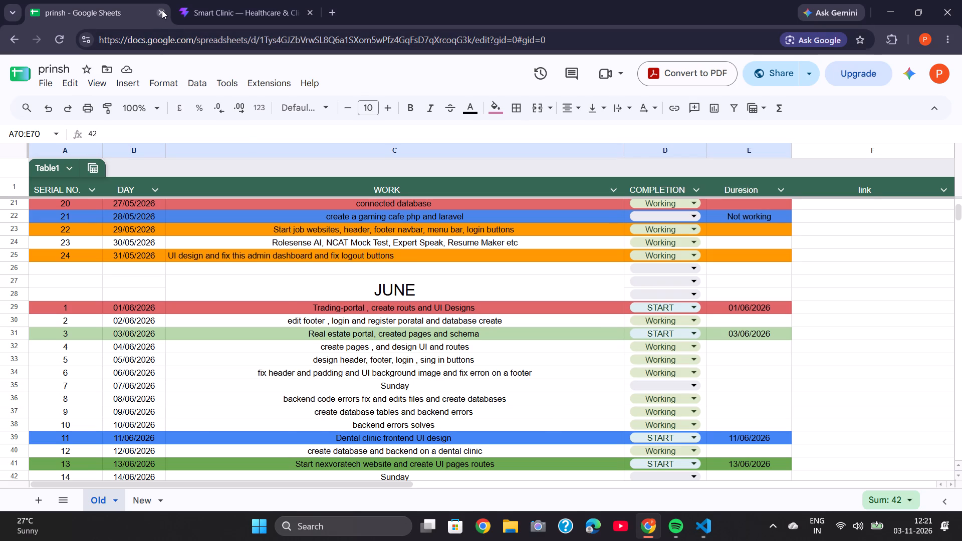
click(162, 10)
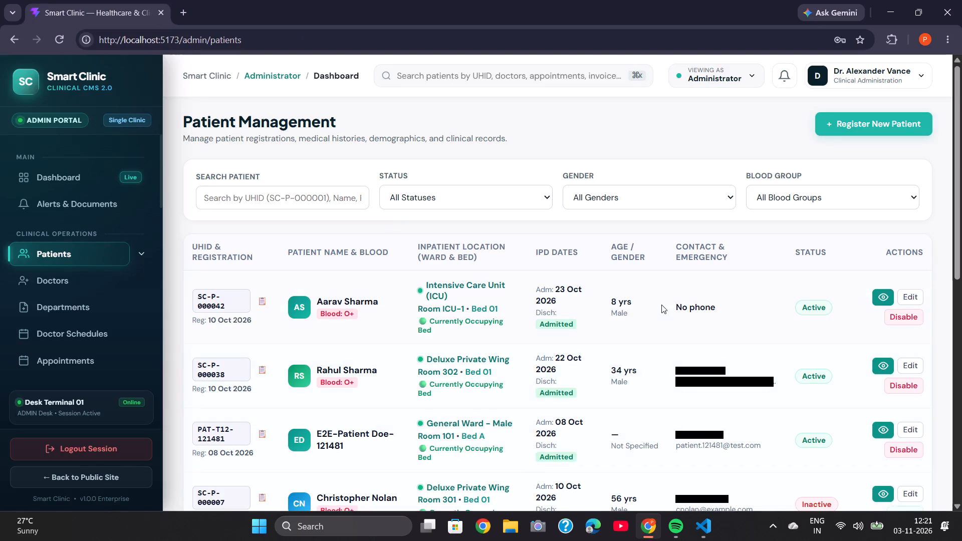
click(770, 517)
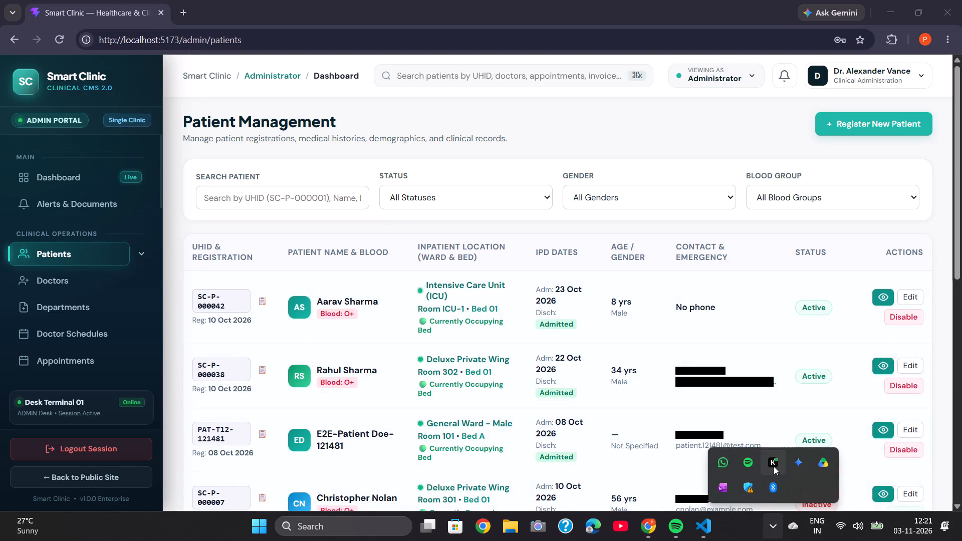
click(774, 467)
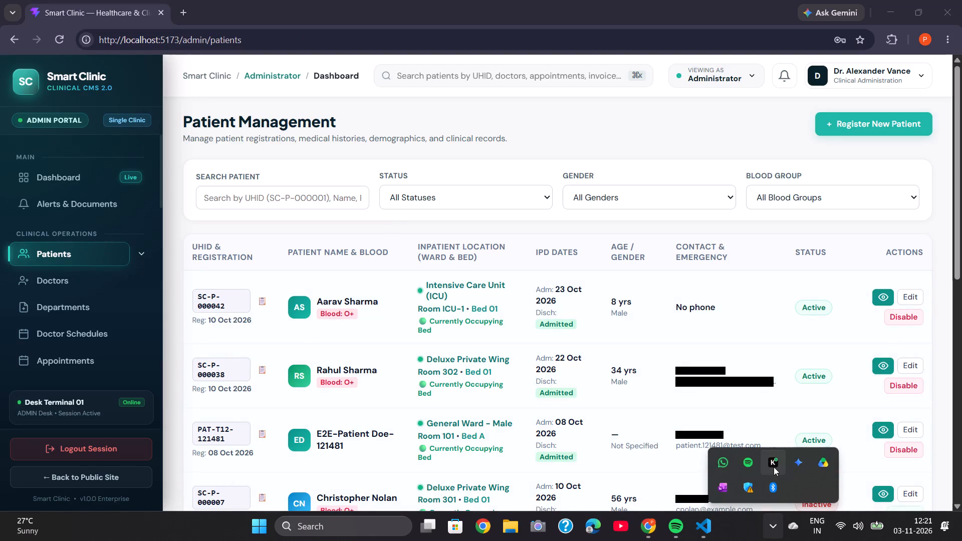
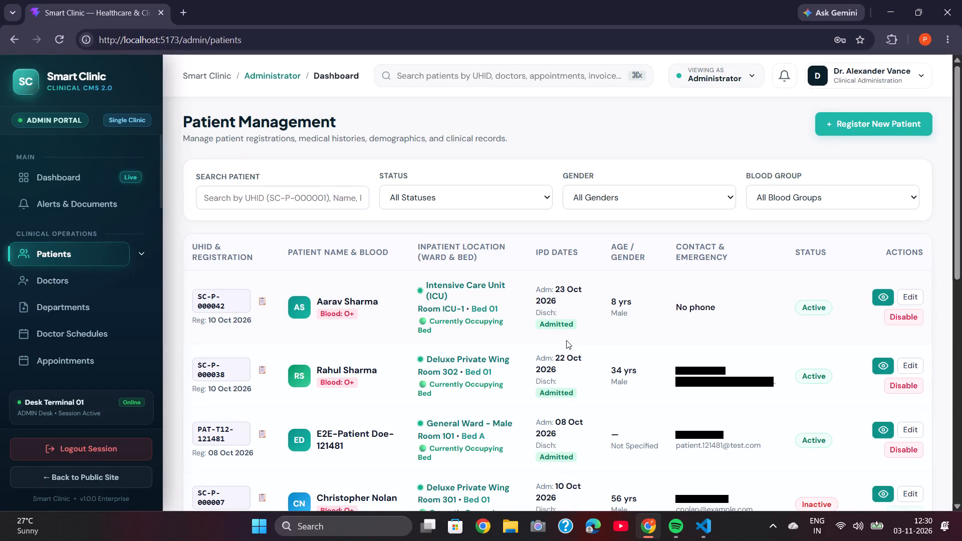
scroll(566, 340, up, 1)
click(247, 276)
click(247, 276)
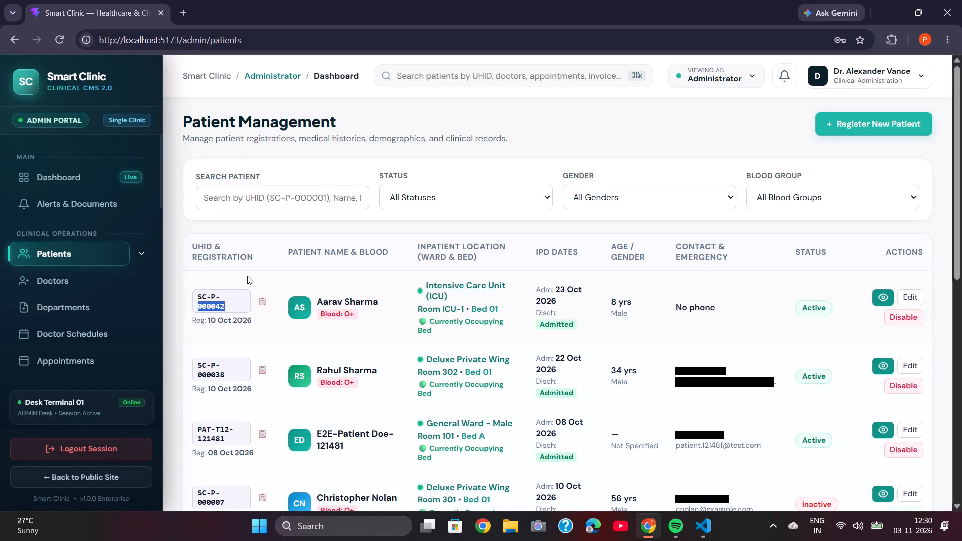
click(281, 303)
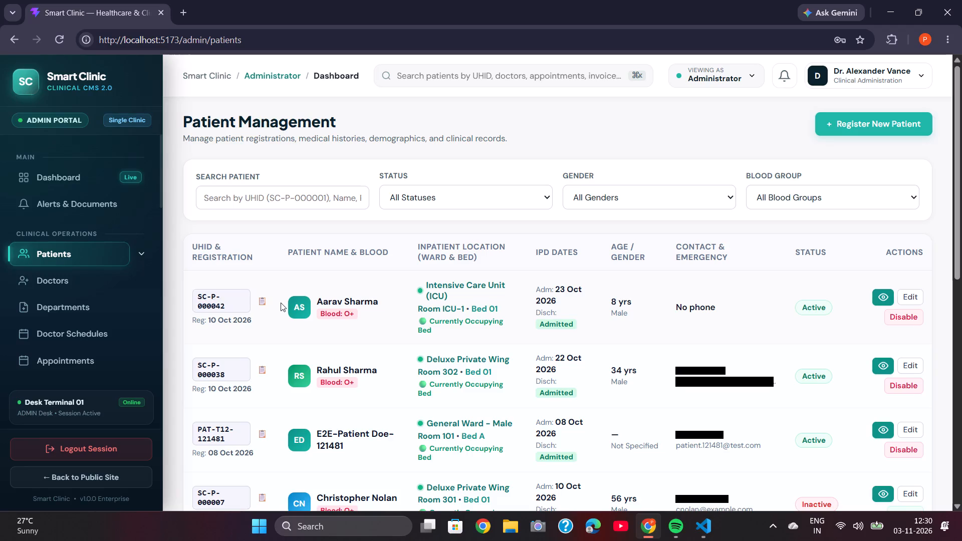
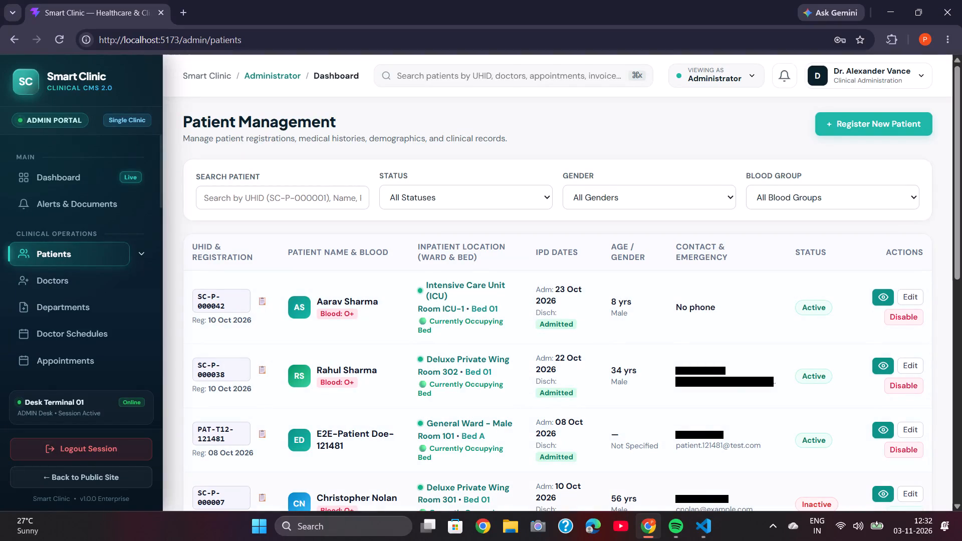
Reveal the hidden background apps in the Windows system tray.
click(771, 526)
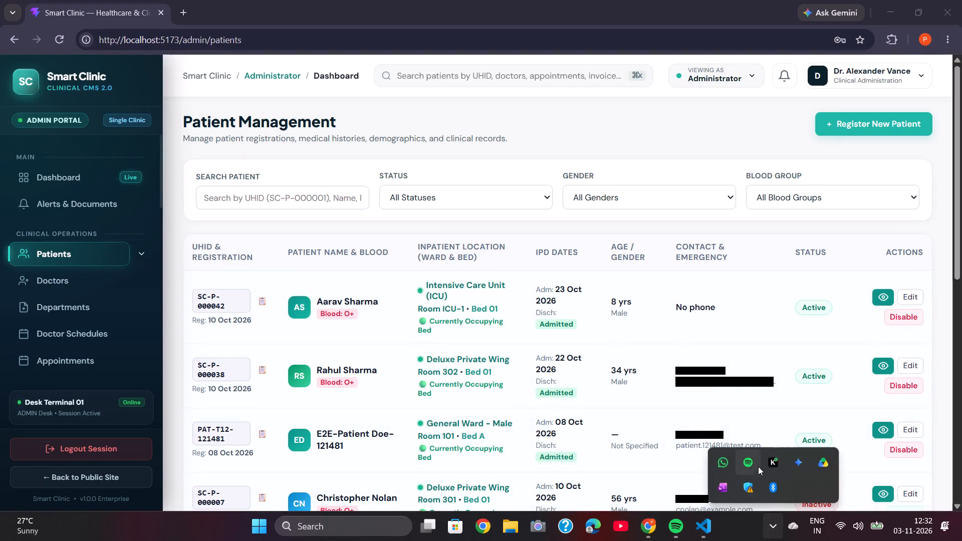
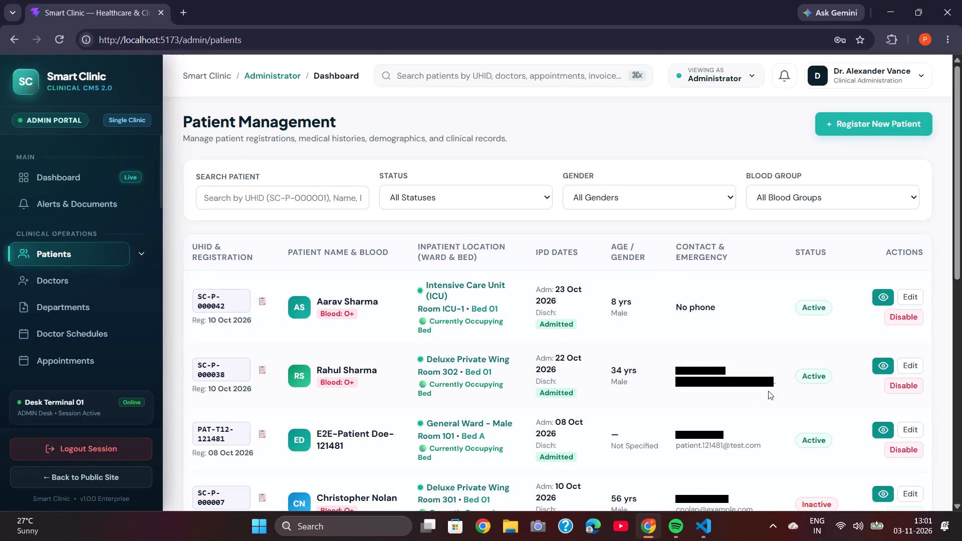
Open the overflow of hidden background apps in the Windows system tray.
click(771, 517)
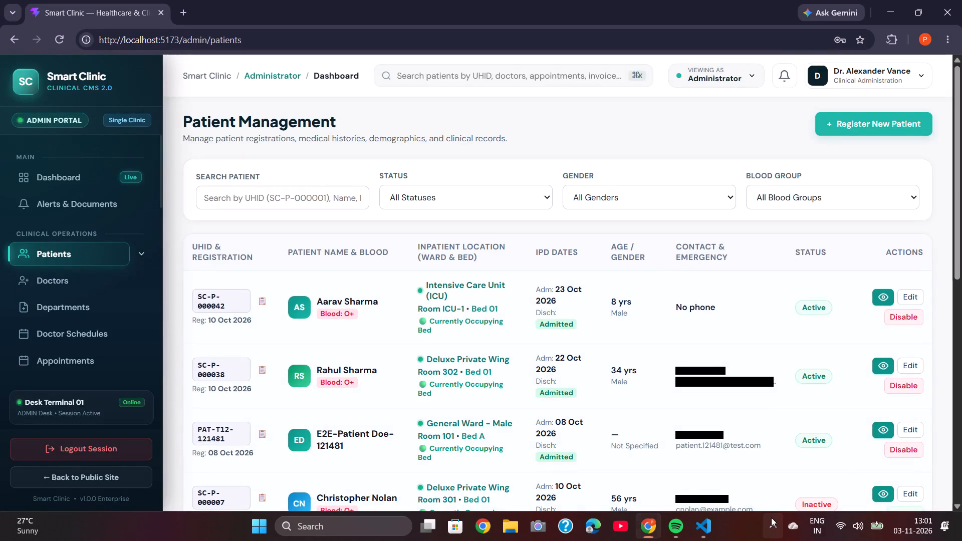